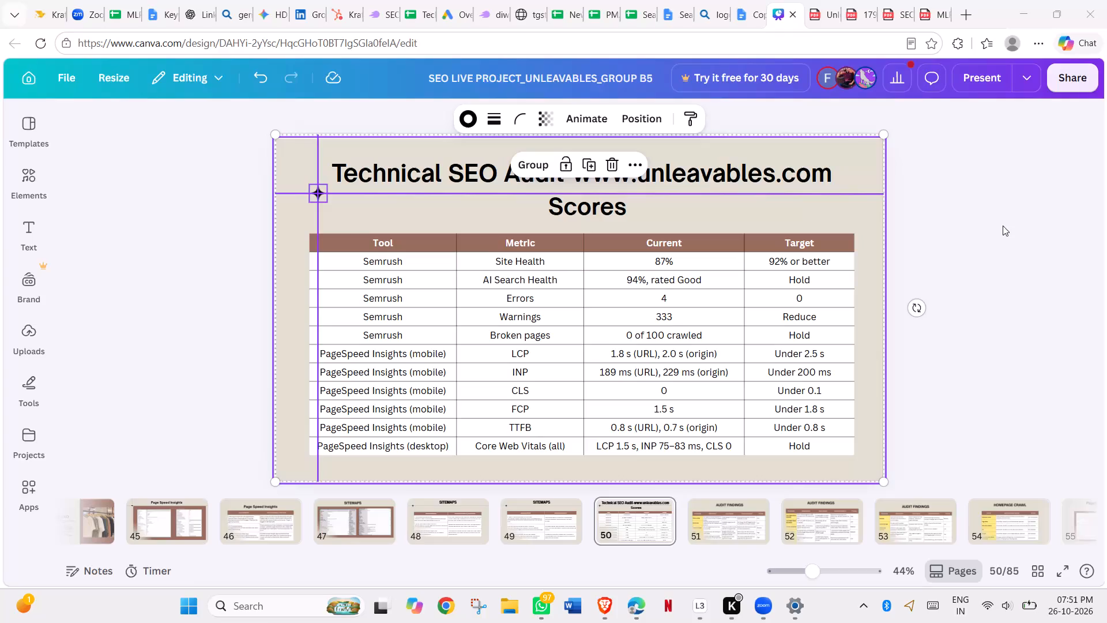
Delete the duplicate vertical line and star that overlap the table's first column on page 50.
click(1003, 226)
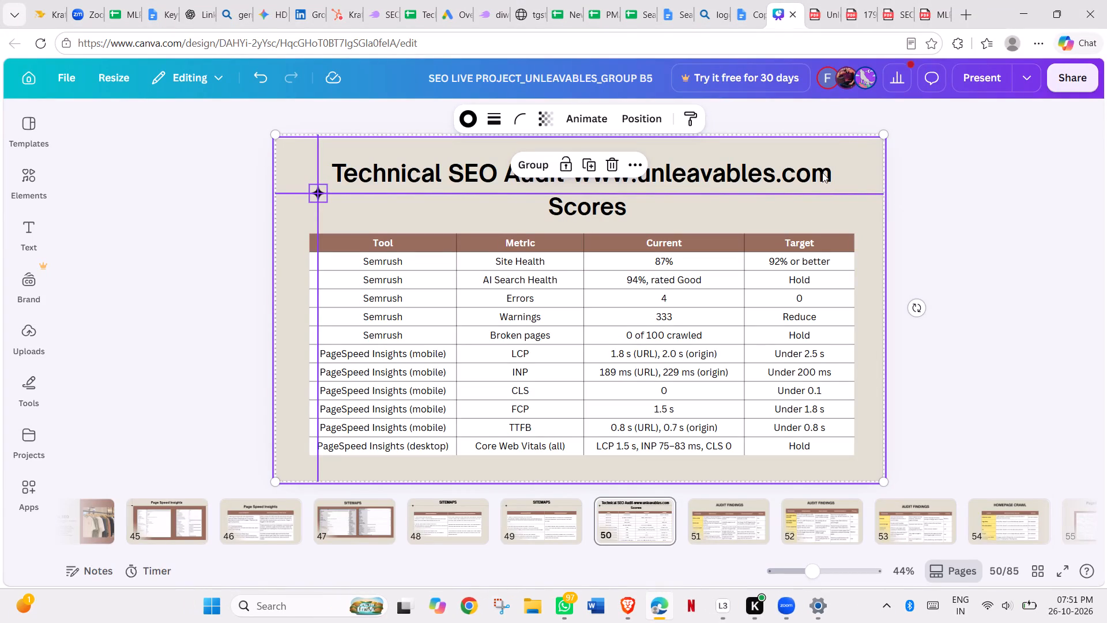
click(965, 226)
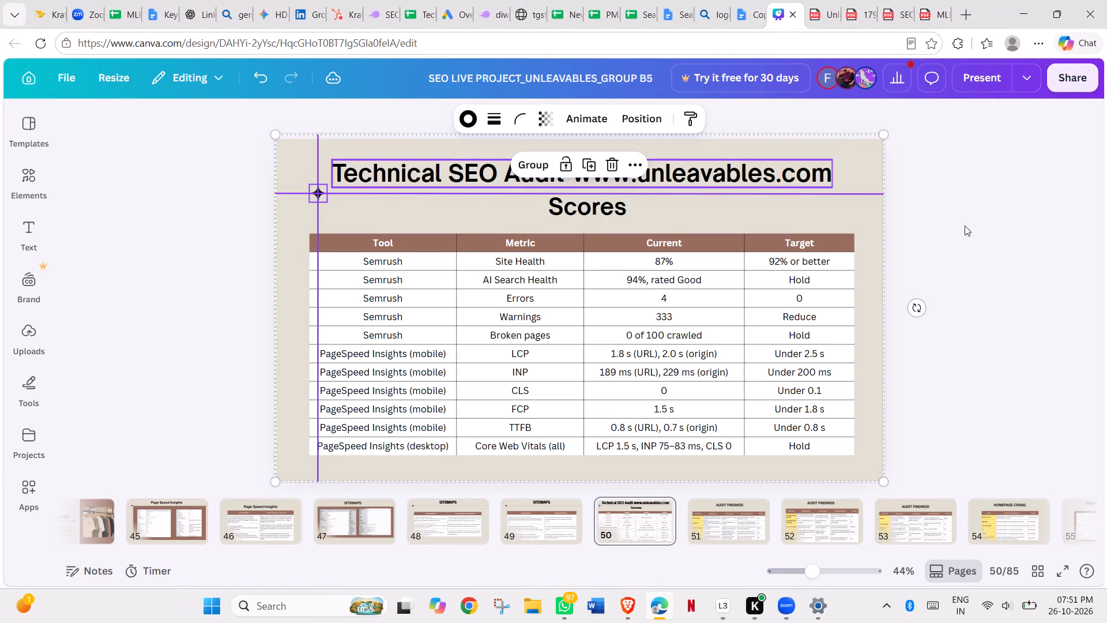
click(965, 226)
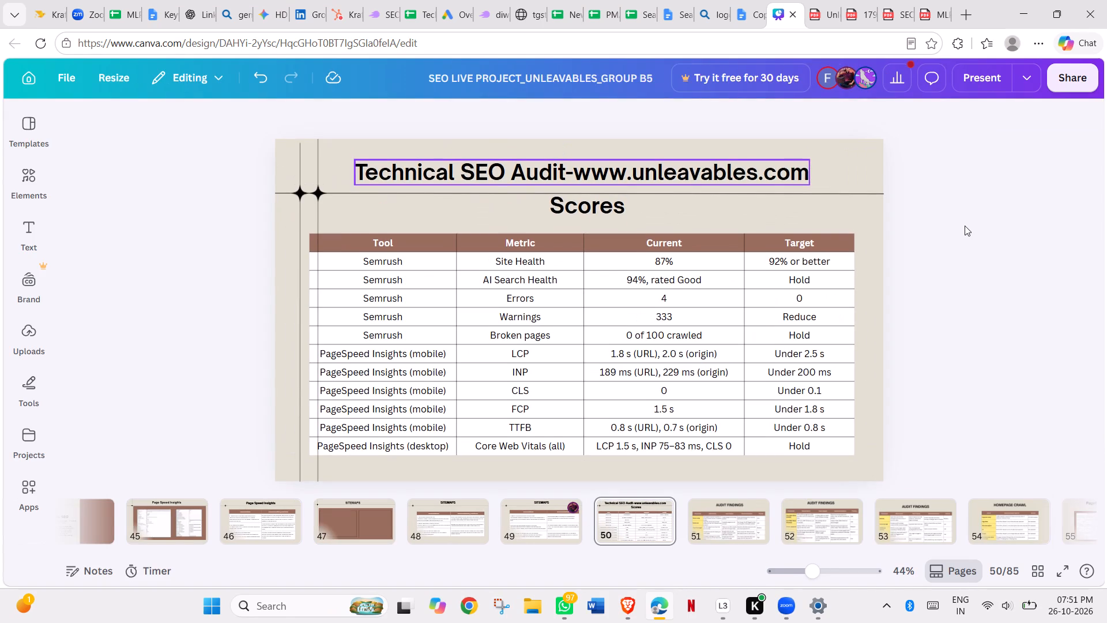
click(965, 226)
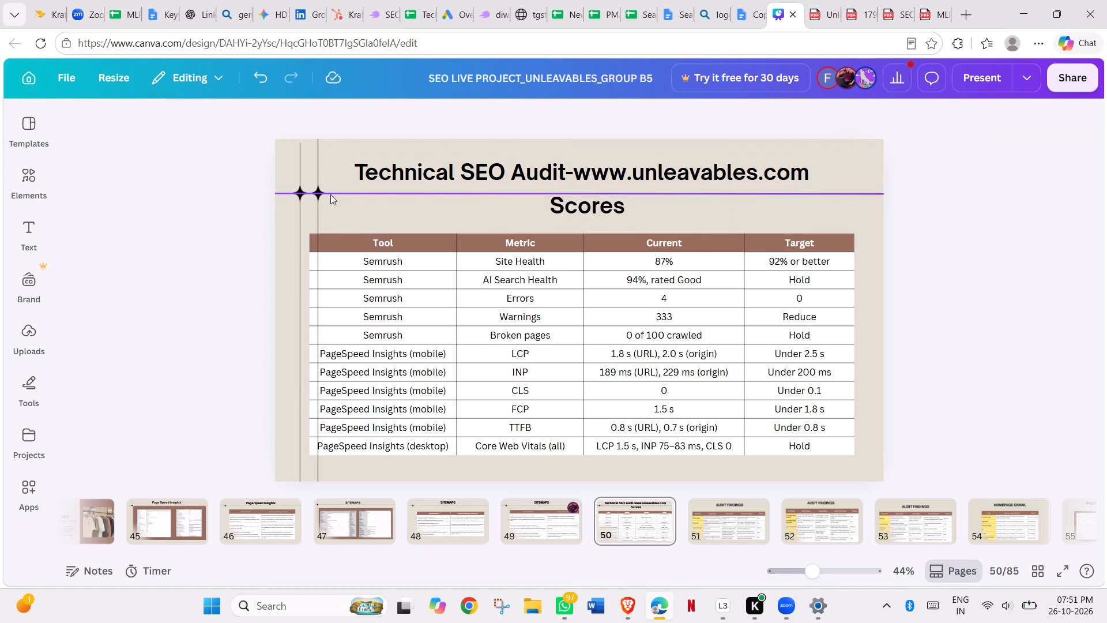
click(315, 213)
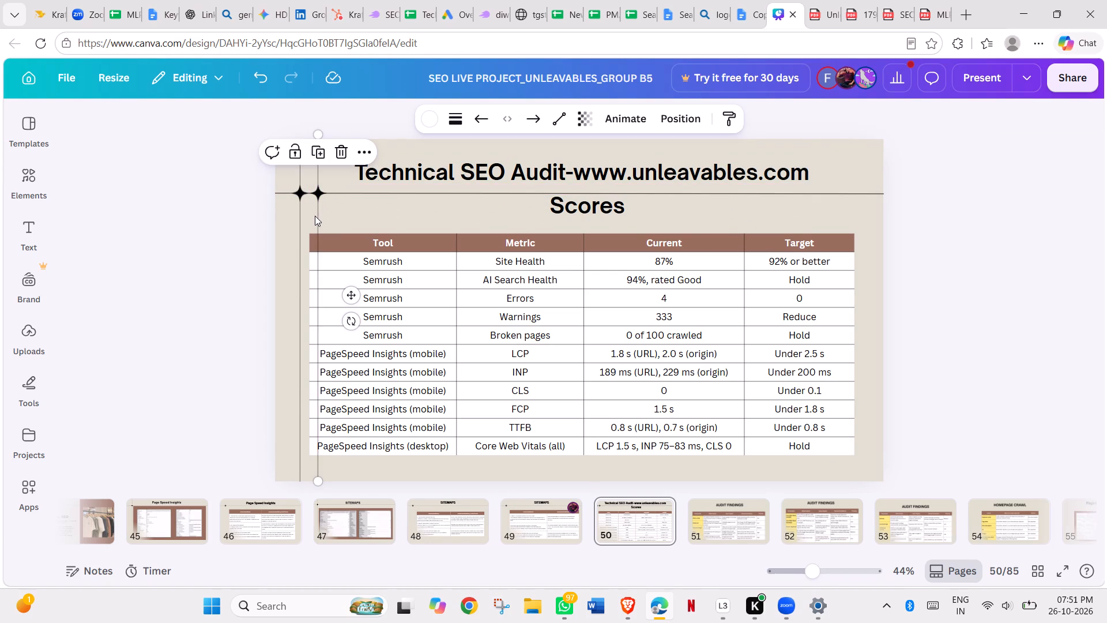
click(339, 154)
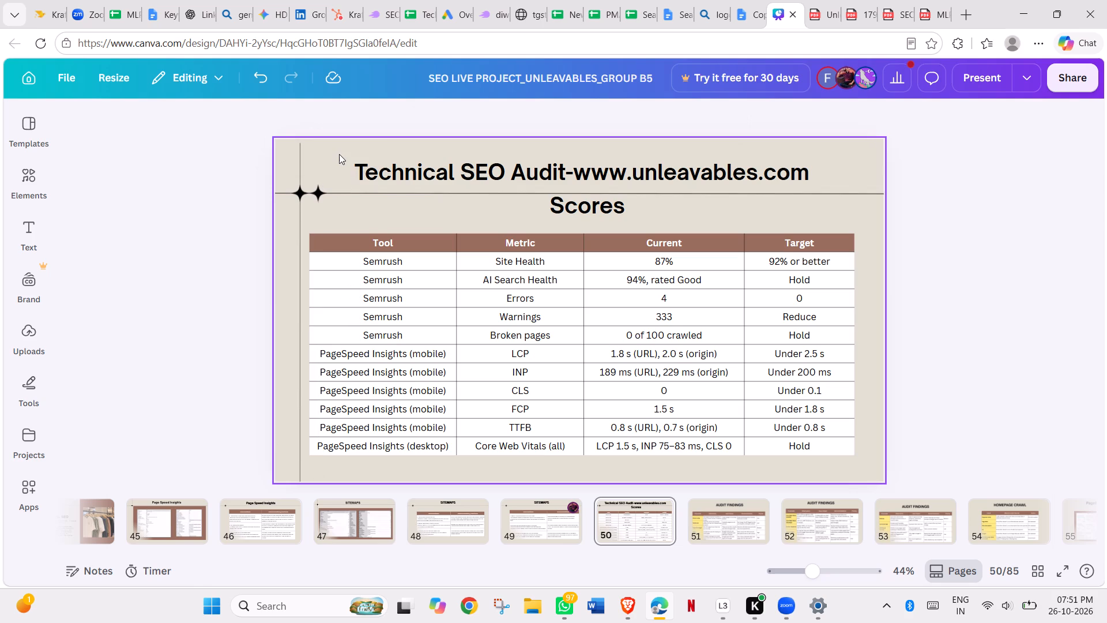
click(320, 190)
key(Delete)
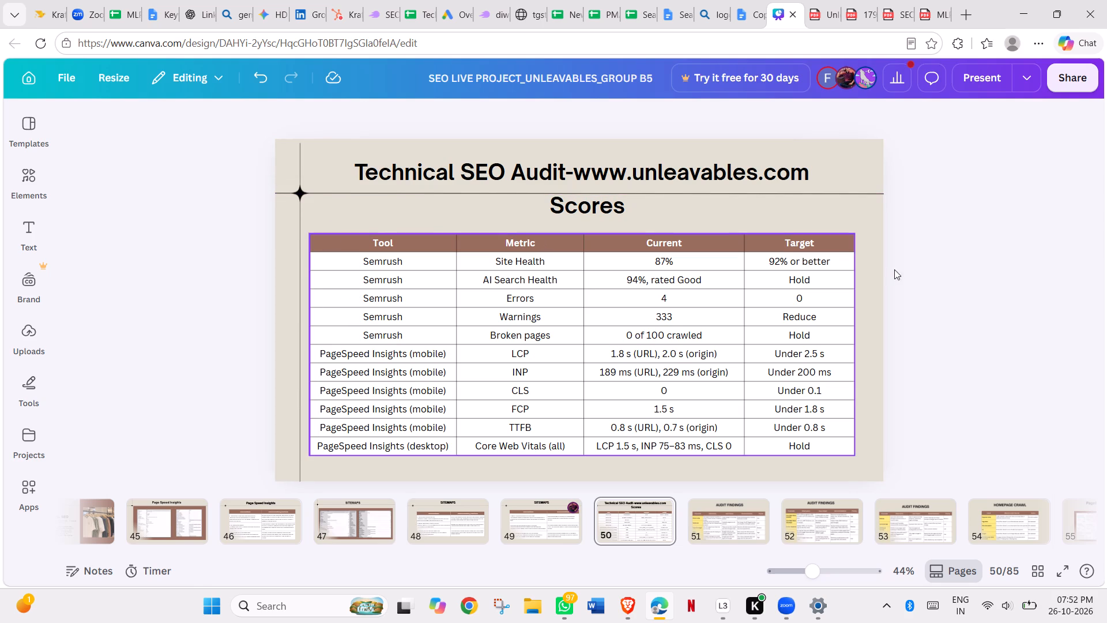
click(970, 276)
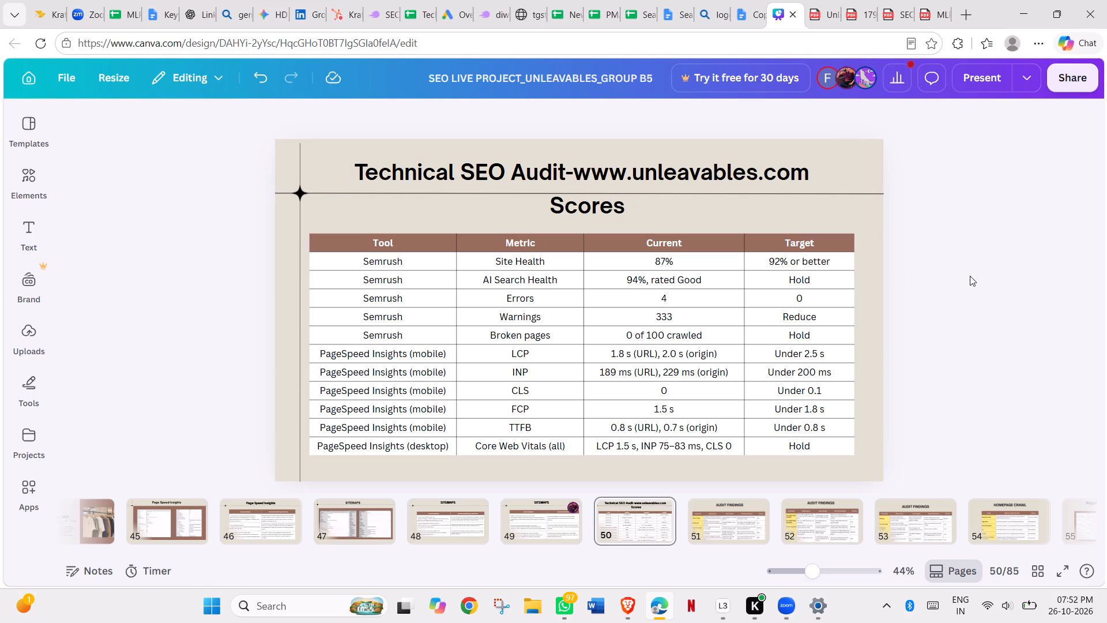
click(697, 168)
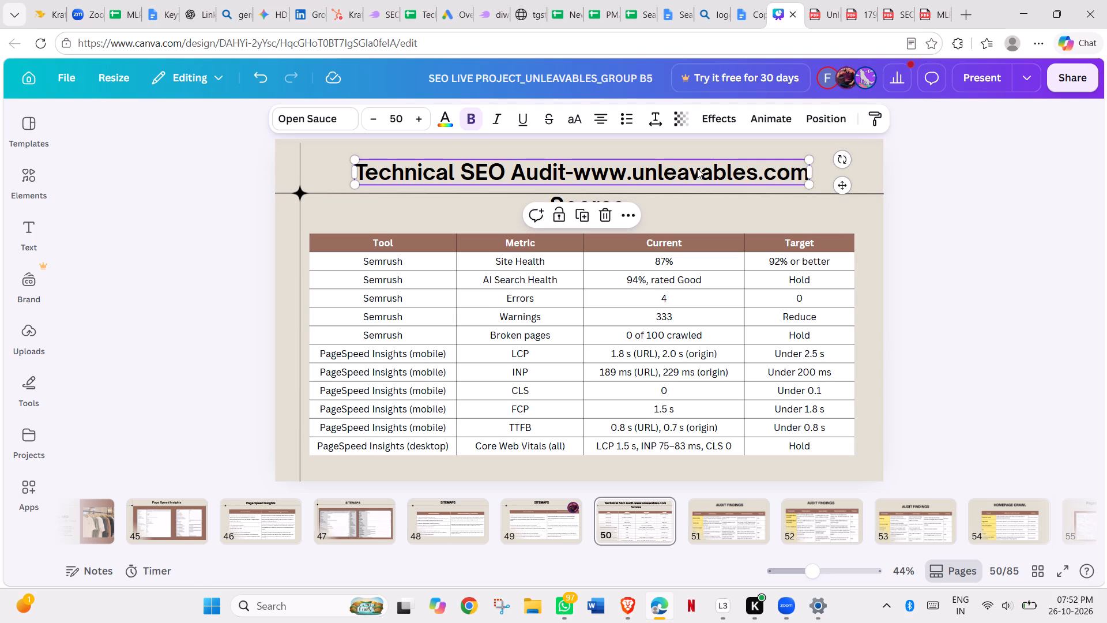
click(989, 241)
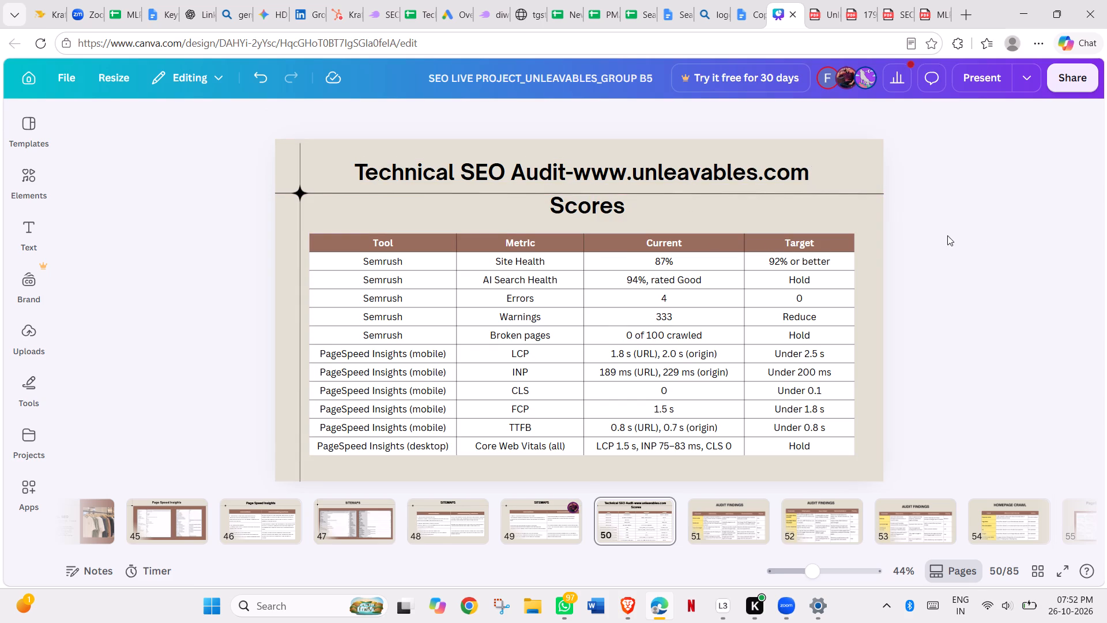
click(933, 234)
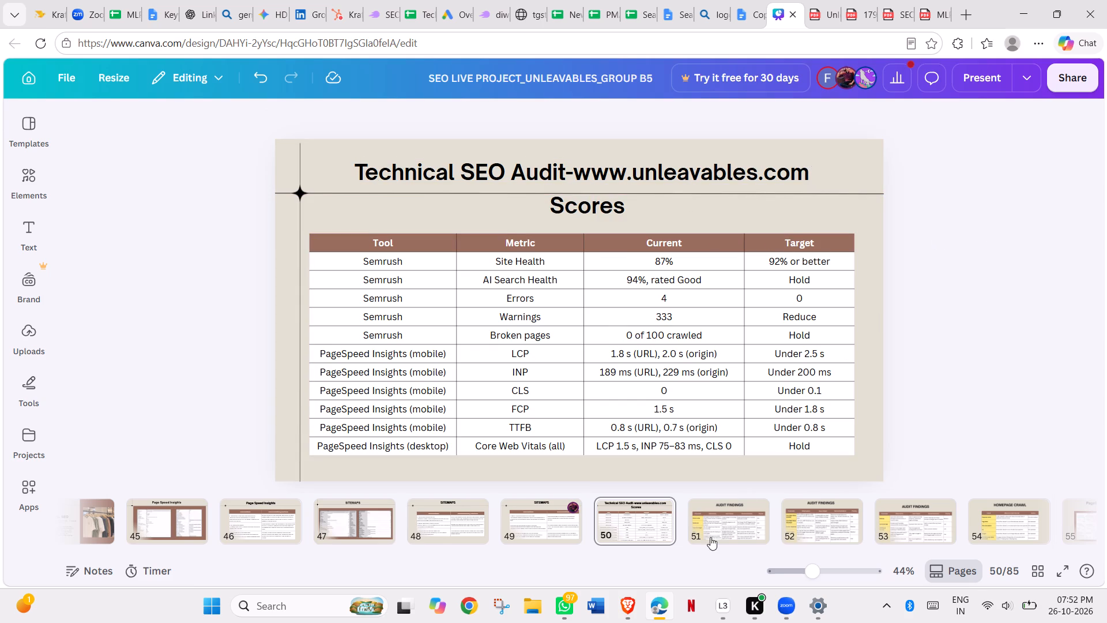
Paste the copied decorative lines and star onto the AUDIT FINDINGS slide, page 51.
click(716, 526)
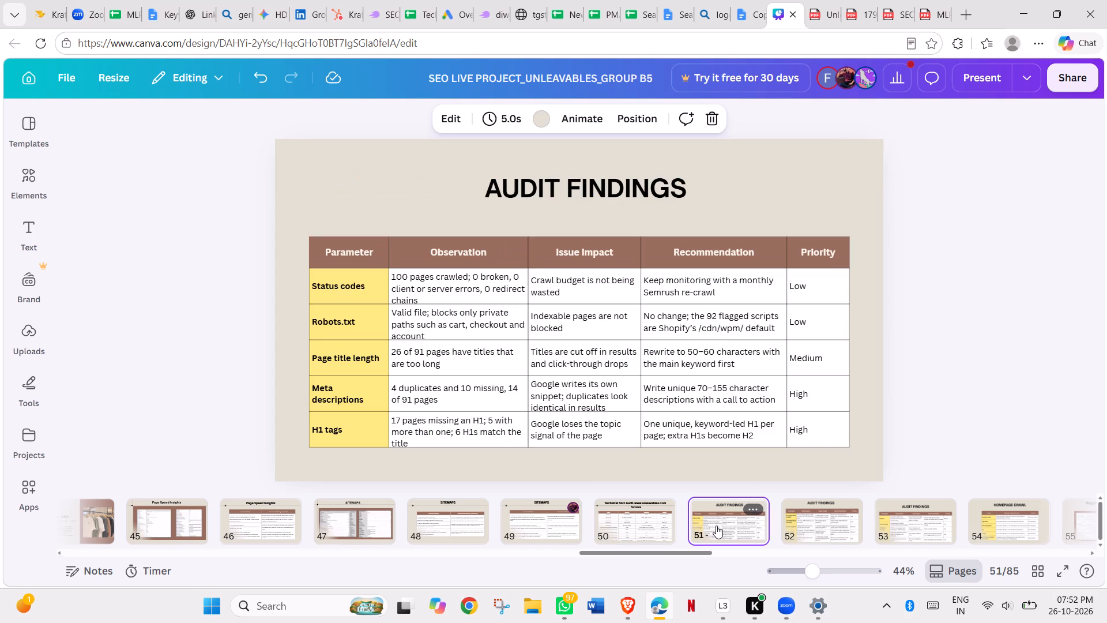
click(353, 186)
key(ctrl+v)
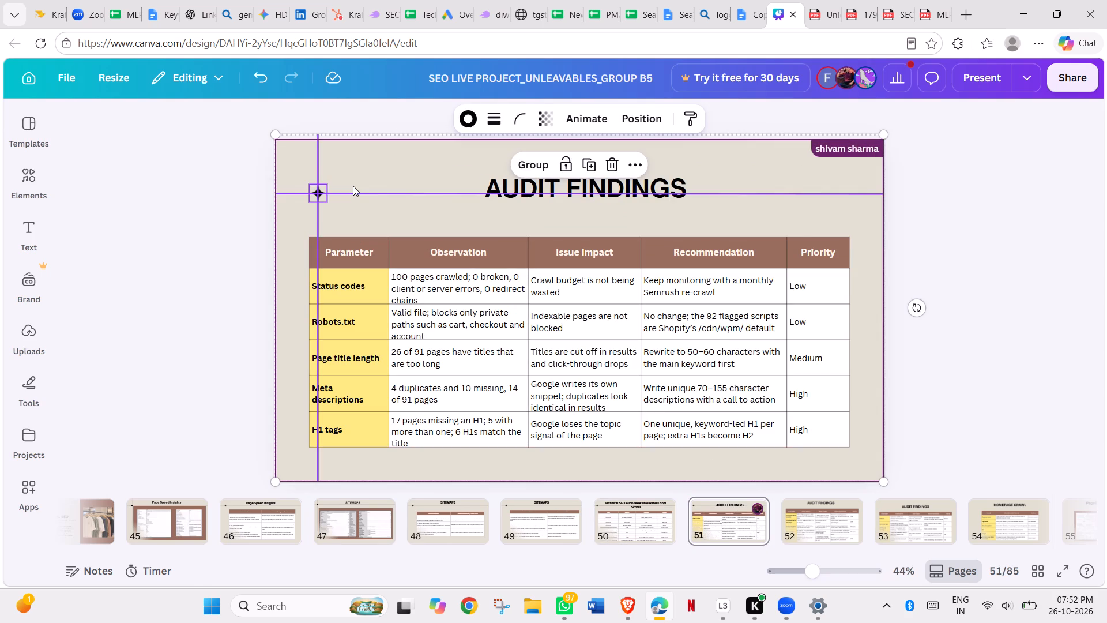
click(380, 175)
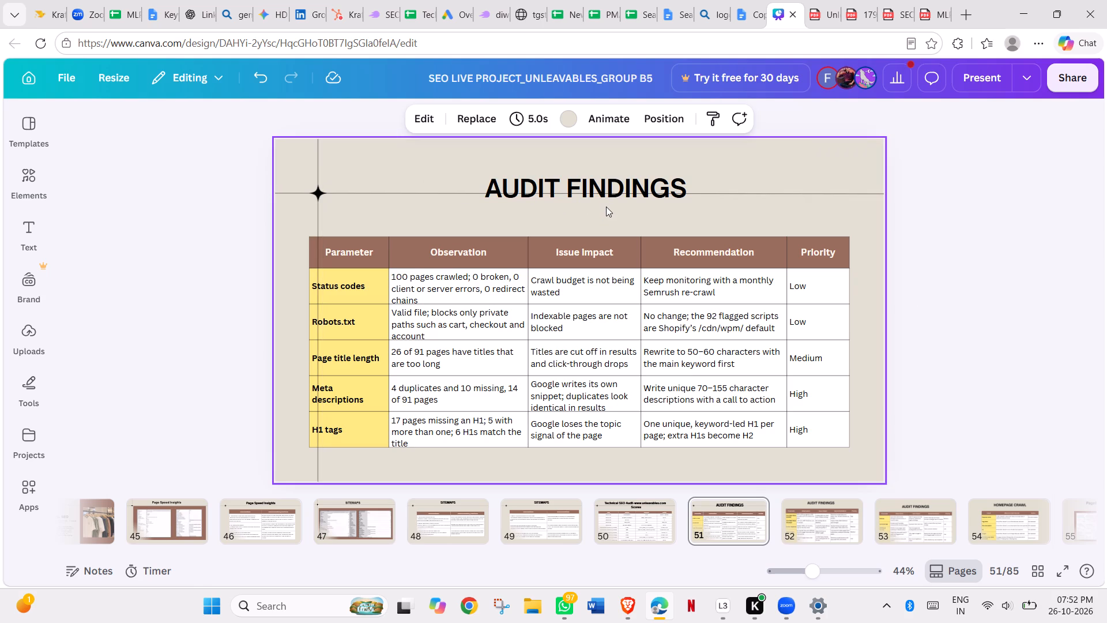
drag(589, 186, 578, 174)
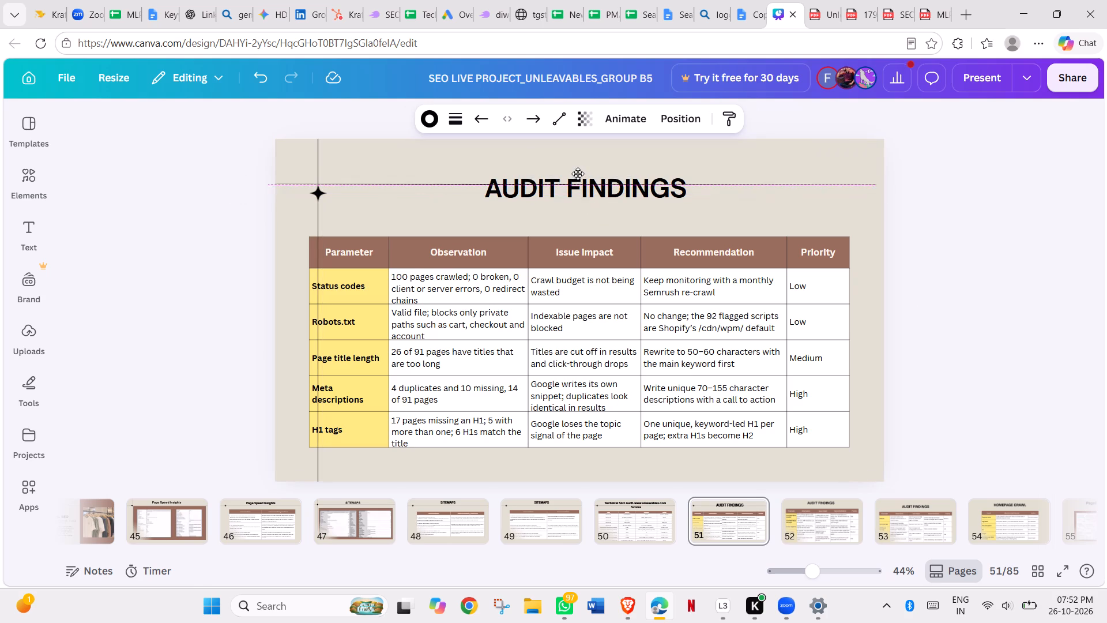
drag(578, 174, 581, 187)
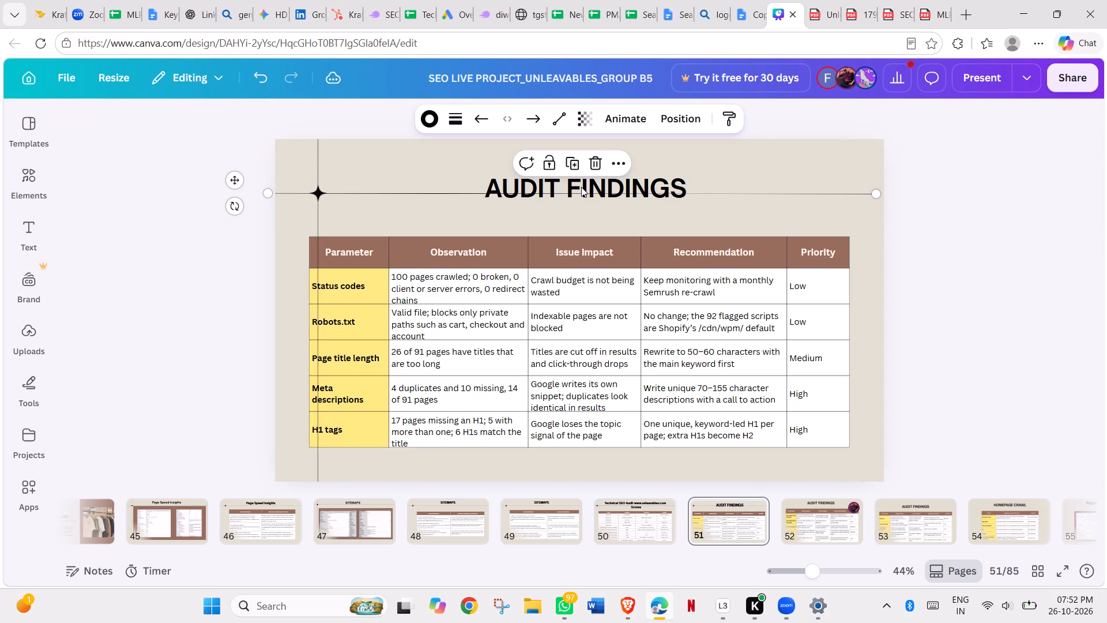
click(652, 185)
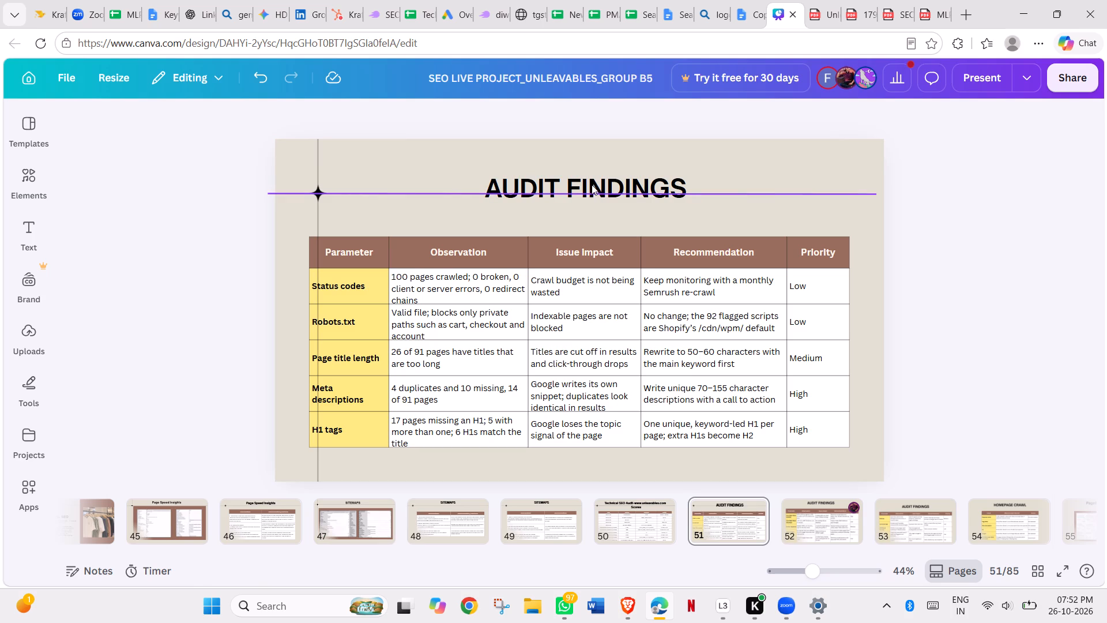
Move the AUDIT FINDINGS heading up above the horizontal line and set its font size to 50.
drag(594, 180, 594, 167)
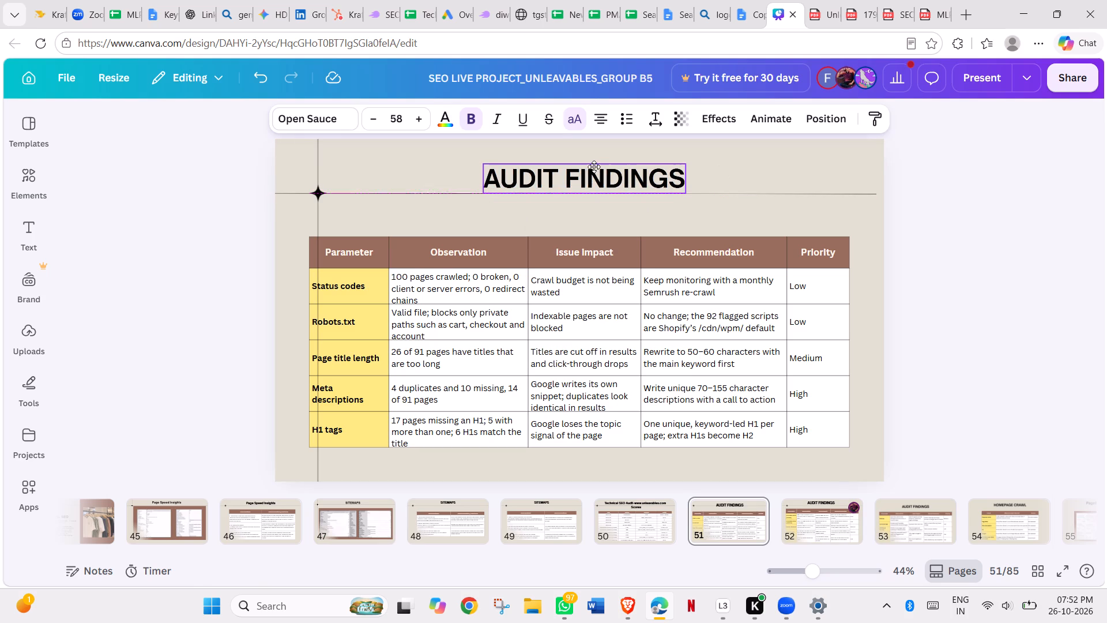
drag(594, 167, 594, 164)
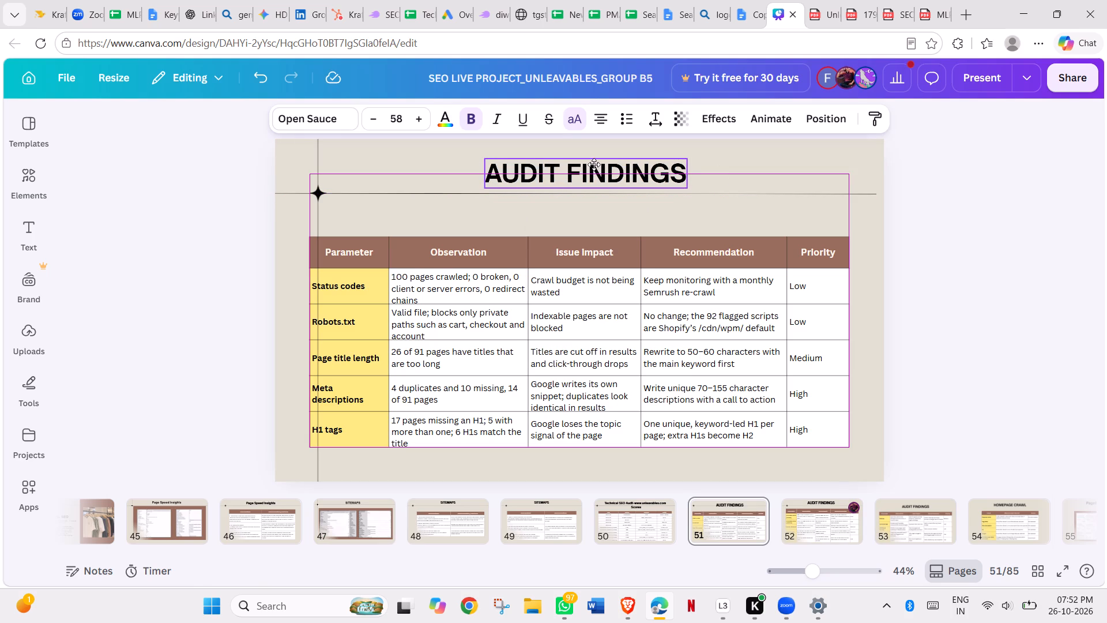
drag(594, 164, 593, 163)
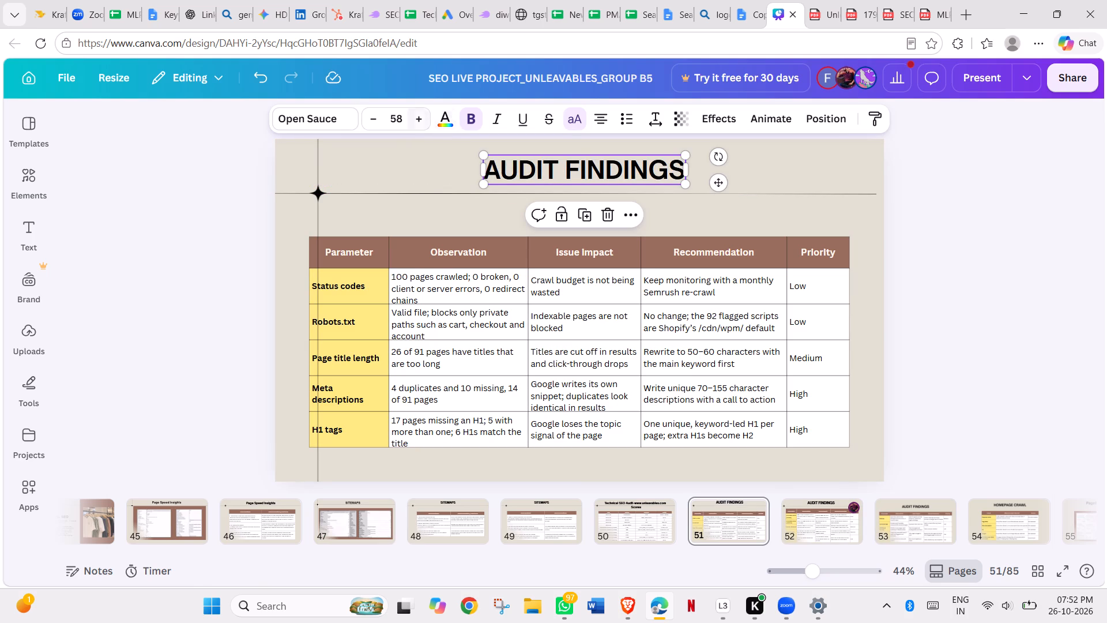
double_click(403, 117)
text(50)
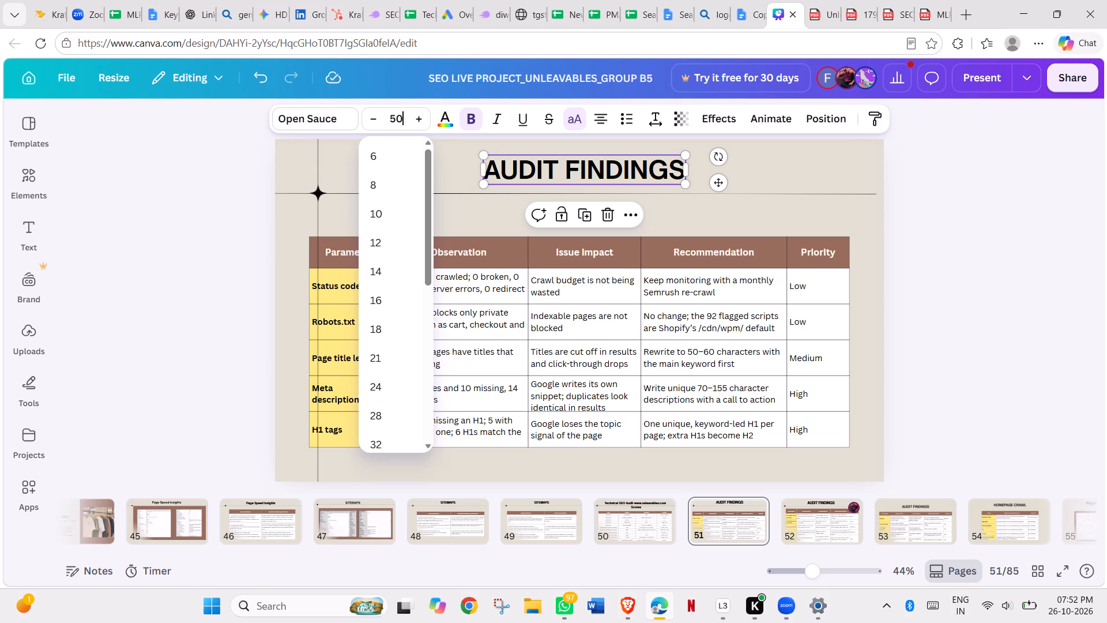
click(920, 214)
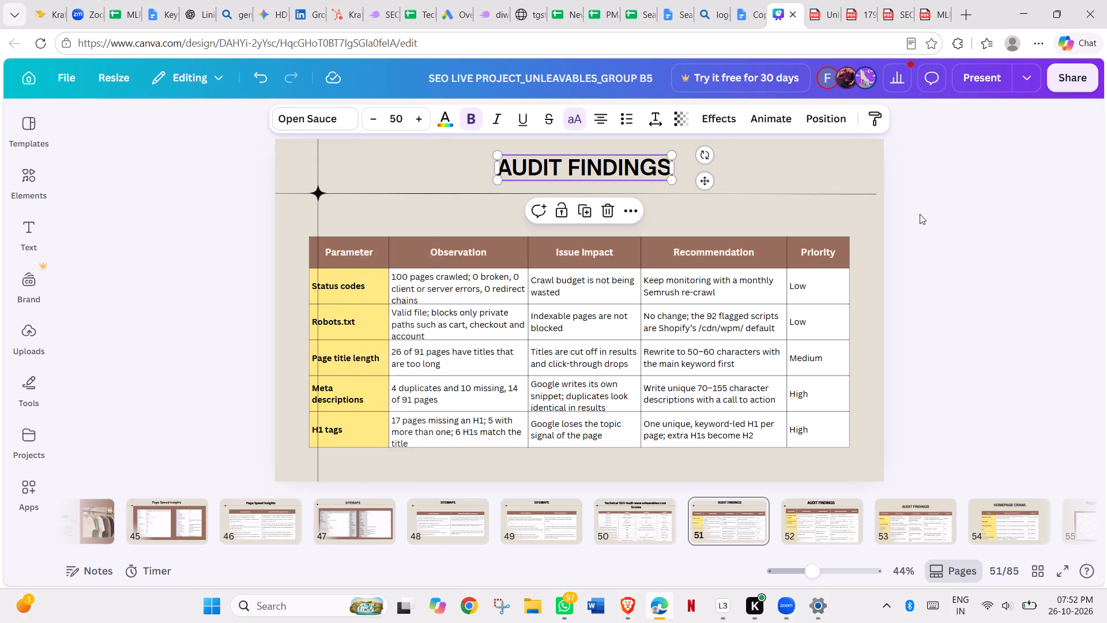
Shift the horizontal line on page 51 so it spans the slide from edge to edge and passes through the star.
drag(869, 197, 869, 196)
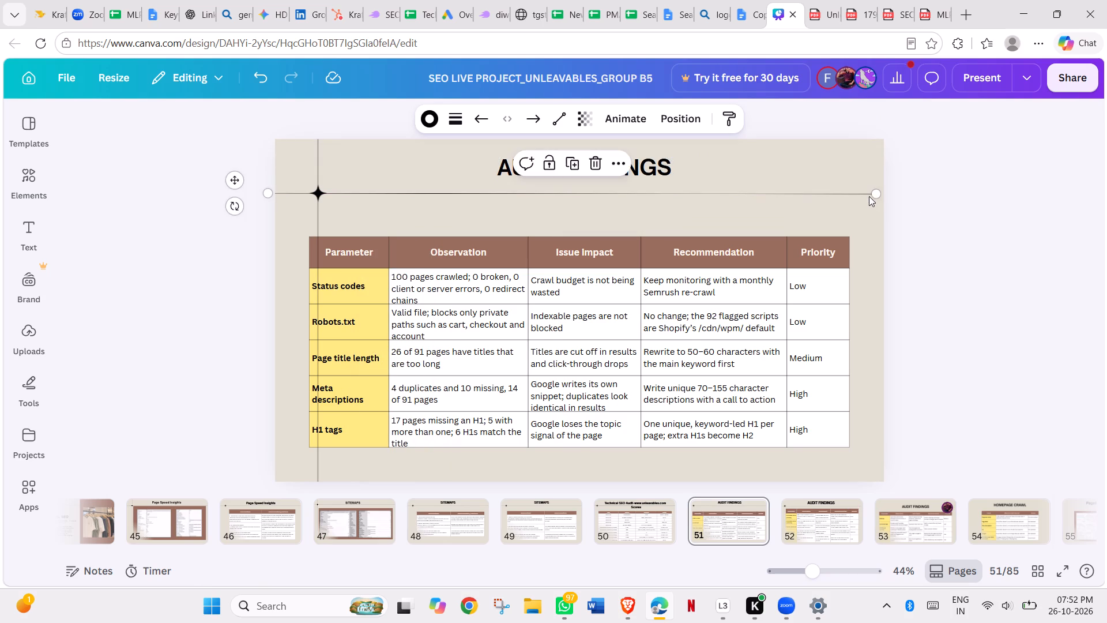
drag(869, 196, 878, 196)
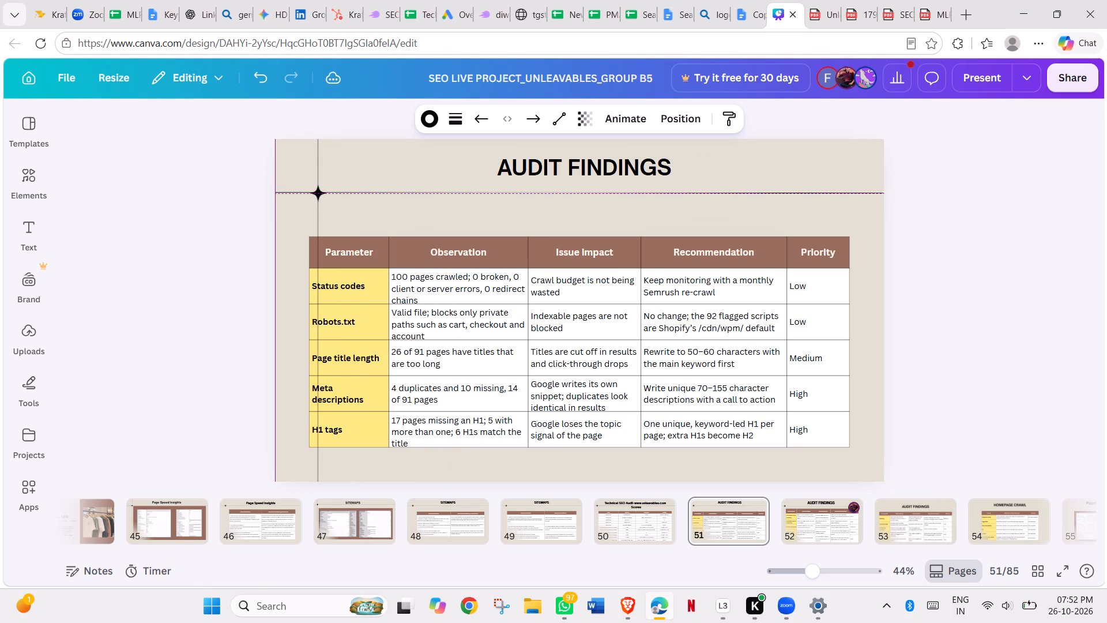
click(944, 229)
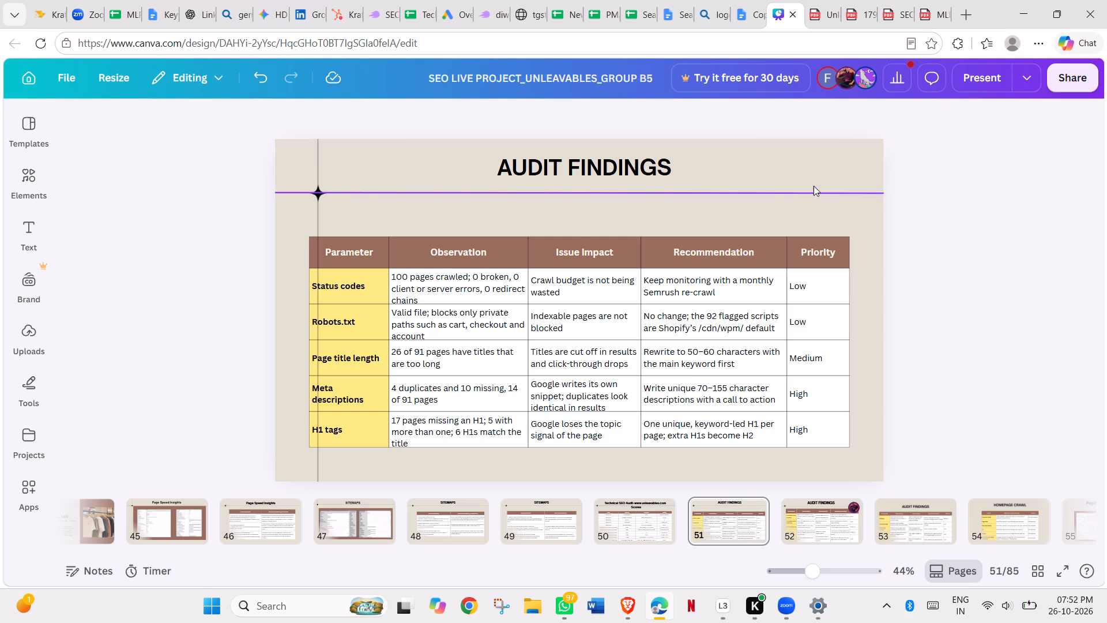
click(816, 189)
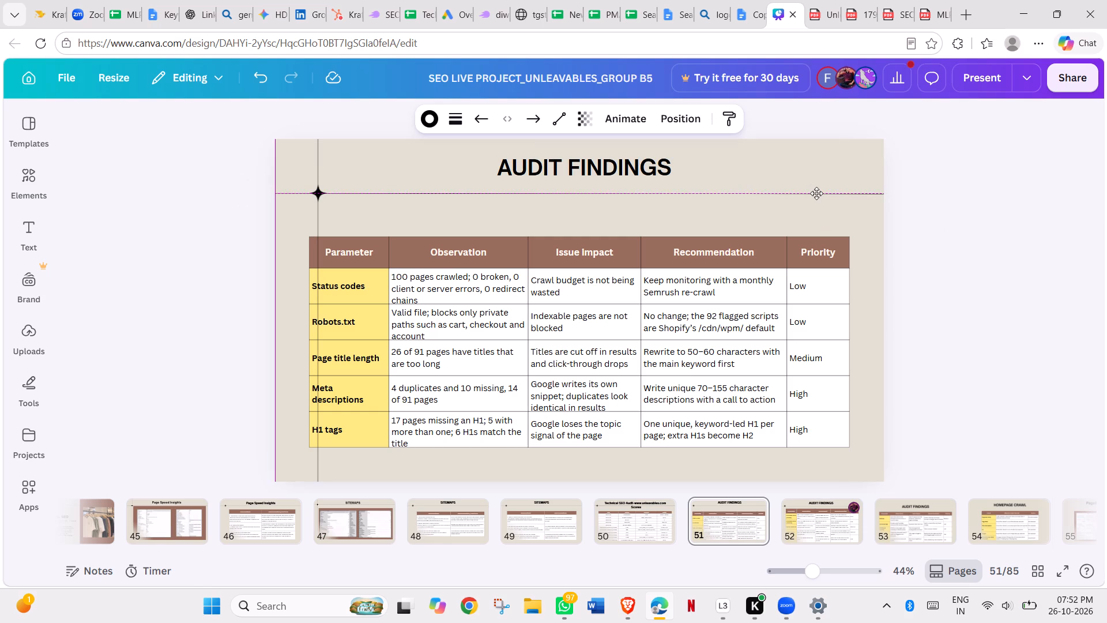
click(995, 249)
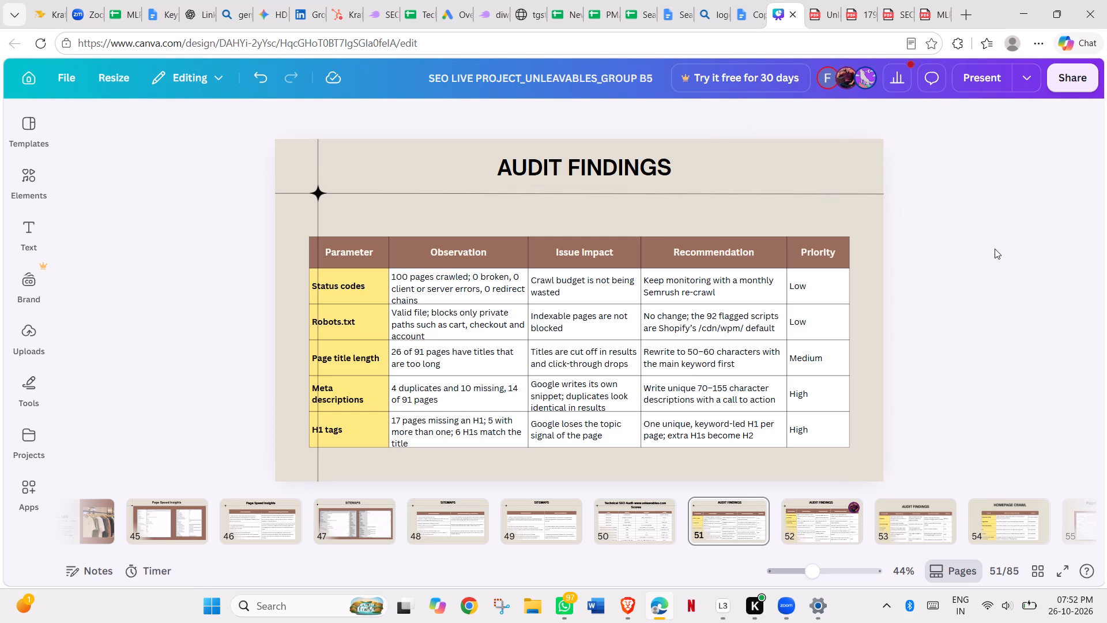
Move the audit findings table clear of the vertical line, just to its right, and slightly closer to the heading.
drag(571, 310, 572, 309)
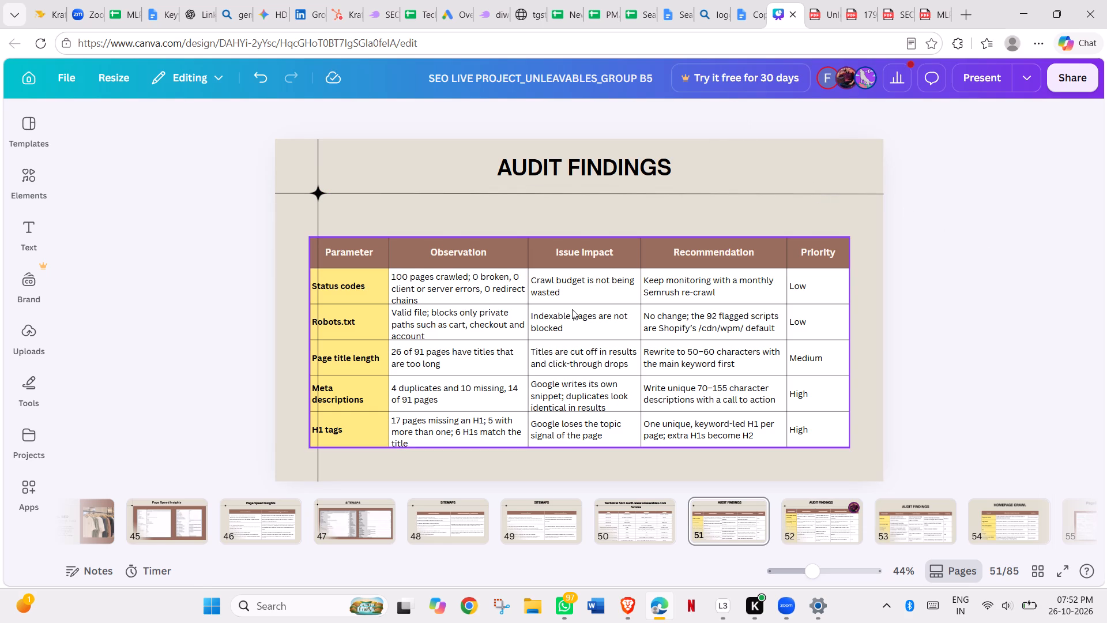
drag(572, 309, 577, 307)
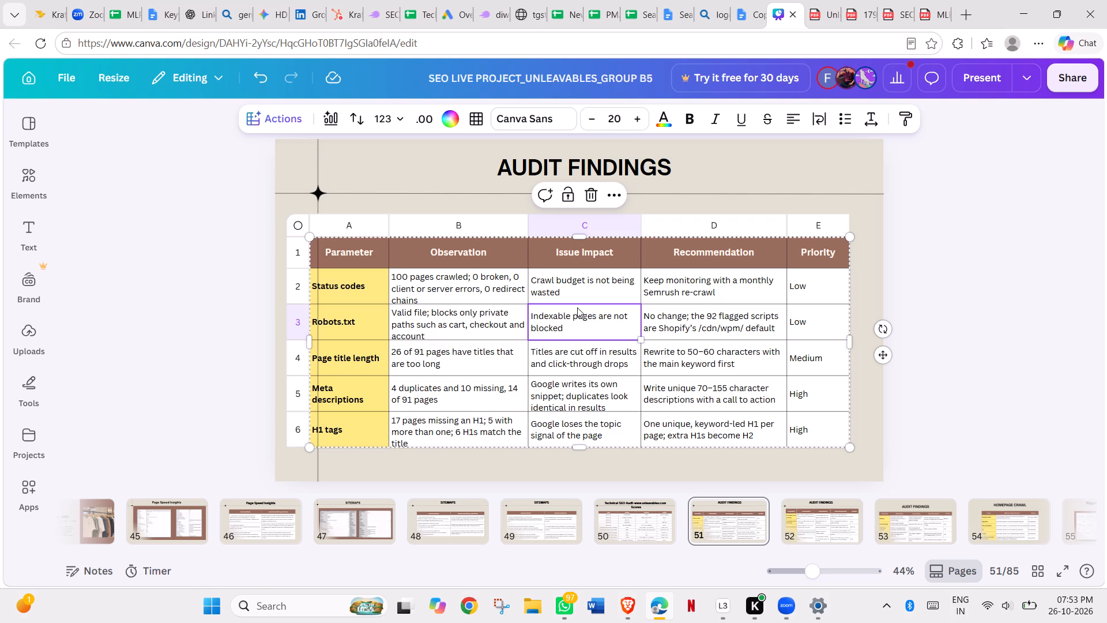
drag(577, 307, 577, 309)
drag(887, 354, 896, 352)
drag(896, 352, 905, 351)
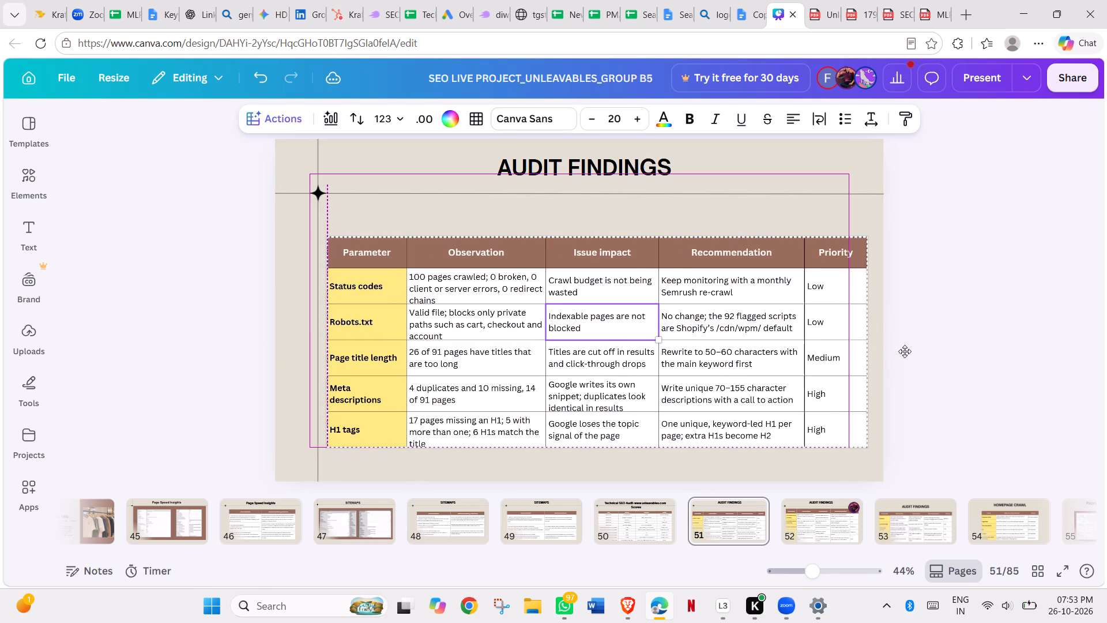
drag(905, 351, 903, 350)
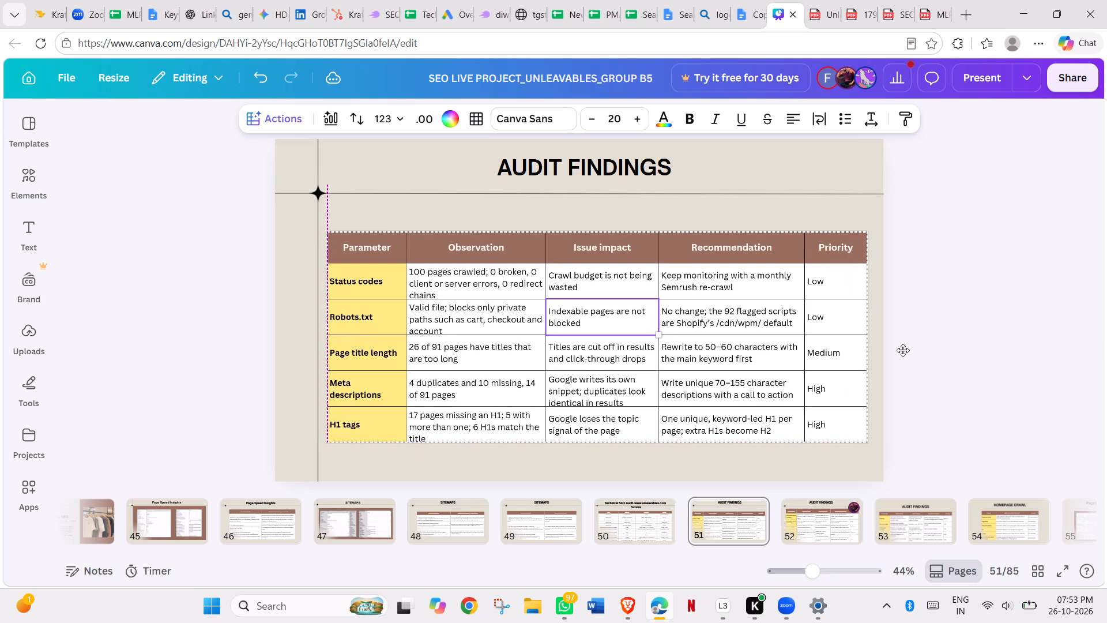
click(971, 349)
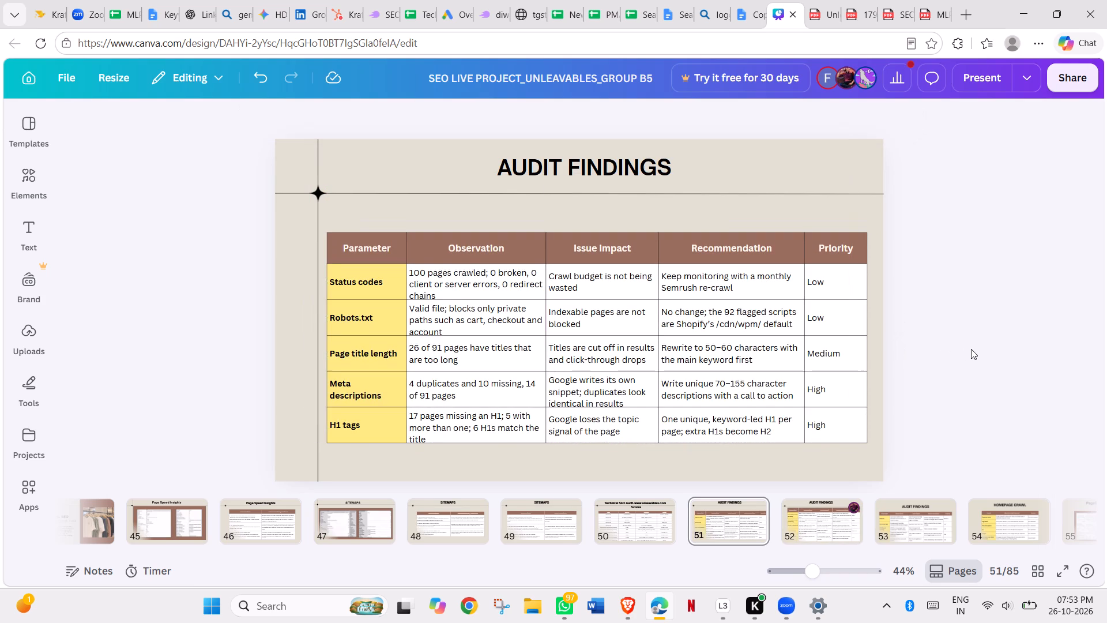
click(971, 349)
Check the heading's font size on the AUDIT FINDINGS slide, page 52.
key(Right)
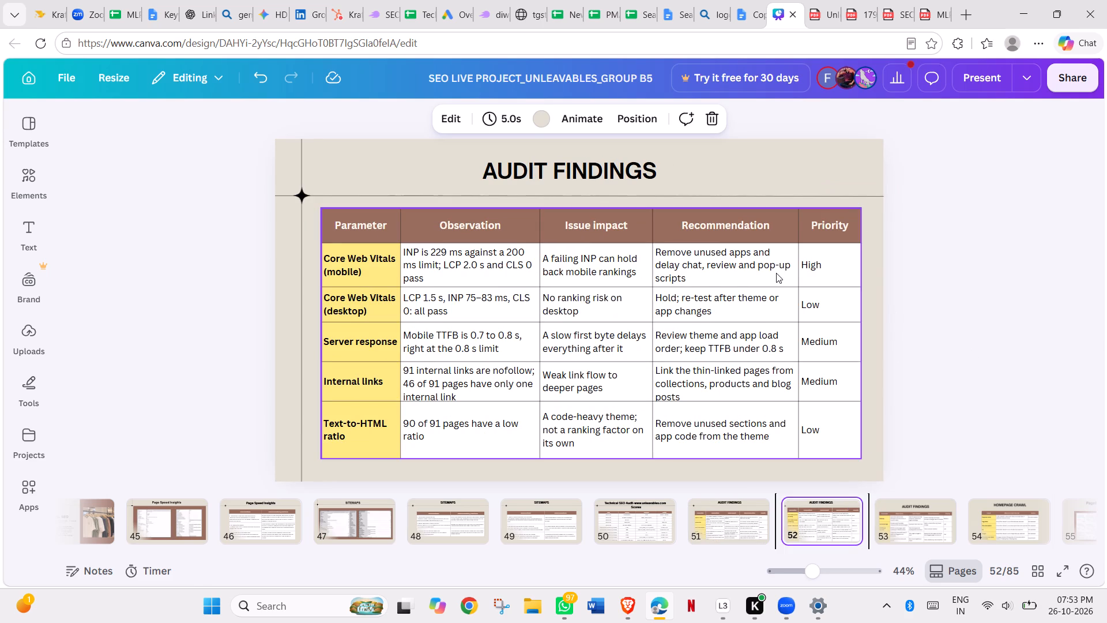
click(577, 170)
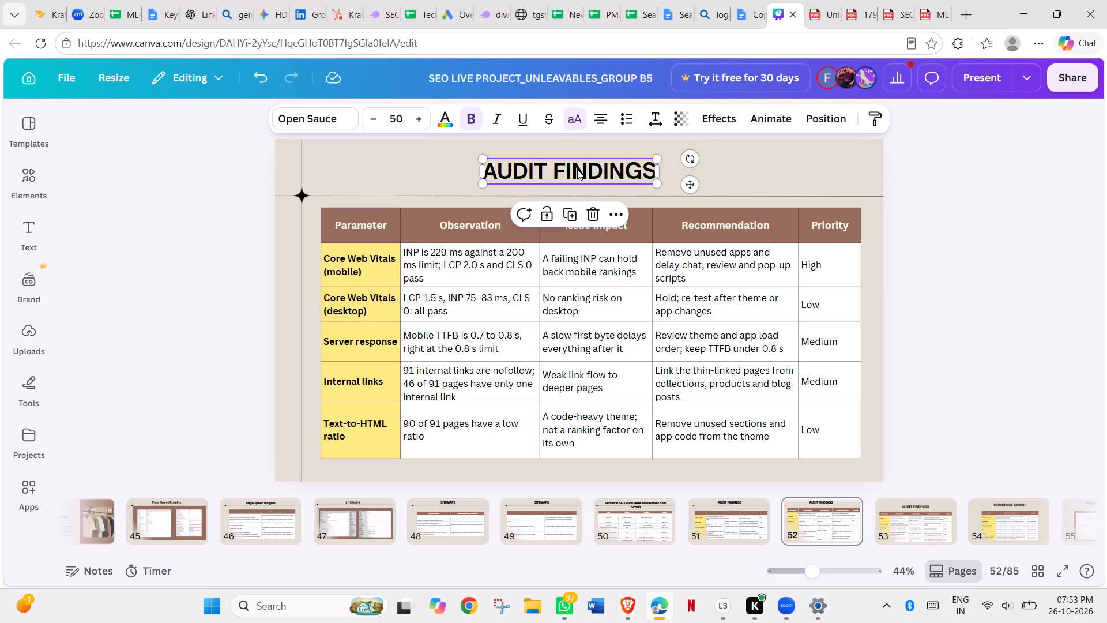
click(930, 271)
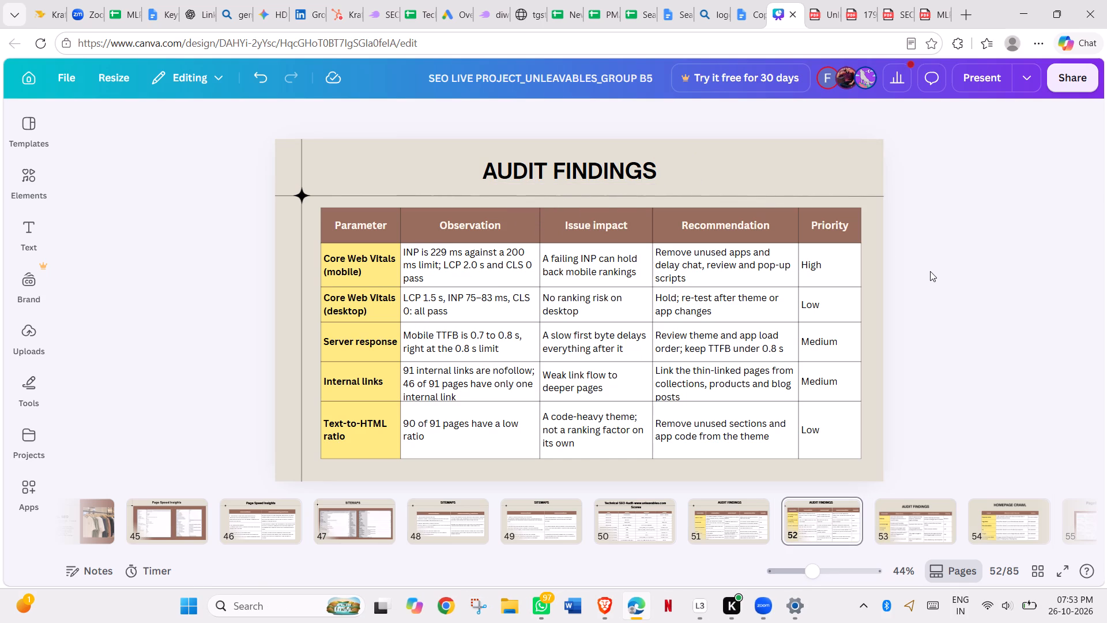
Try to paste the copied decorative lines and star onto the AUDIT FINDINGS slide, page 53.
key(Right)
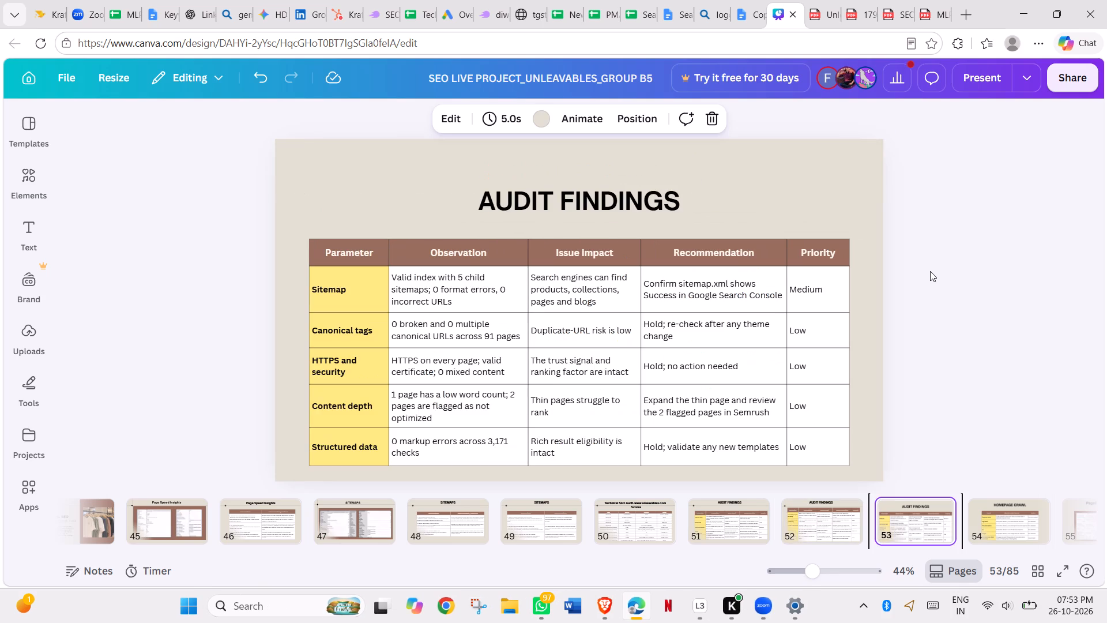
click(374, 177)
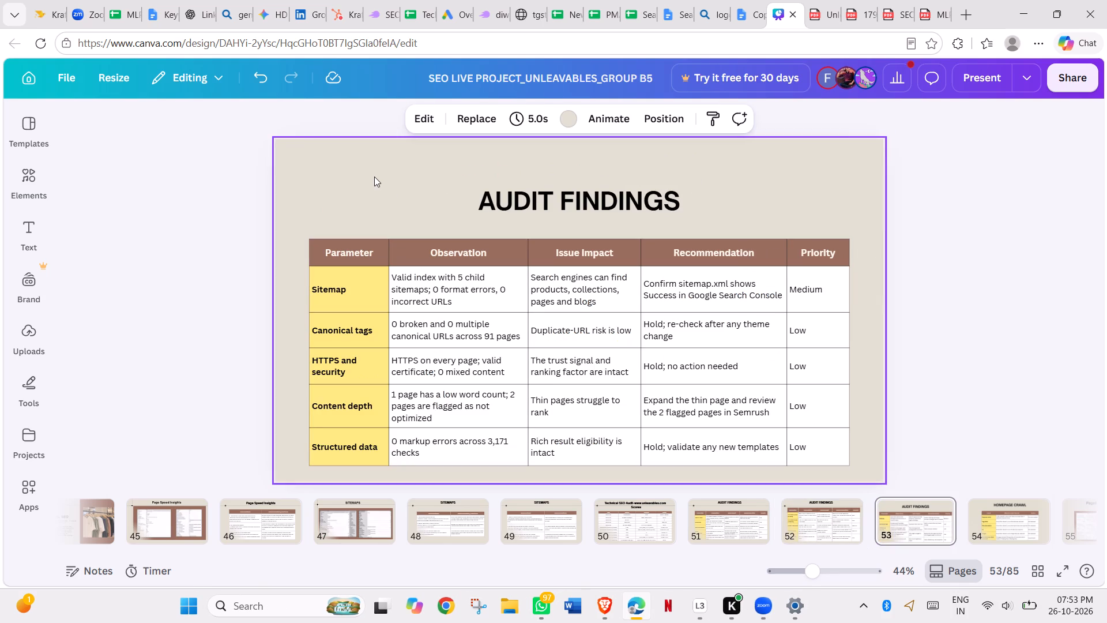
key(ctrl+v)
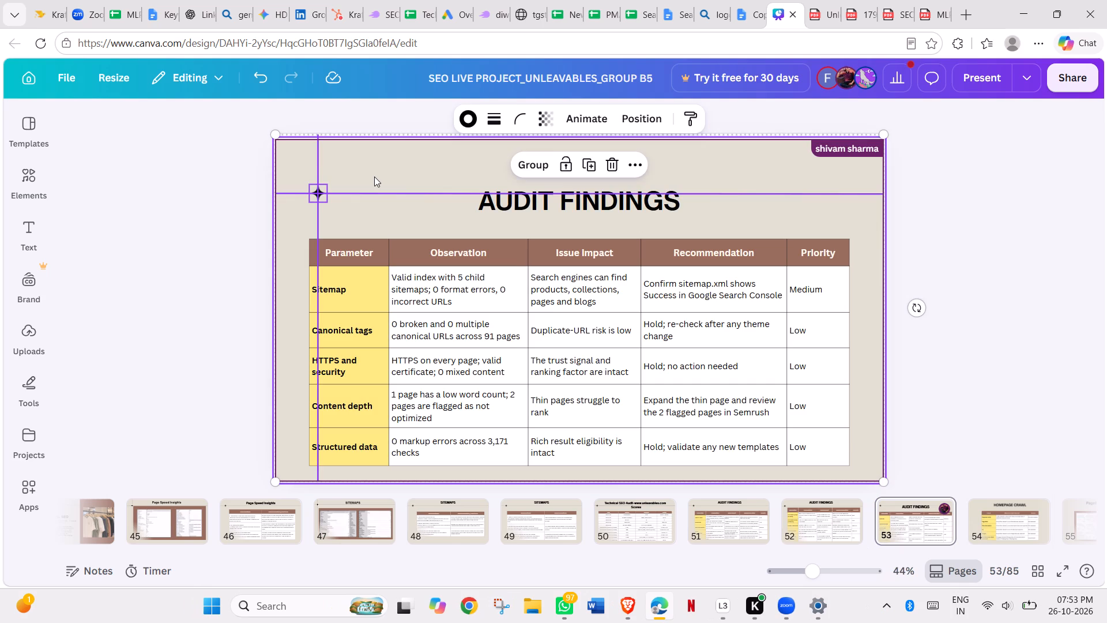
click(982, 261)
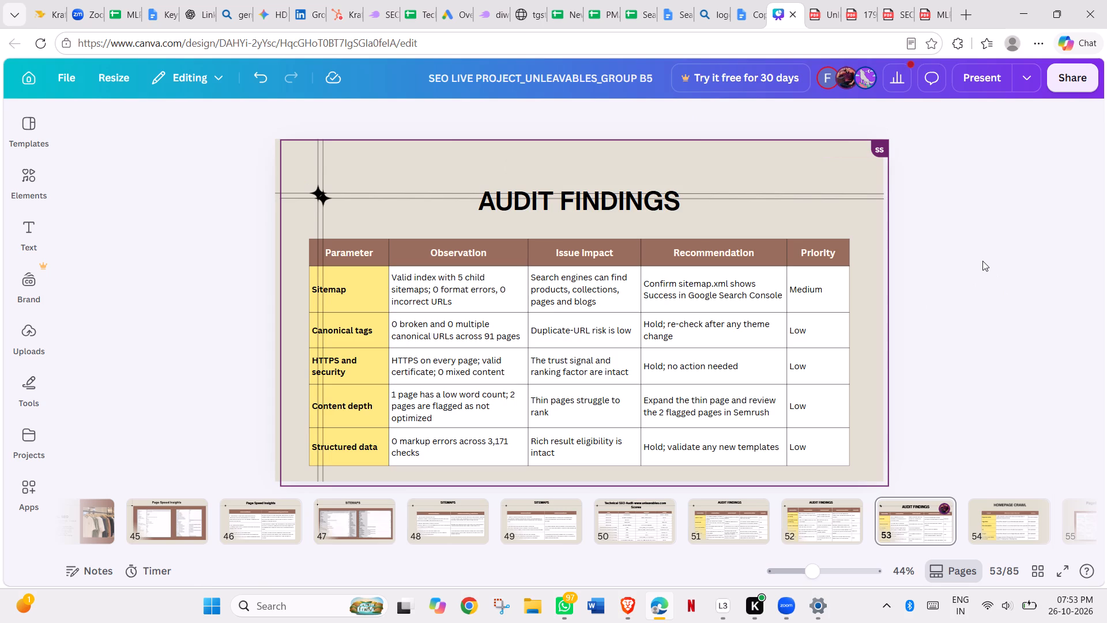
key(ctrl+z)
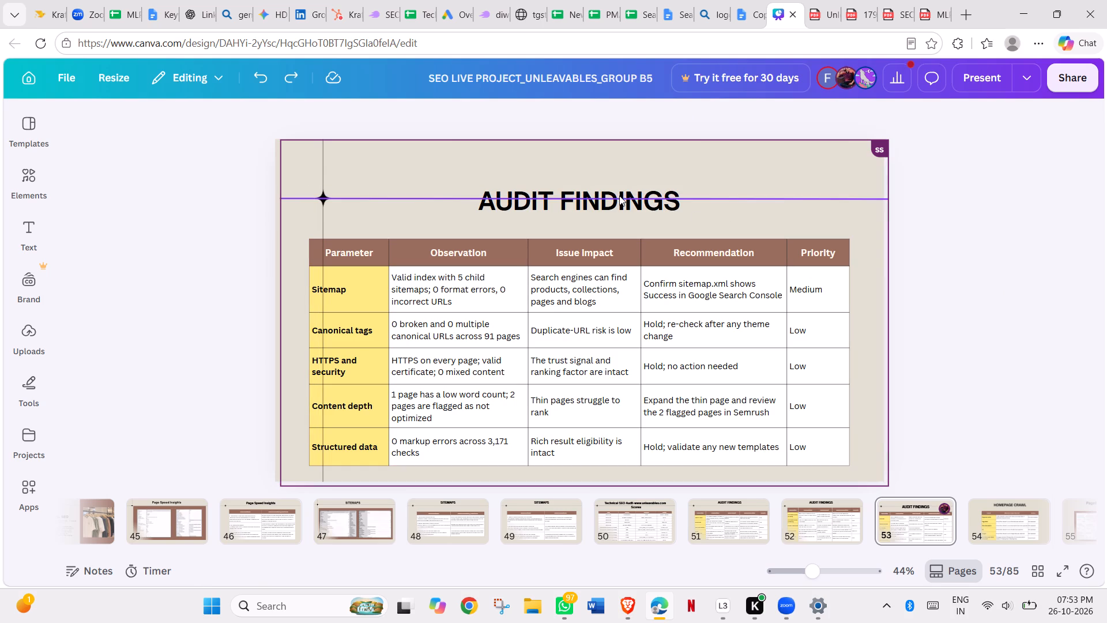
Move the AUDIT FINDINGS heading on page 53 above the horizontal line and set its font size to 50.
click(607, 205)
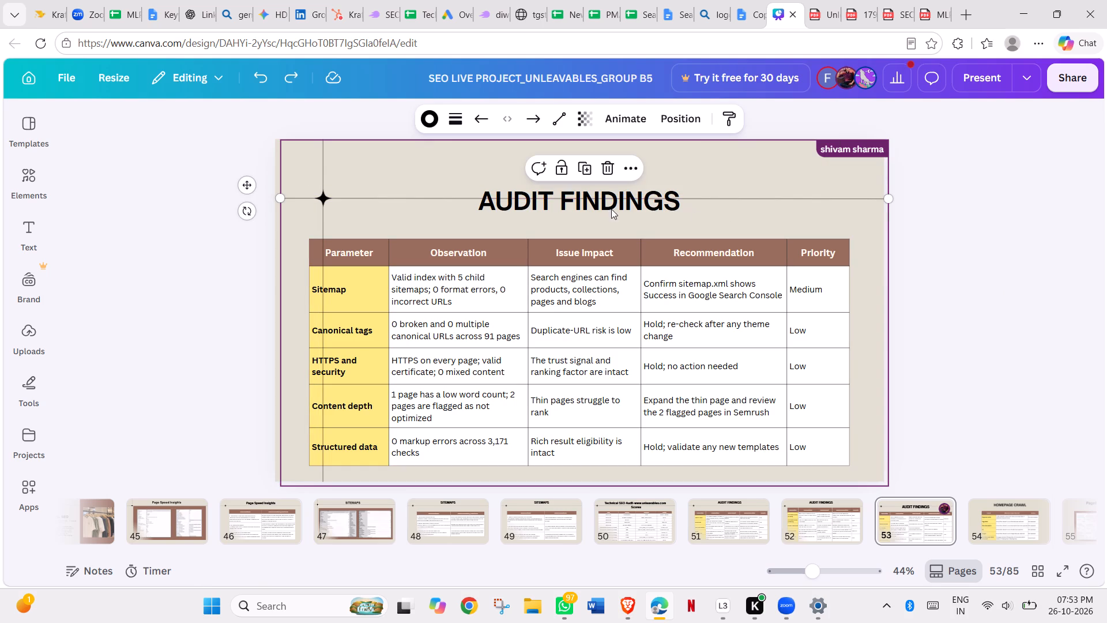
drag(616, 211, 627, 192)
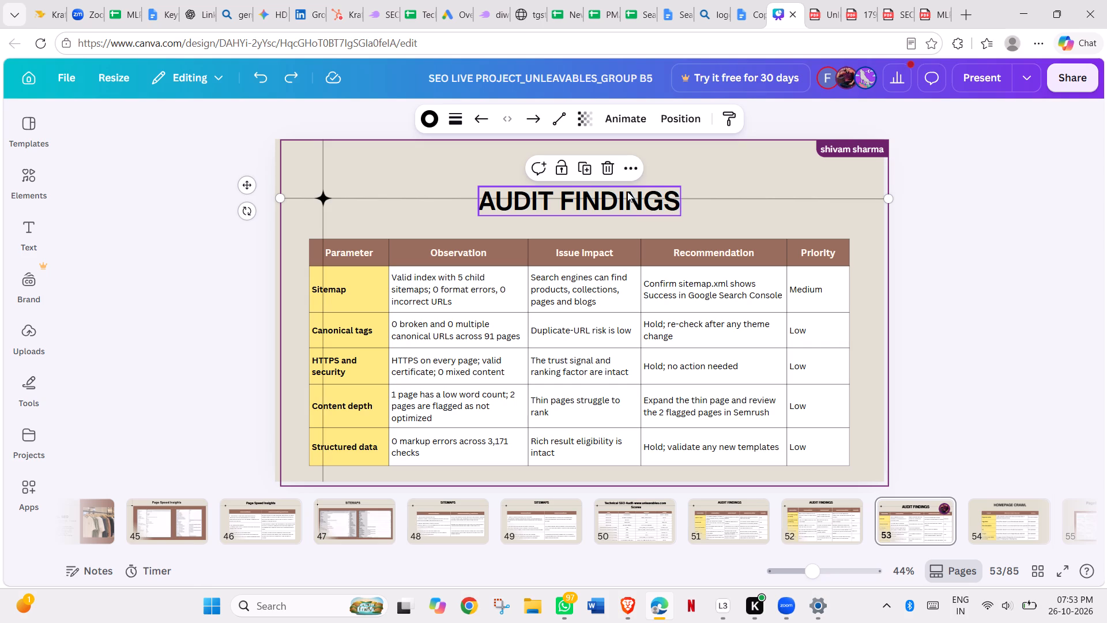
drag(627, 192, 620, 179)
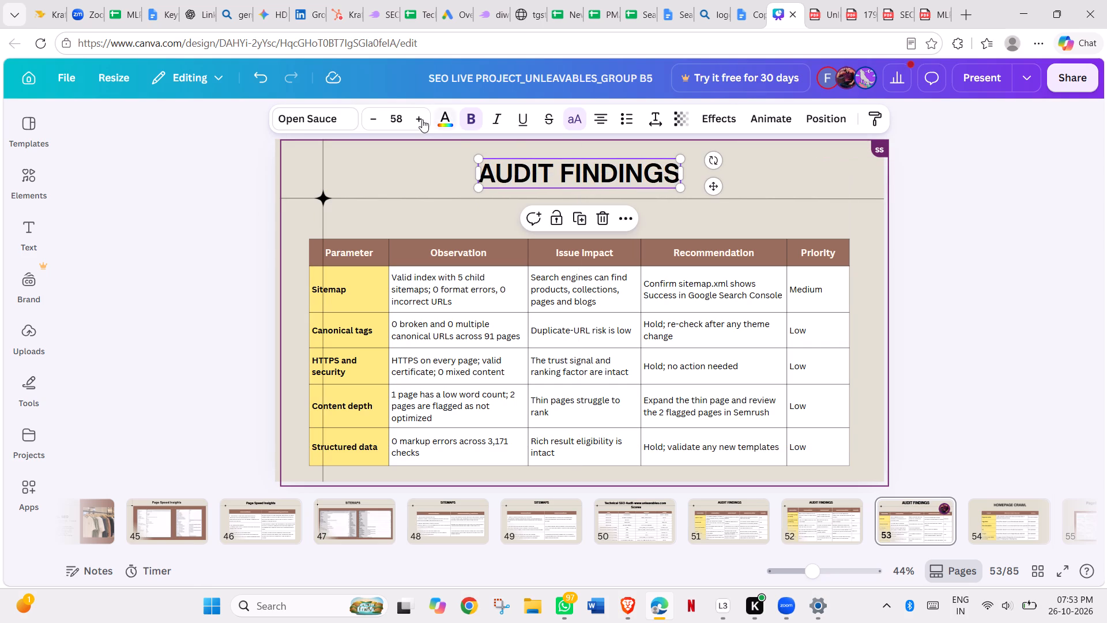
double_click(400, 119)
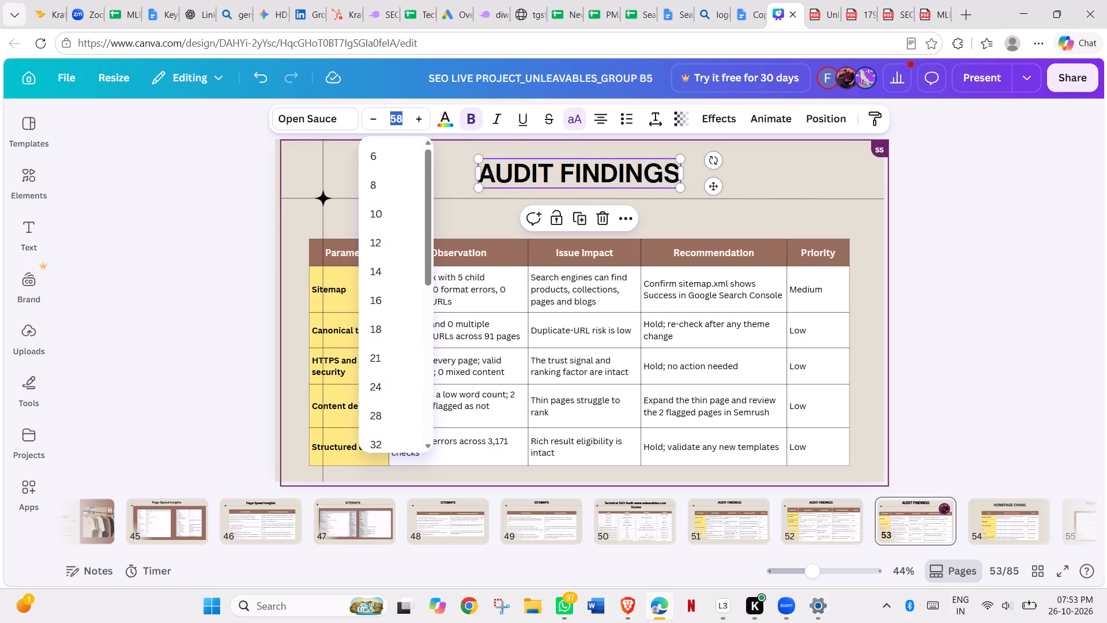
text(50)
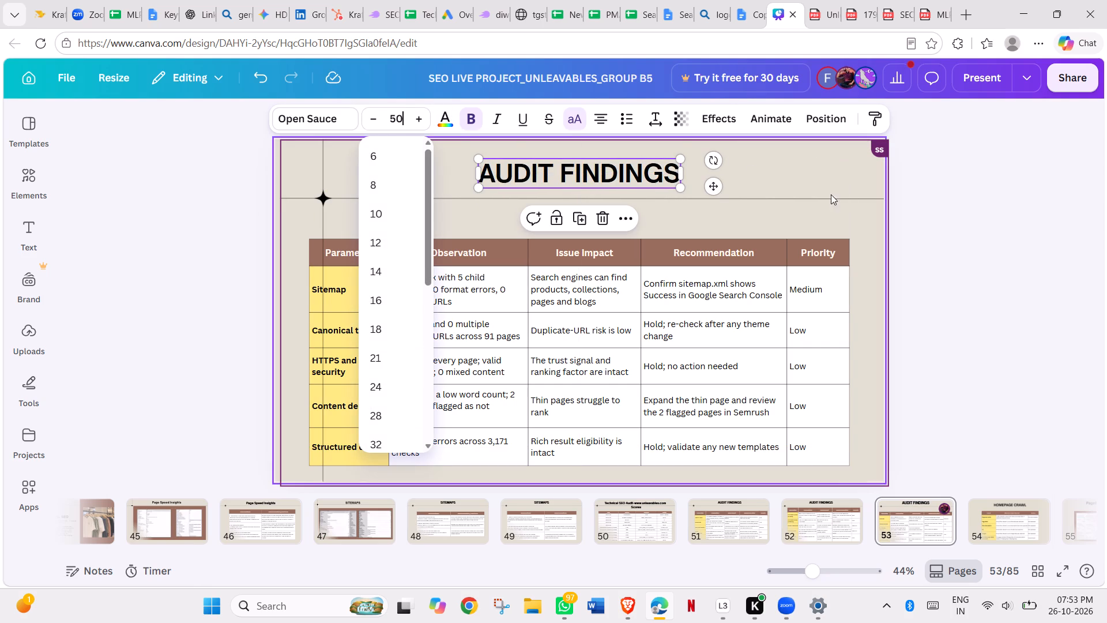
click(922, 213)
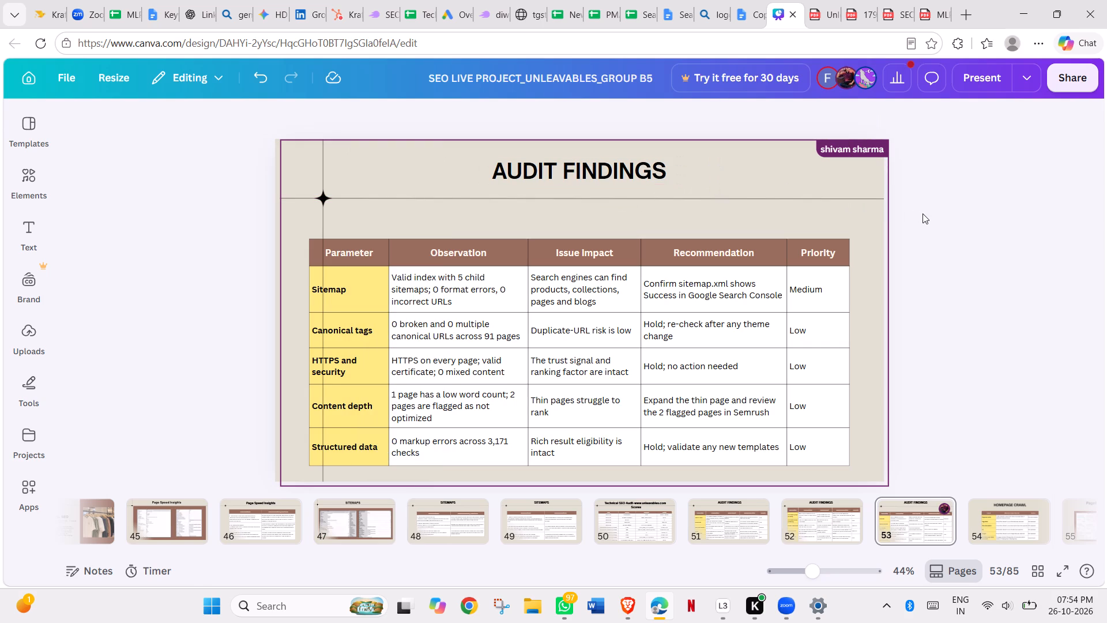
Shift the horizontal line on page 53 so it spans the slide from edge to edge.
click(863, 201)
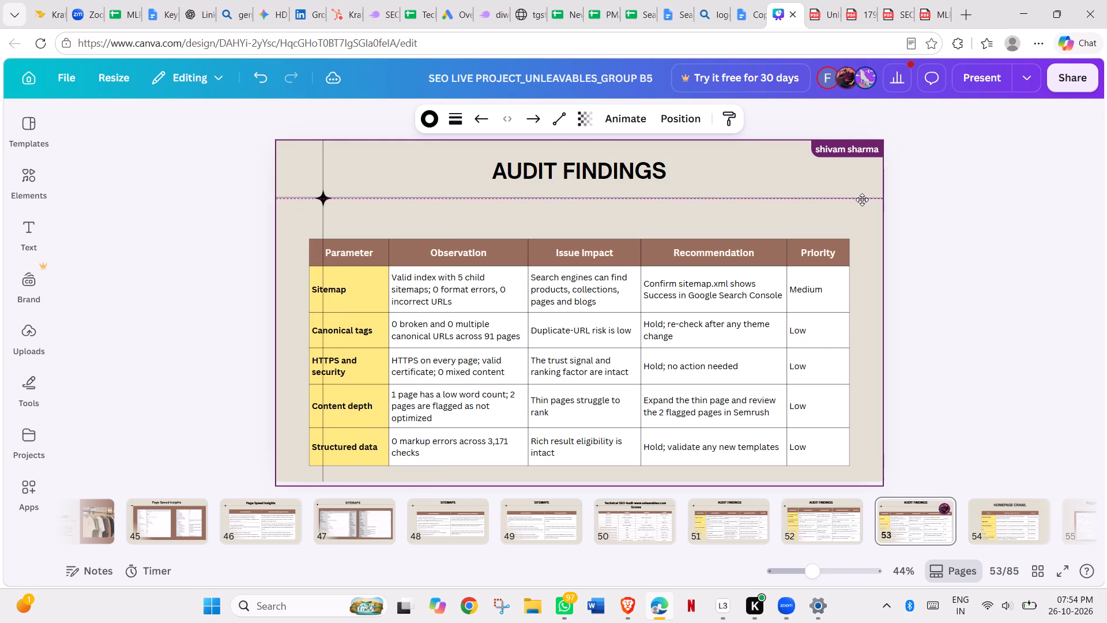
click(1046, 267)
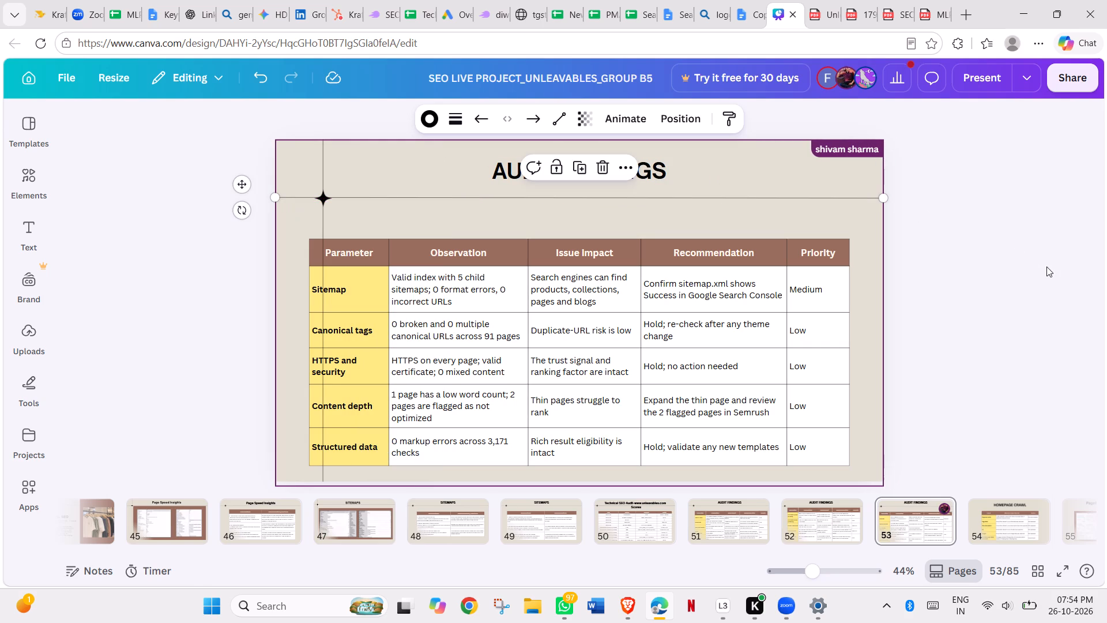
Move the audit findings table on page 53 just to the right of the vertical line and slightly closer to the heading.
click(688, 315)
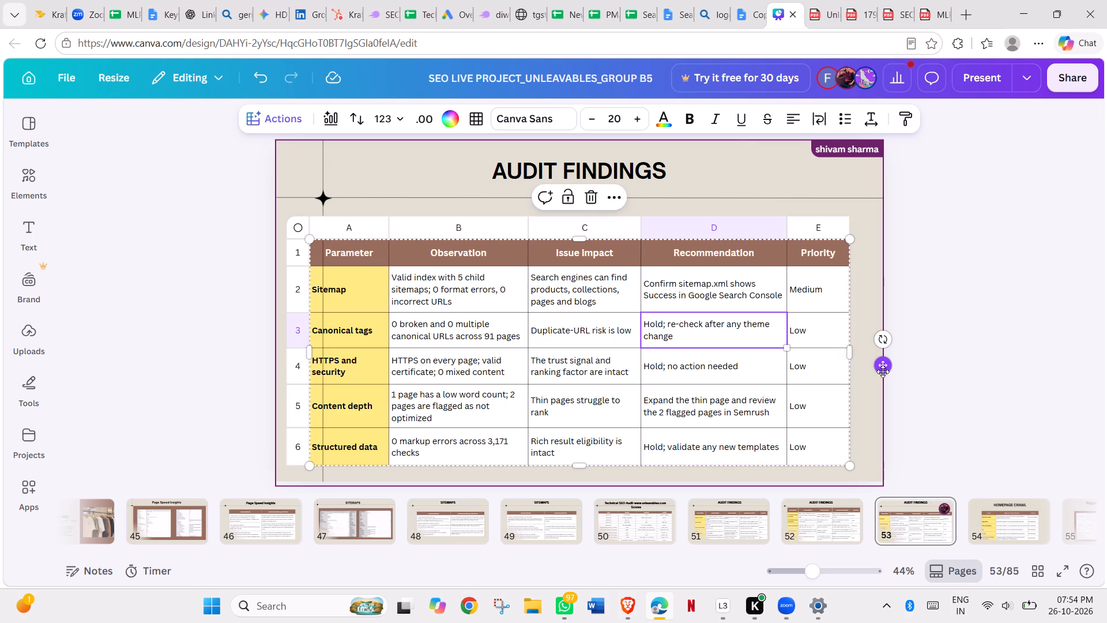
drag(882, 367, 900, 363)
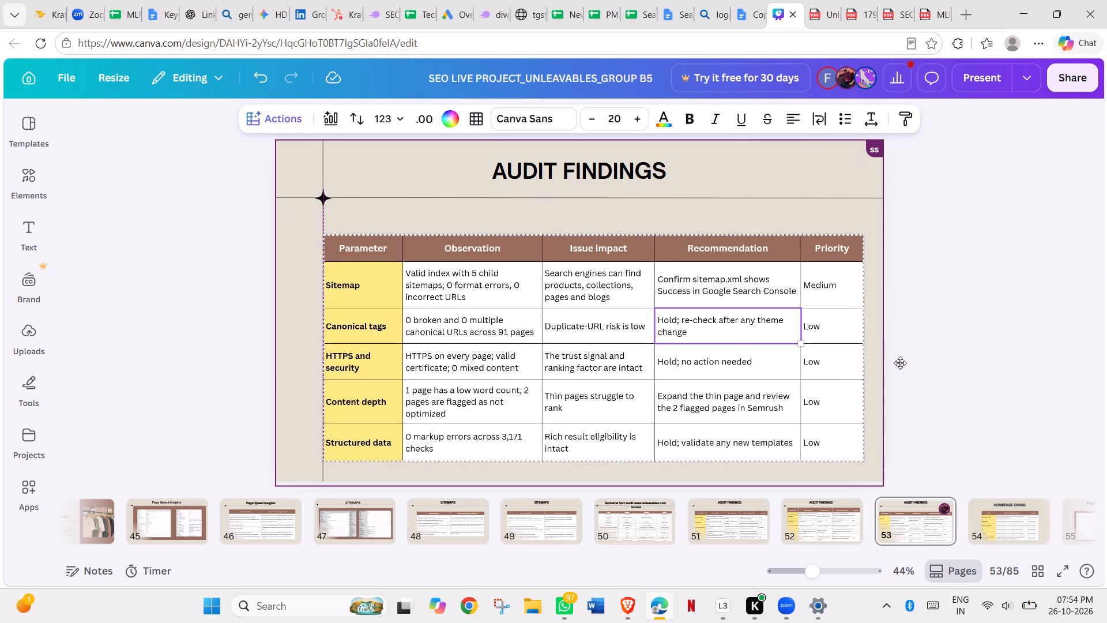
drag(900, 363, 907, 355)
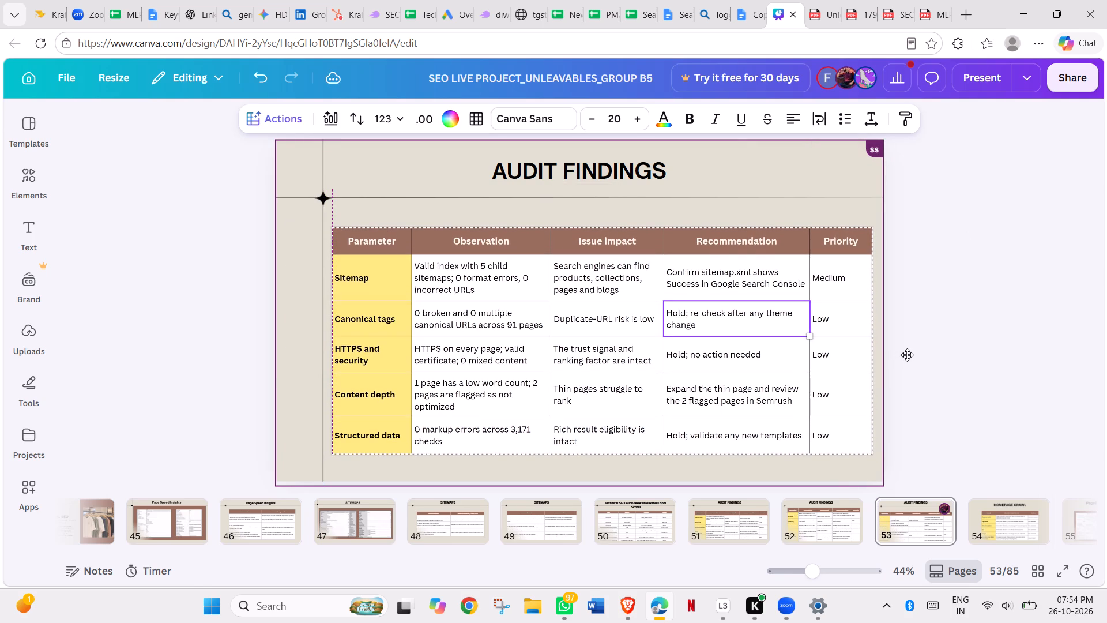
drag(907, 355, 906, 354)
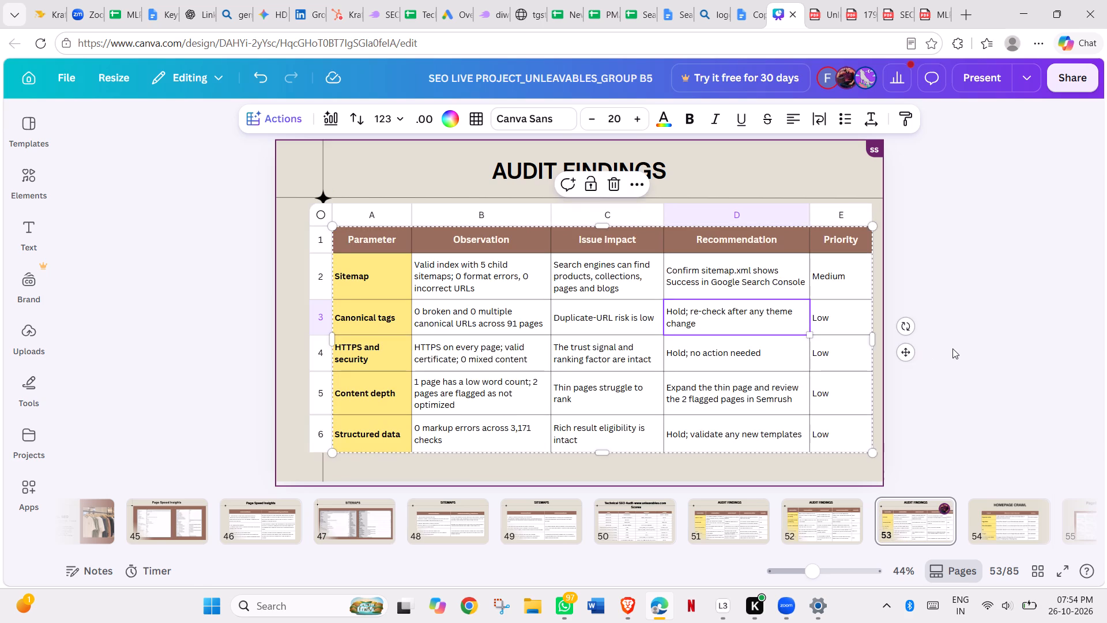
click(952, 348)
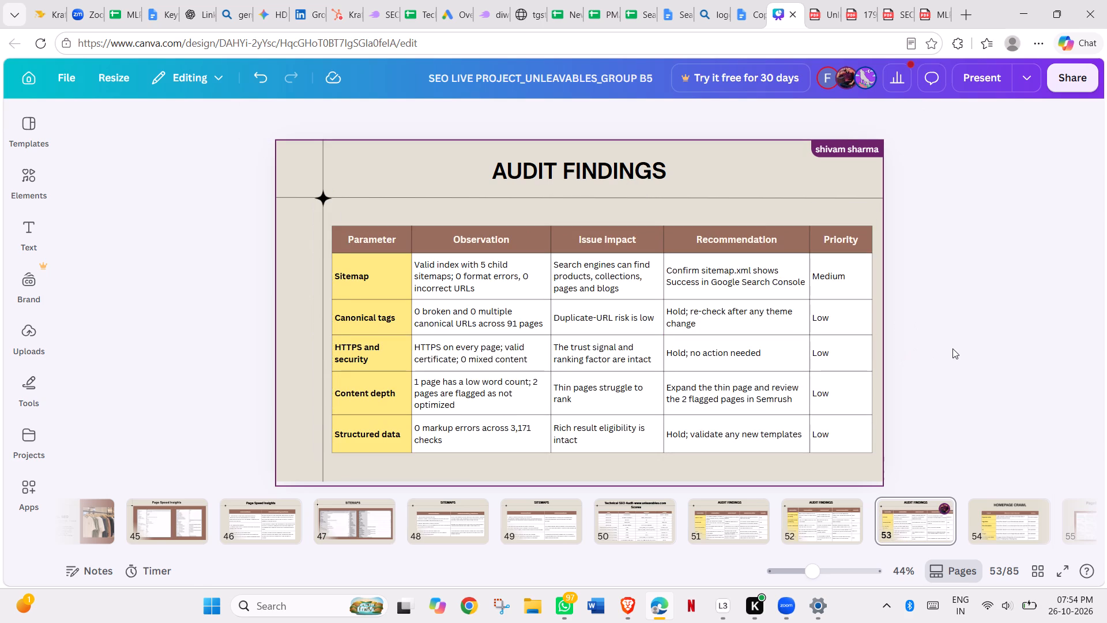
click(952, 348)
Paste the copied decorative lines and star onto the HOMEPAGE CRAWL slide, page 54.
key(Right)
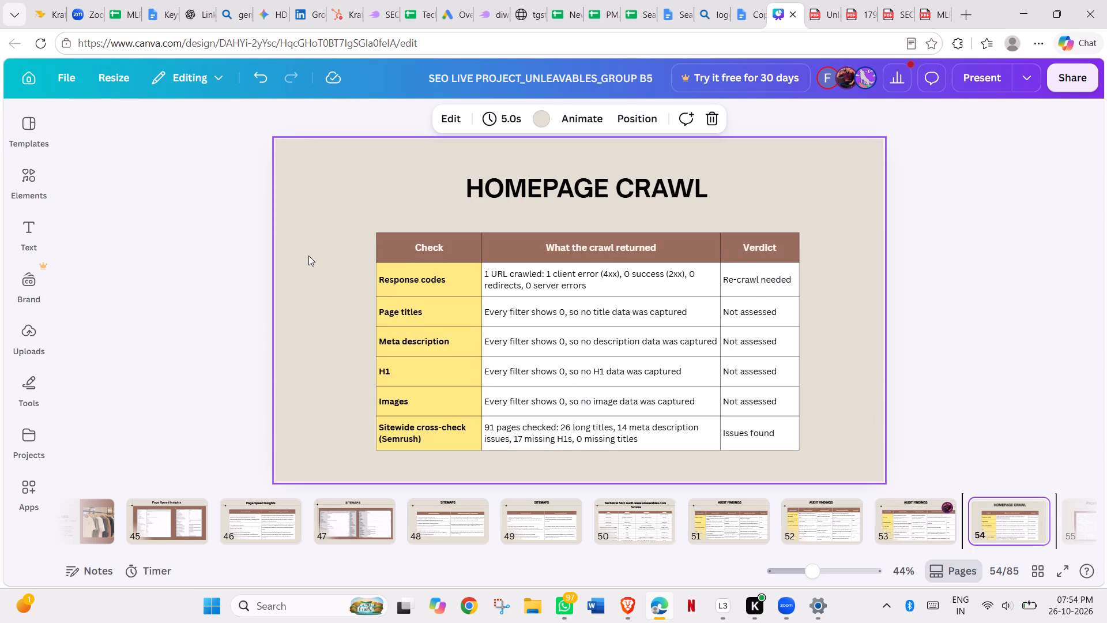
click(308, 256)
key(ctrl+v)
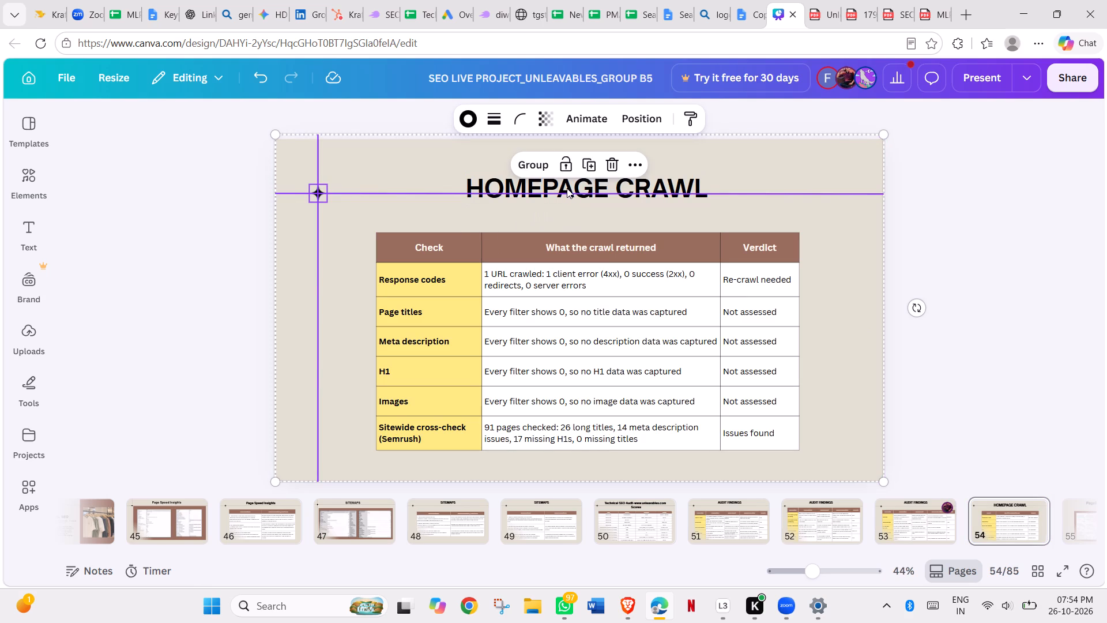
click(425, 148)
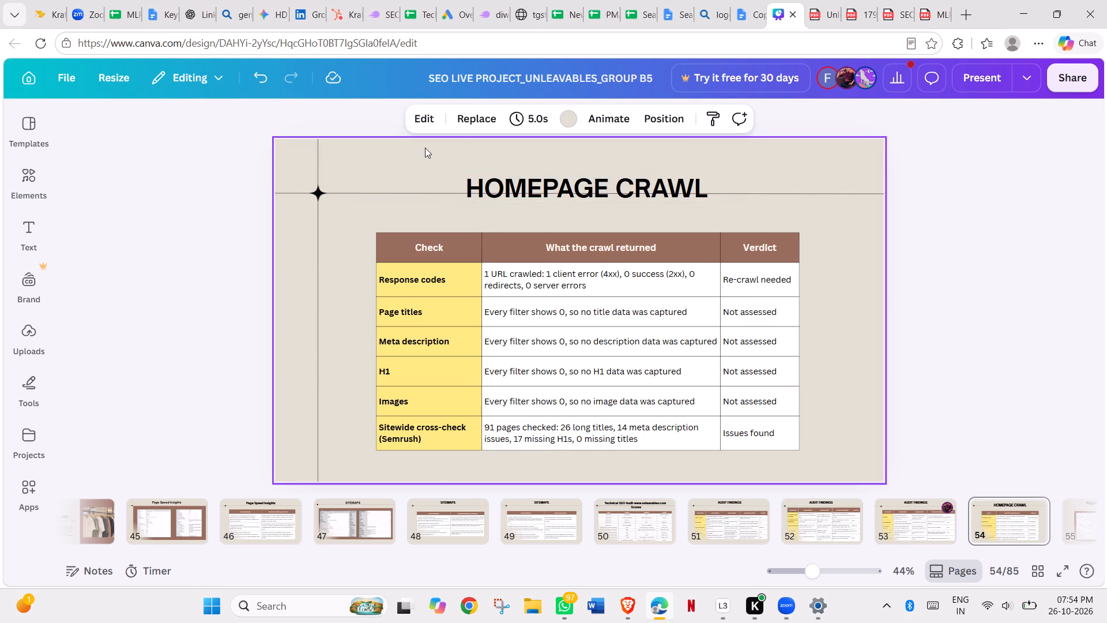
Move the HOMEPAGE CRAWL heading up above the horizontal line and set its font size to 50.
drag(543, 179, 542, 175)
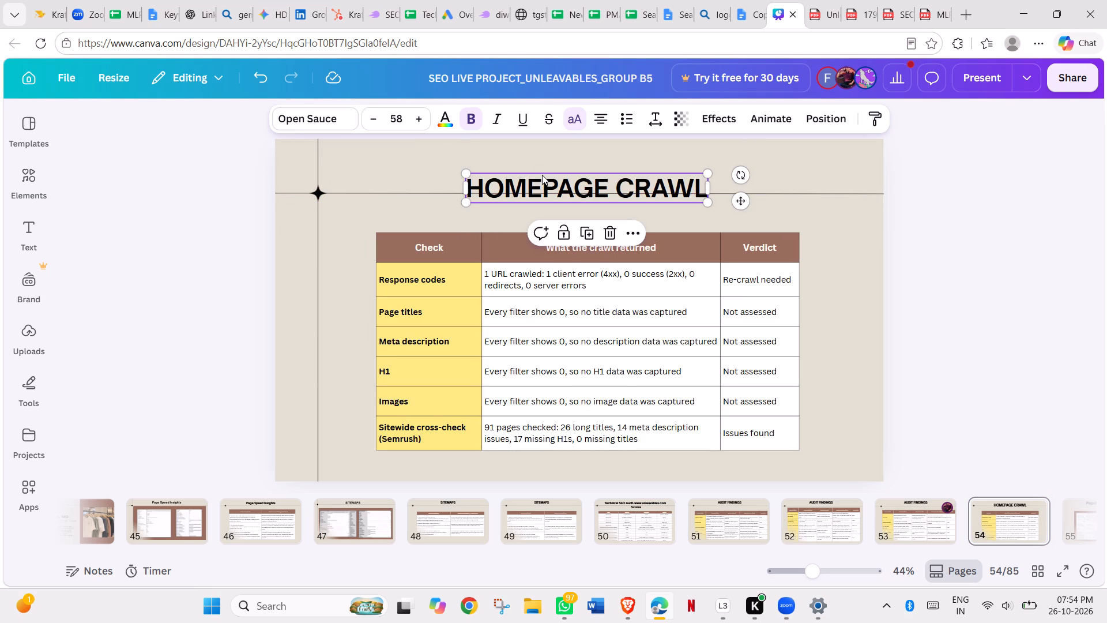
drag(542, 175, 544, 165)
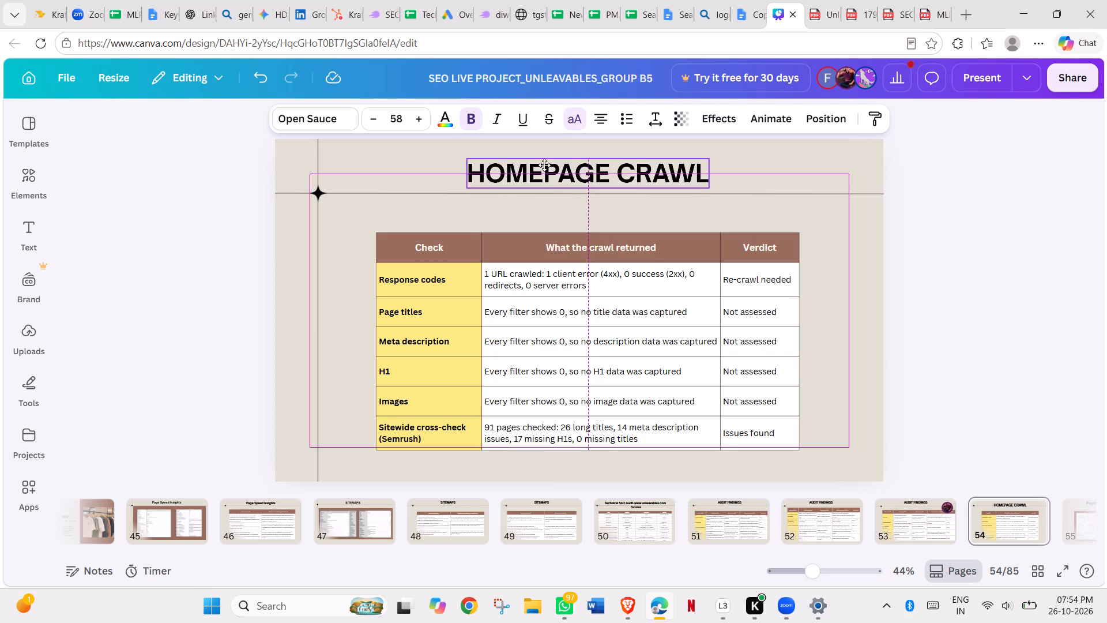
drag(544, 165, 540, 163)
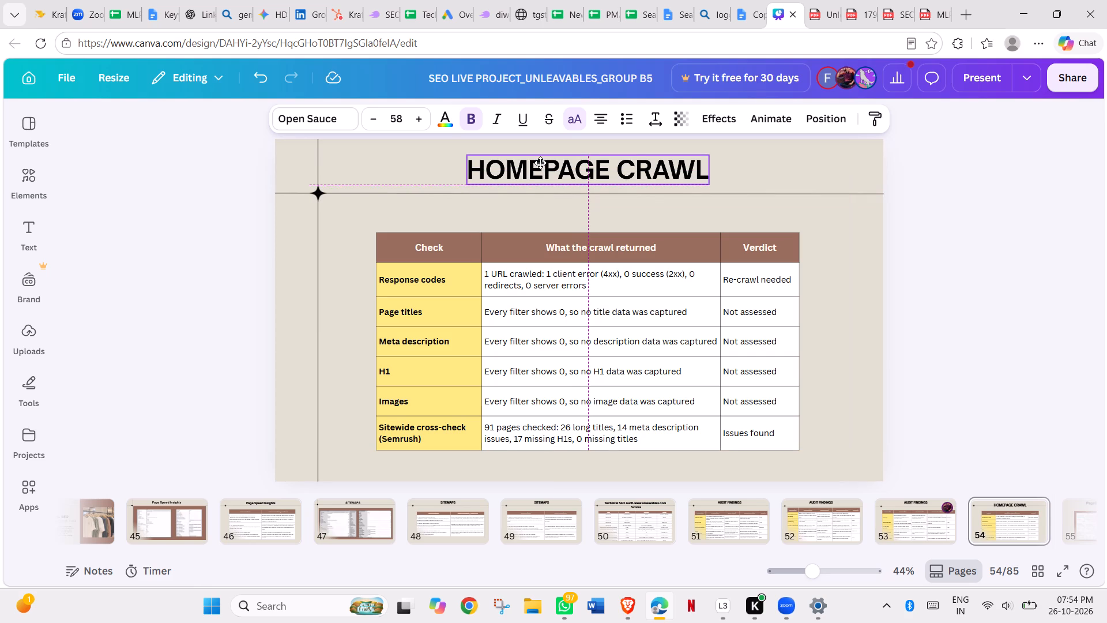
drag(540, 163, 541, 163)
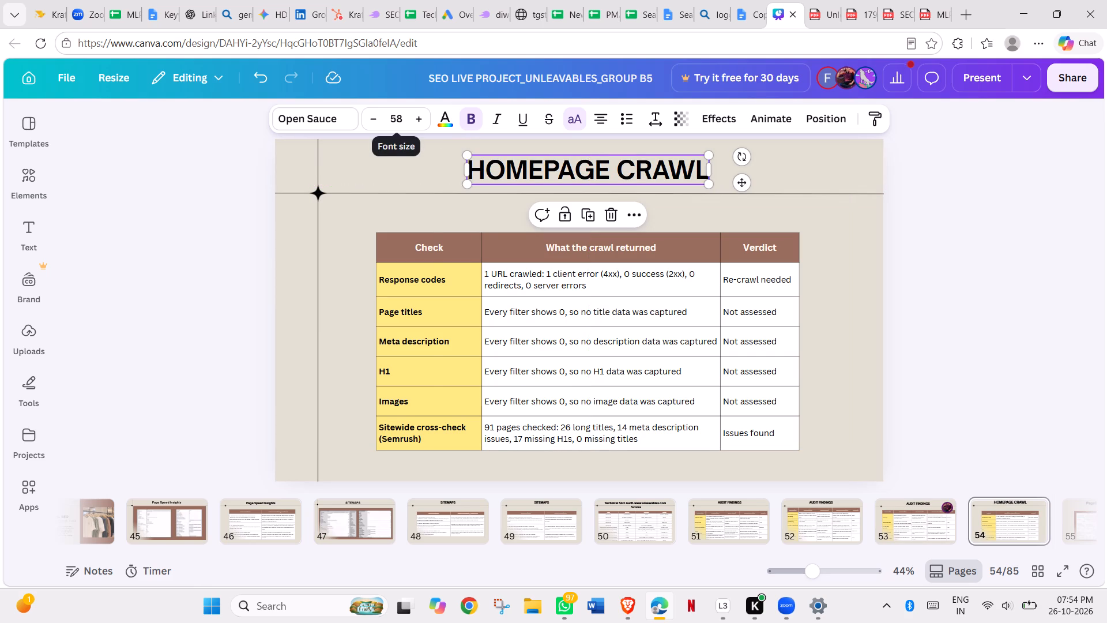
double_click(396, 114)
text(50)
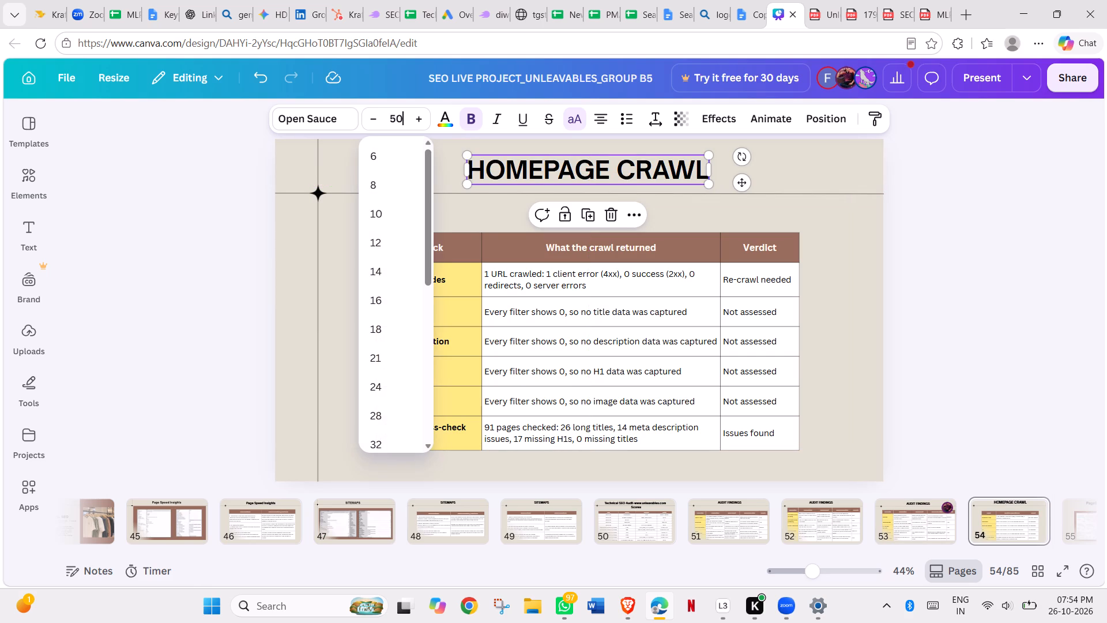
click(922, 238)
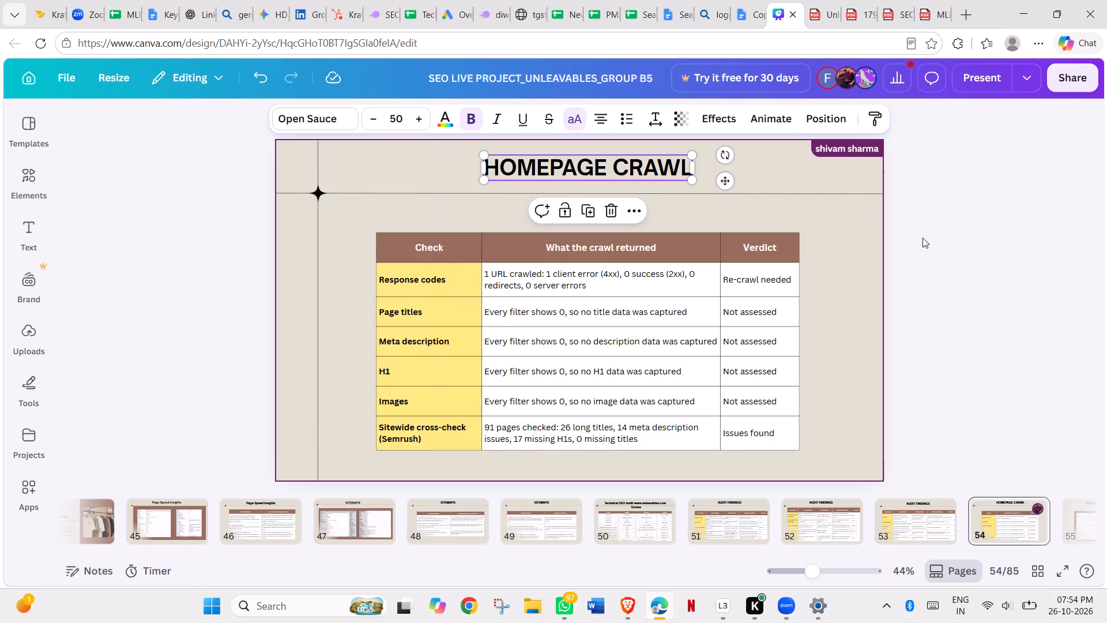
click(922, 238)
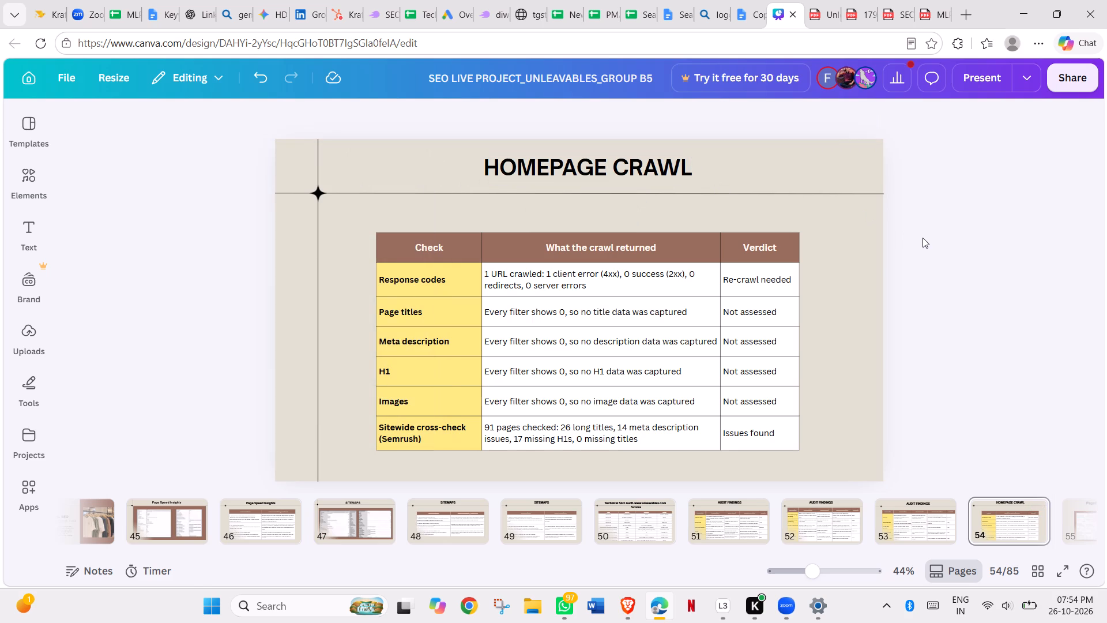
Paste the copied decorative lines and star onto the PageSpeed Insights MOBILE slide, page 55.
key(Right)
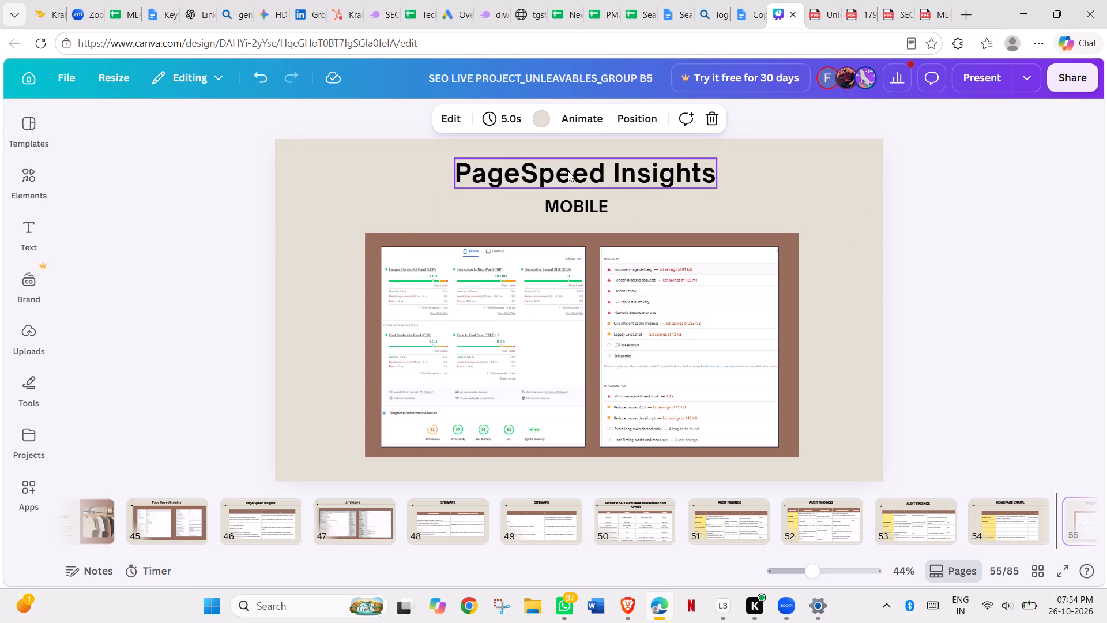
click(332, 317)
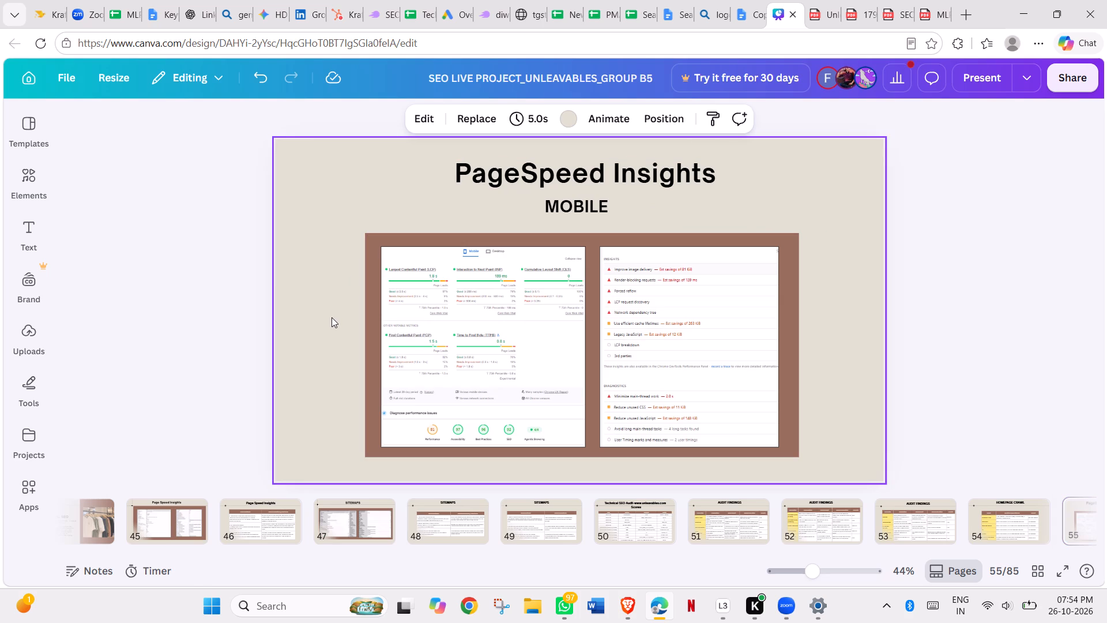
key(ctrl+v)
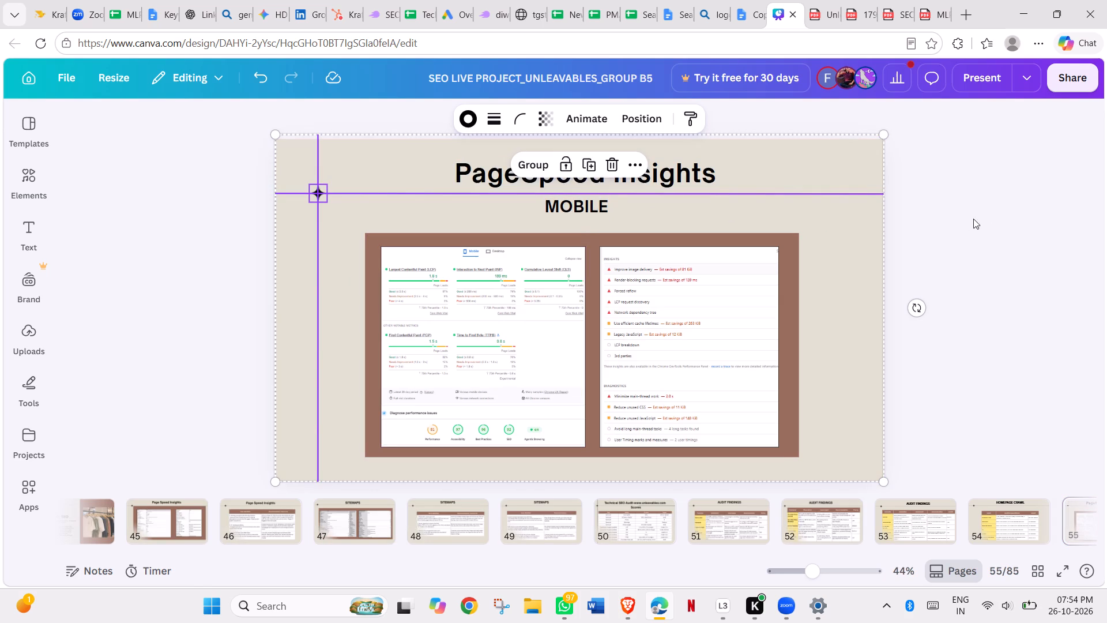
click(1002, 214)
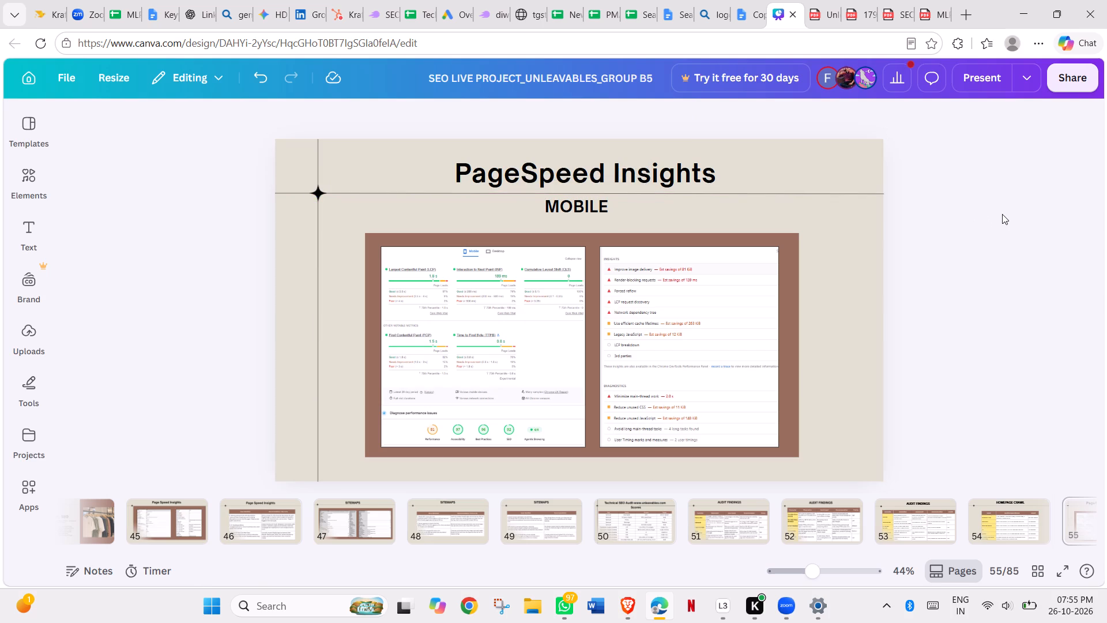
Set the font size of the PageSpeed Insights heading on the MOBILE slide, page 55, to 50.
click(652, 175)
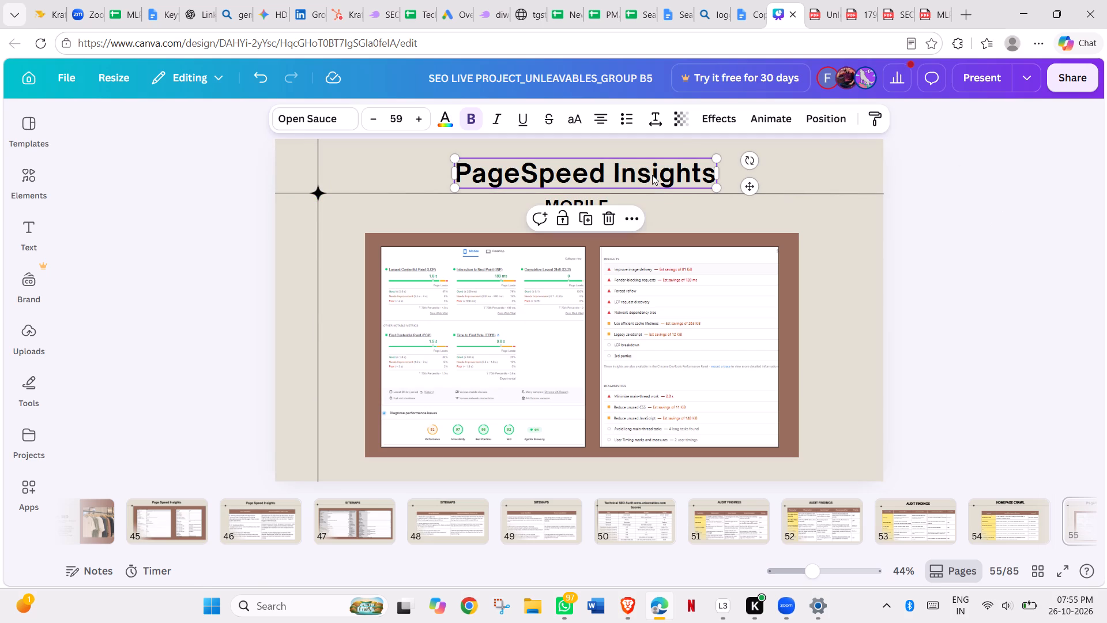
double_click(400, 122)
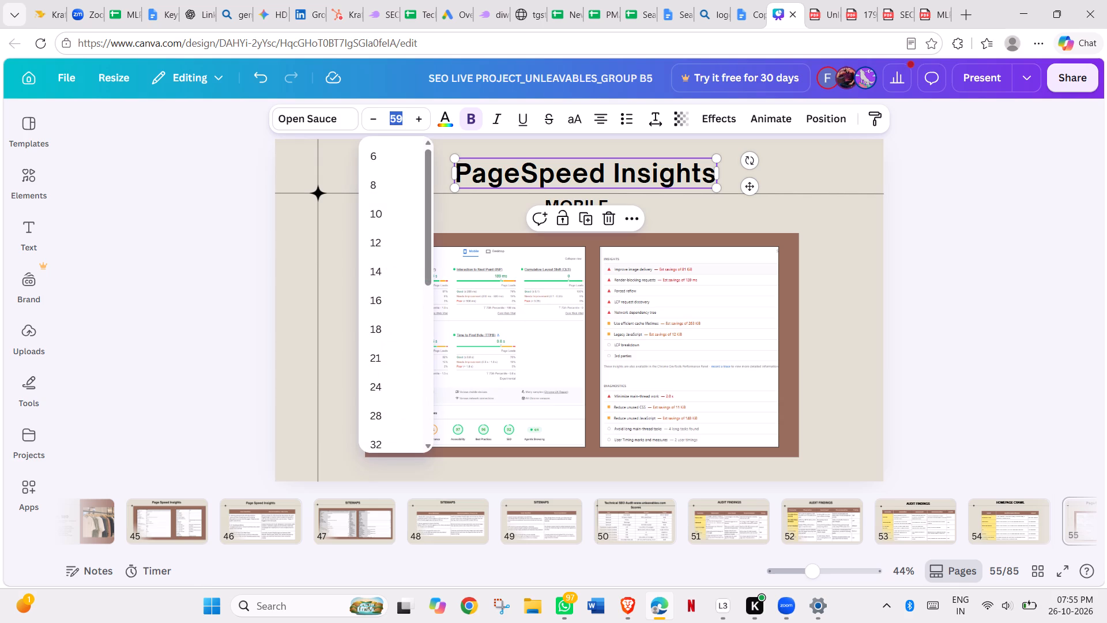
text(50)
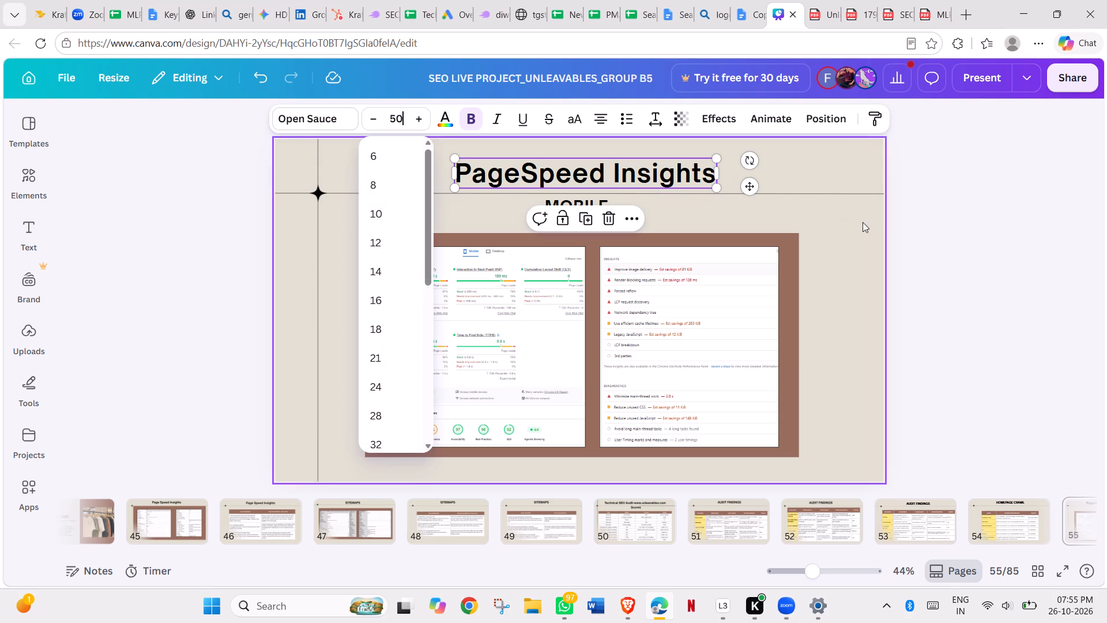
click(902, 230)
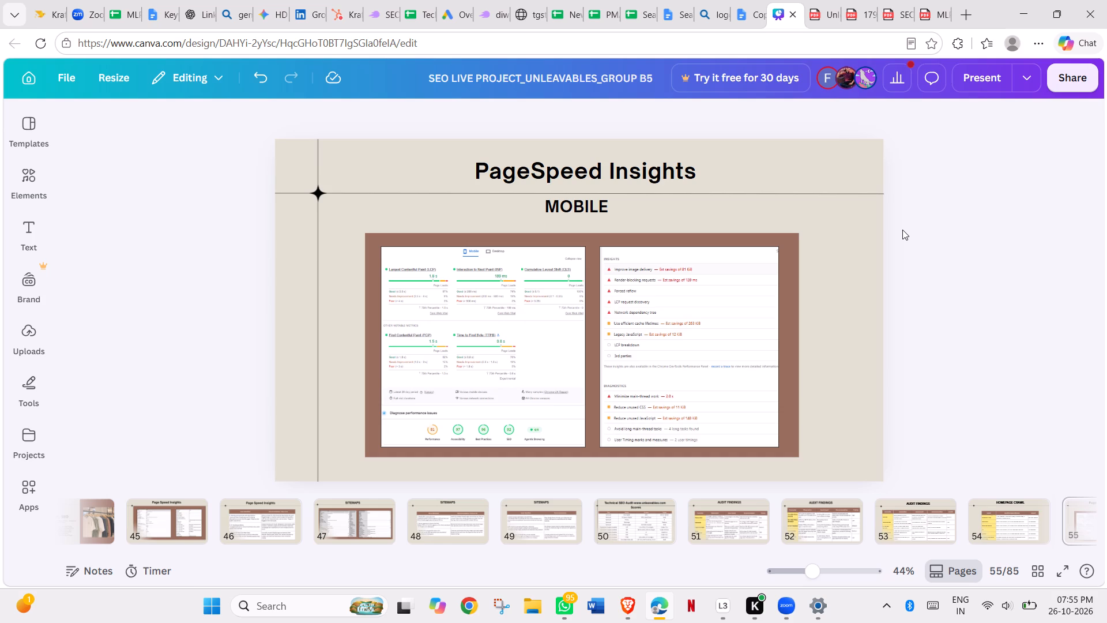
Paste the copied decorative lines and star onto the PageSpeed Insights DESKTOP slide, page 56.
click(957, 212)
key(Right)
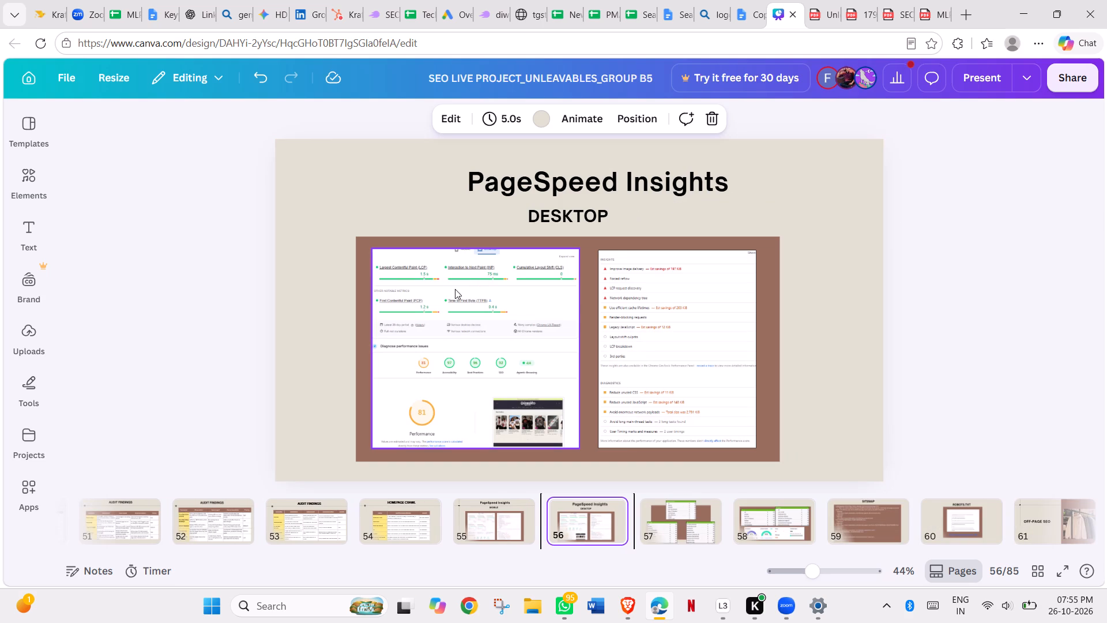
click(327, 371)
key(ctrl+v)
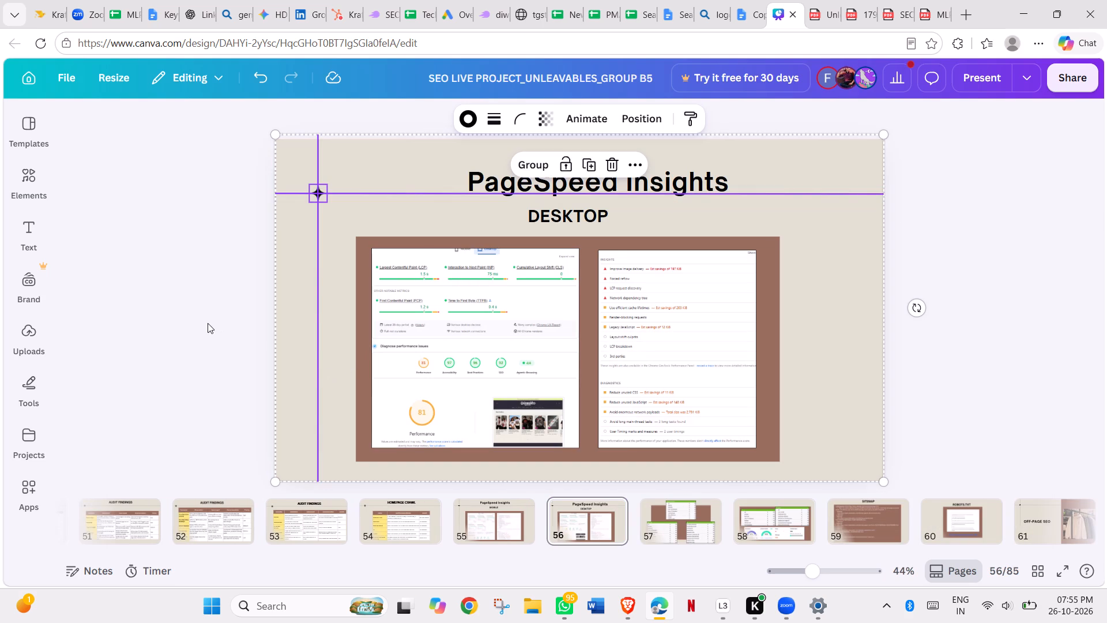
Move the PageSpeed Insights heading on page 56 up above the horizontal line and set its font size to 50.
click(665, 183)
double_click(665, 183)
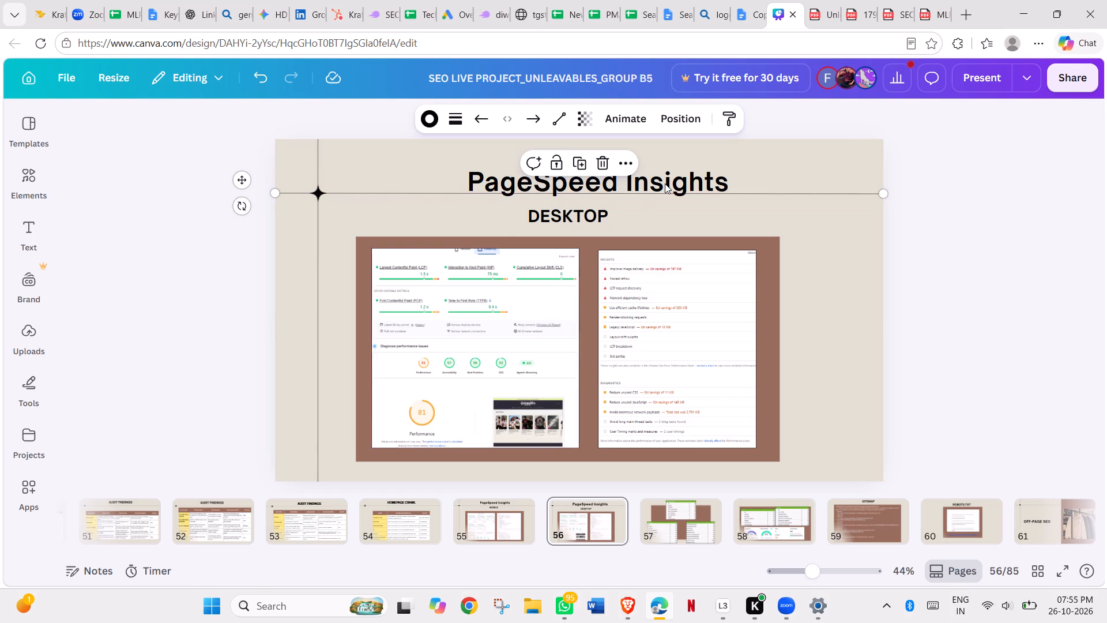
click(665, 183)
drag(682, 170, 679, 167)
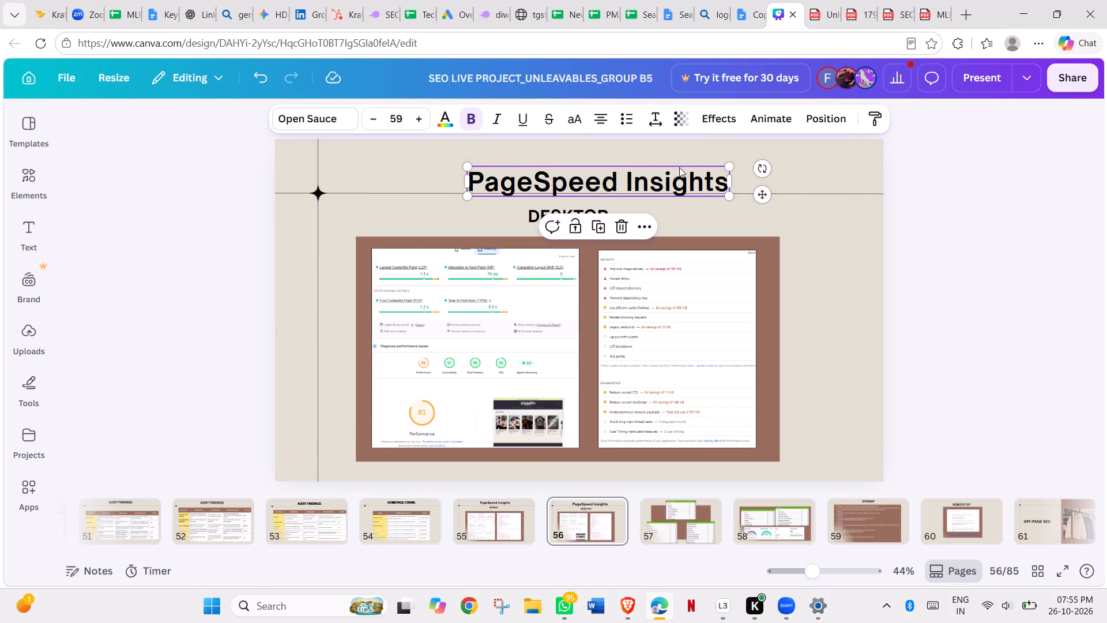
drag(679, 167, 677, 157)
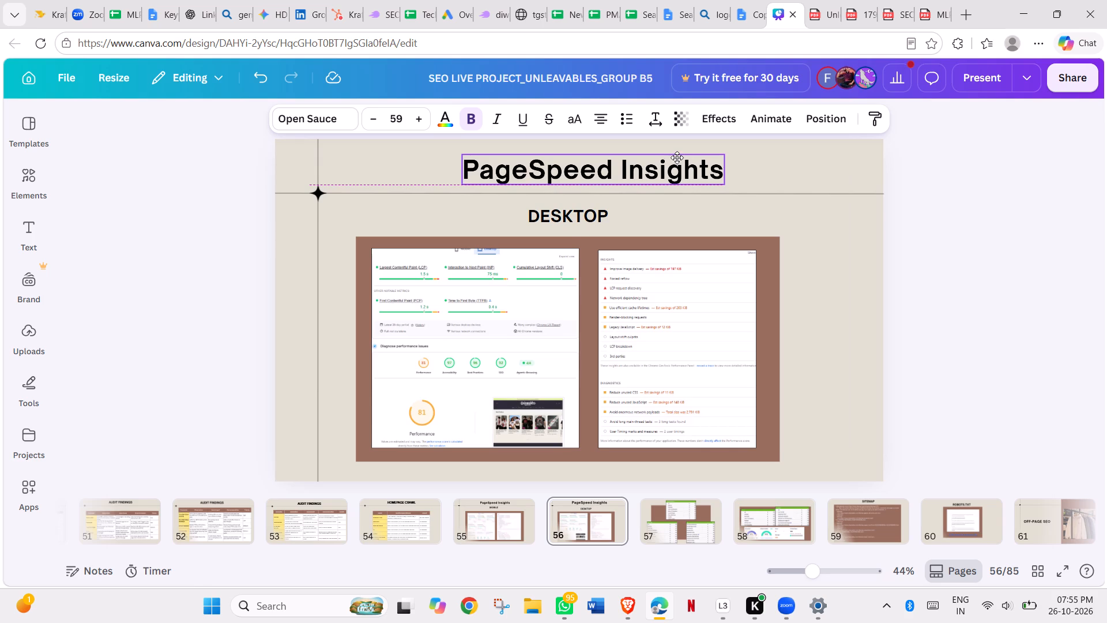
drag(677, 157, 677, 157)
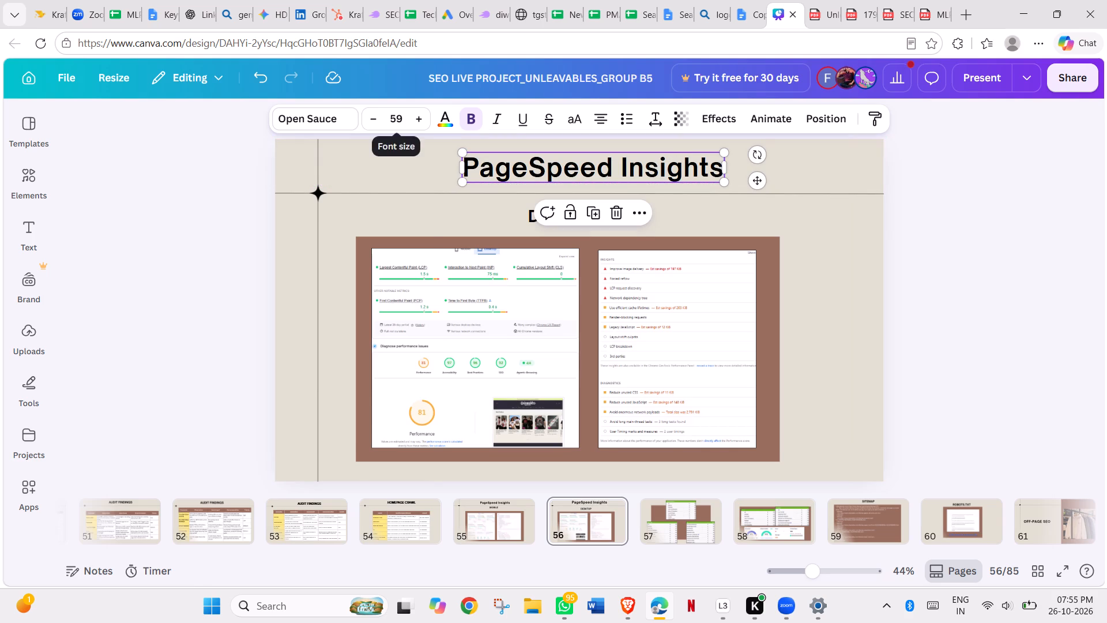
double_click(394, 118)
text(50)
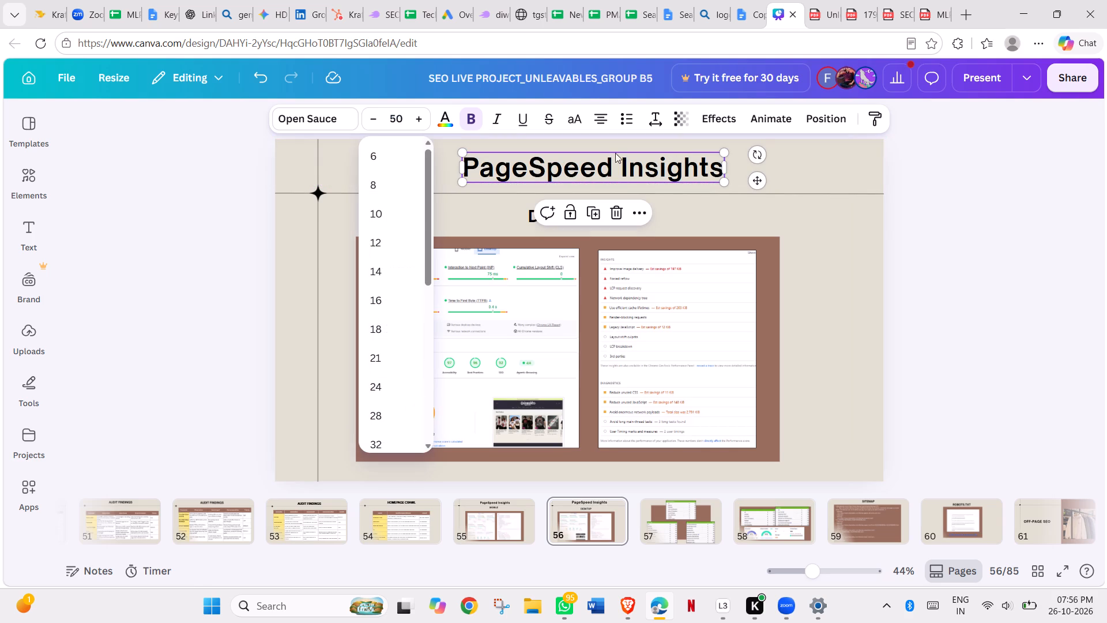
click(831, 237)
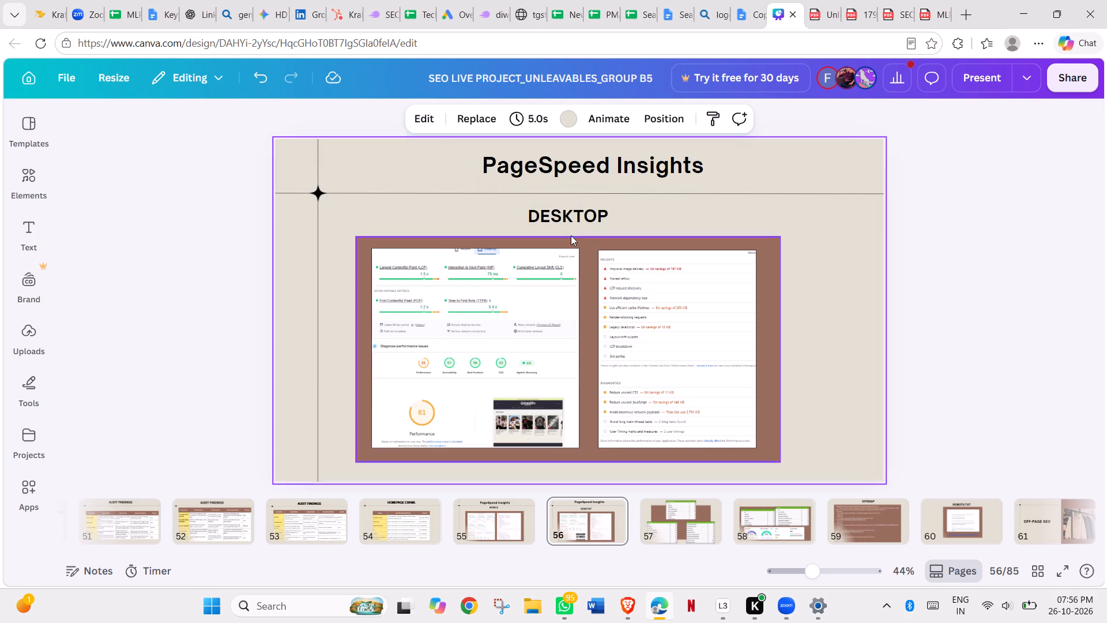
Center the DESKTOP subheading horizontally on page 56, between the horizontal line and the brown rectangle.
drag(569, 223, 575, 220)
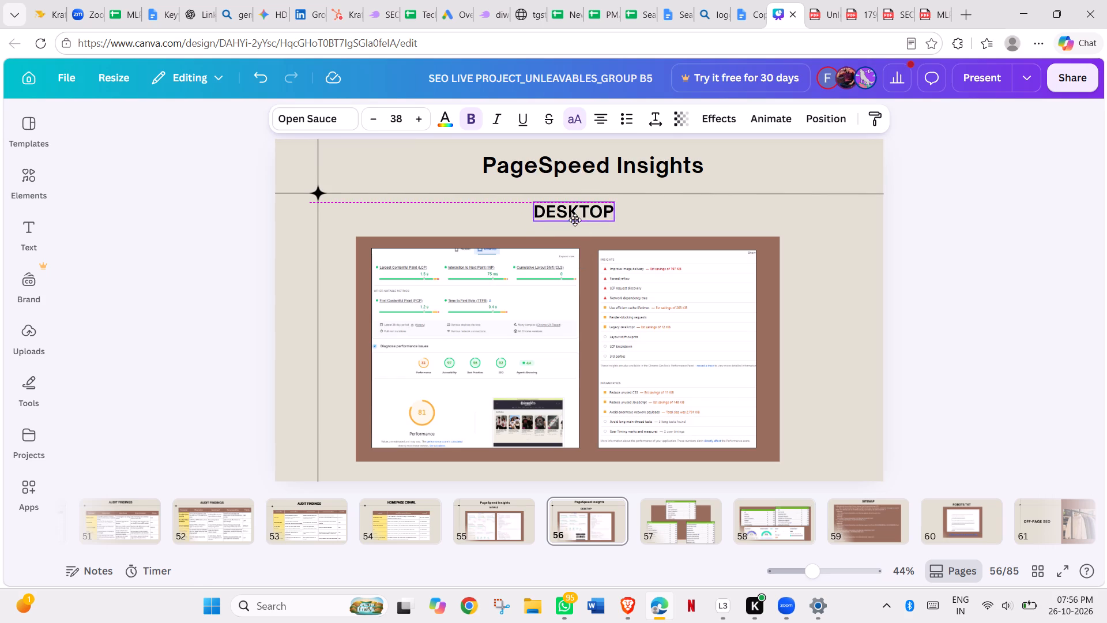
drag(575, 220, 577, 222)
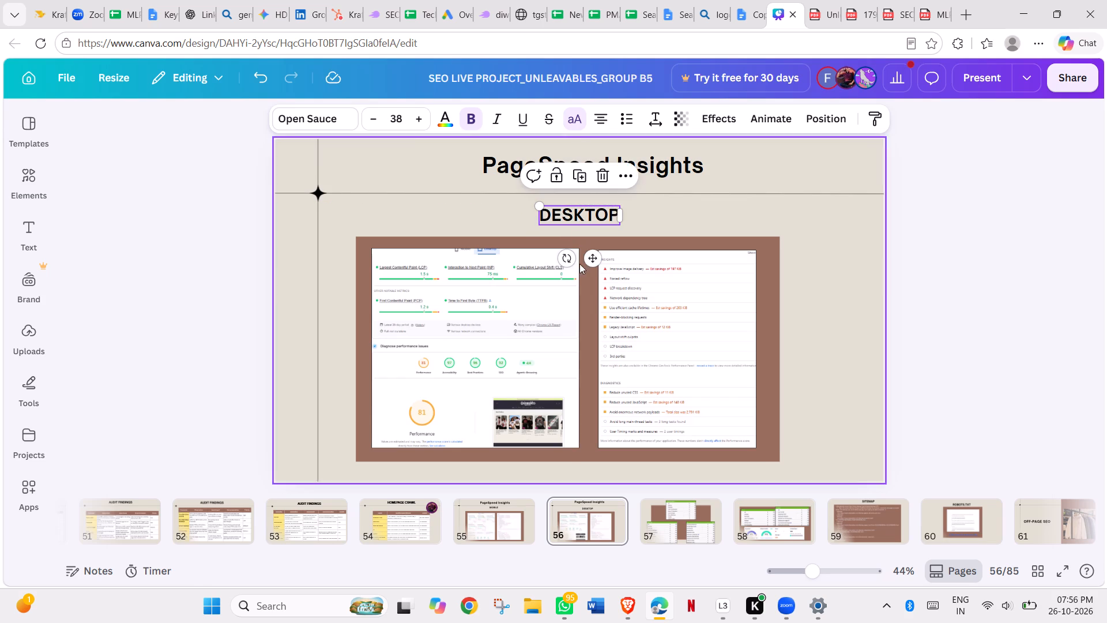
Nudge the brown background rectangle on page 56 very slightly upward.
click(590, 294)
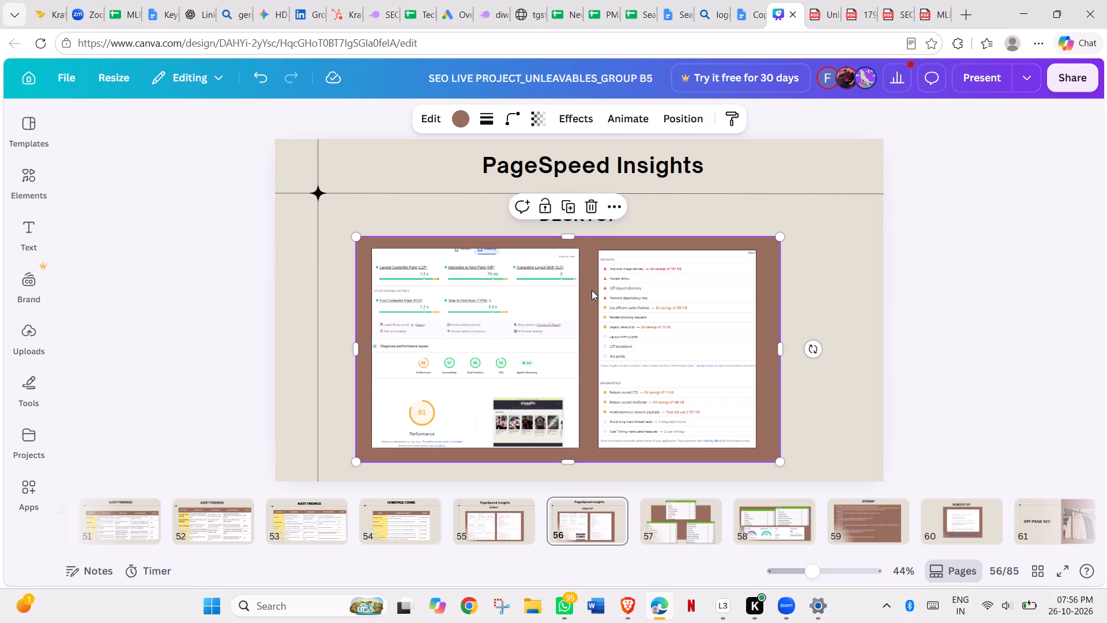
click(592, 290)
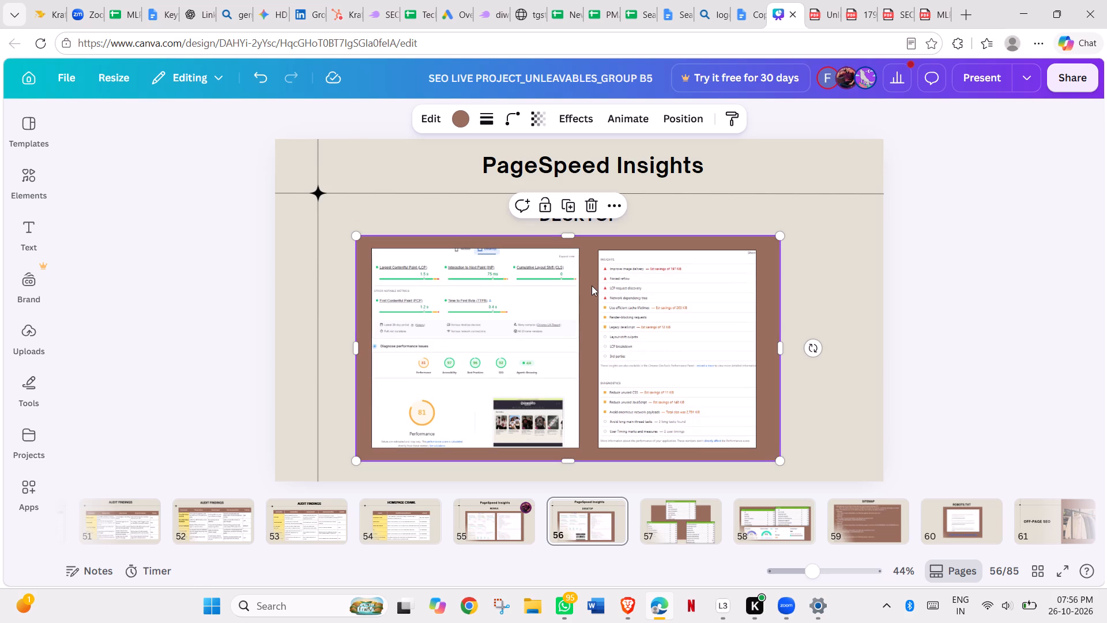
click(987, 306)
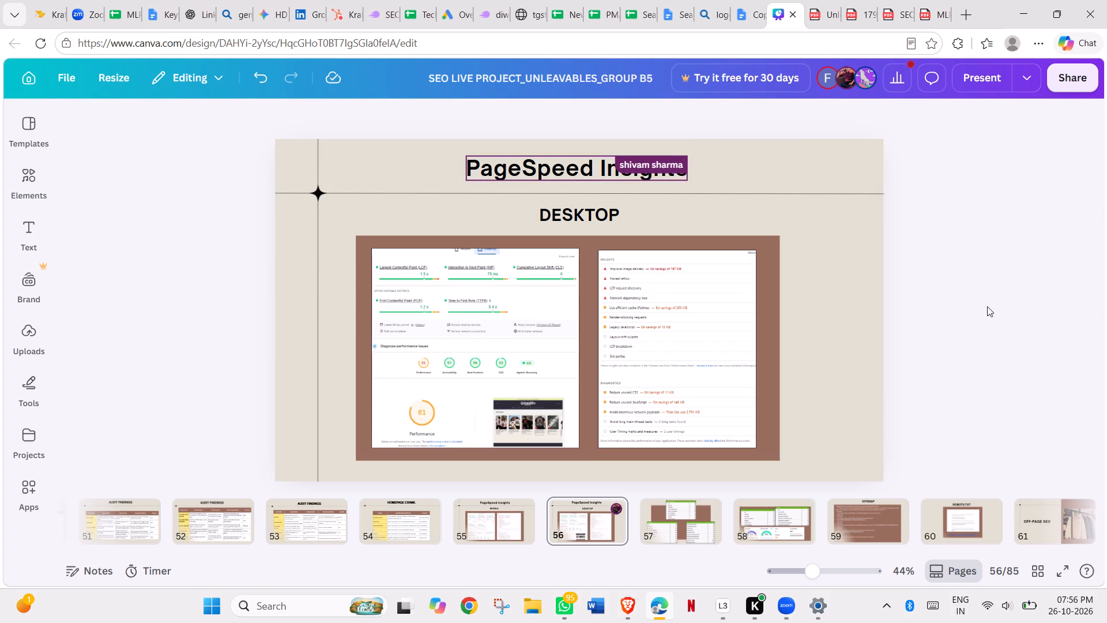
Go to page 57, the slide with the Meta Description and Page Titles tables.
click(987, 306)
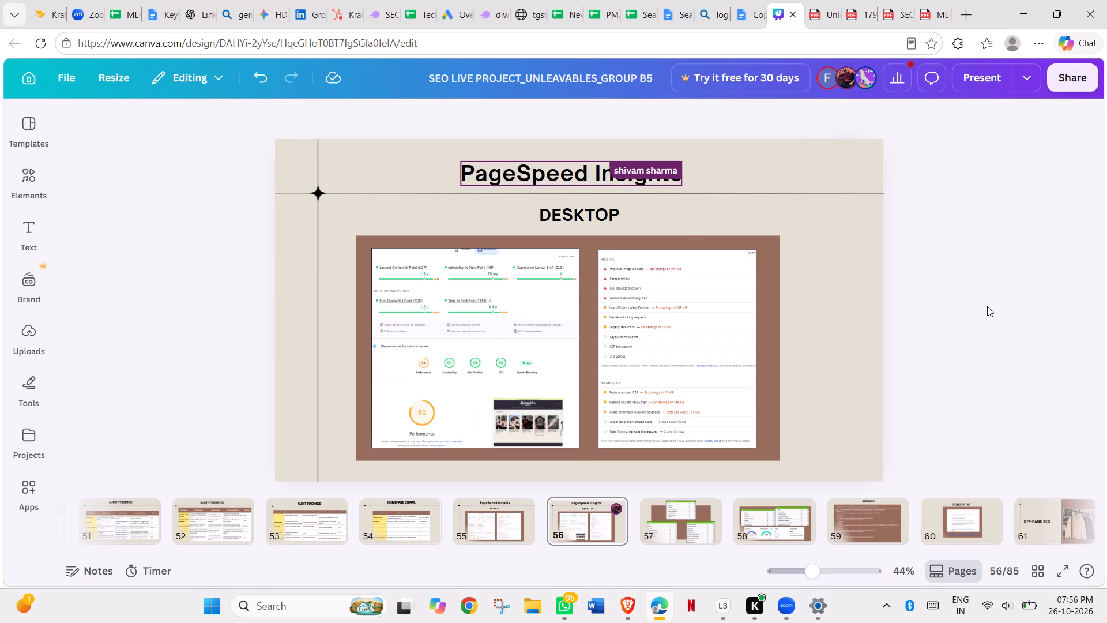
key(Right)
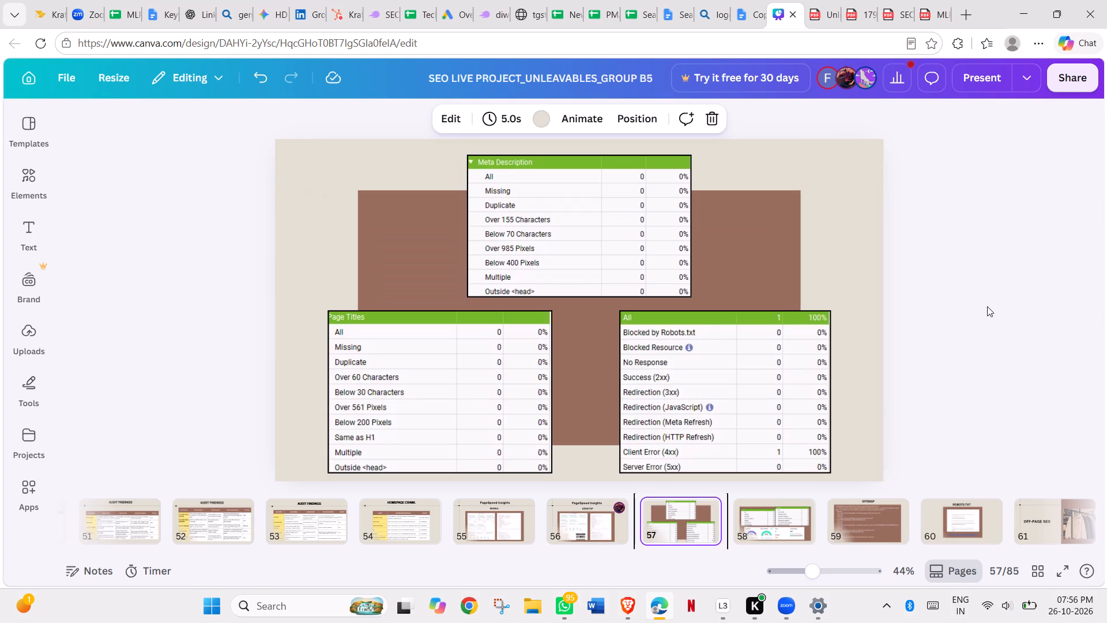
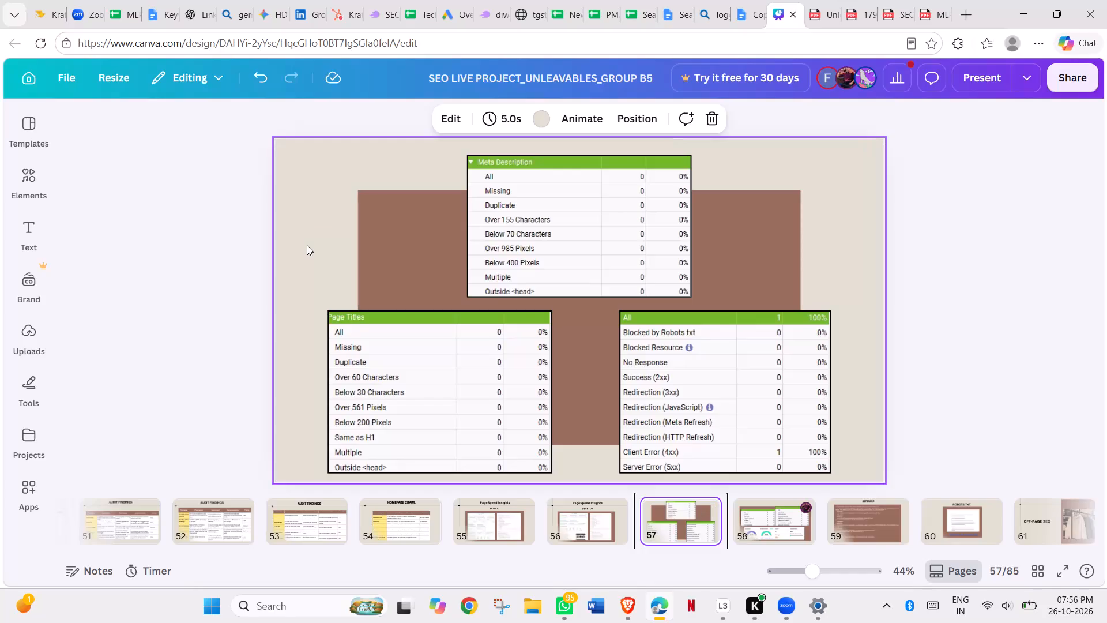
Look through pages 57 to 60 to check which slides still lack the line-and-star layout.
click(942, 253)
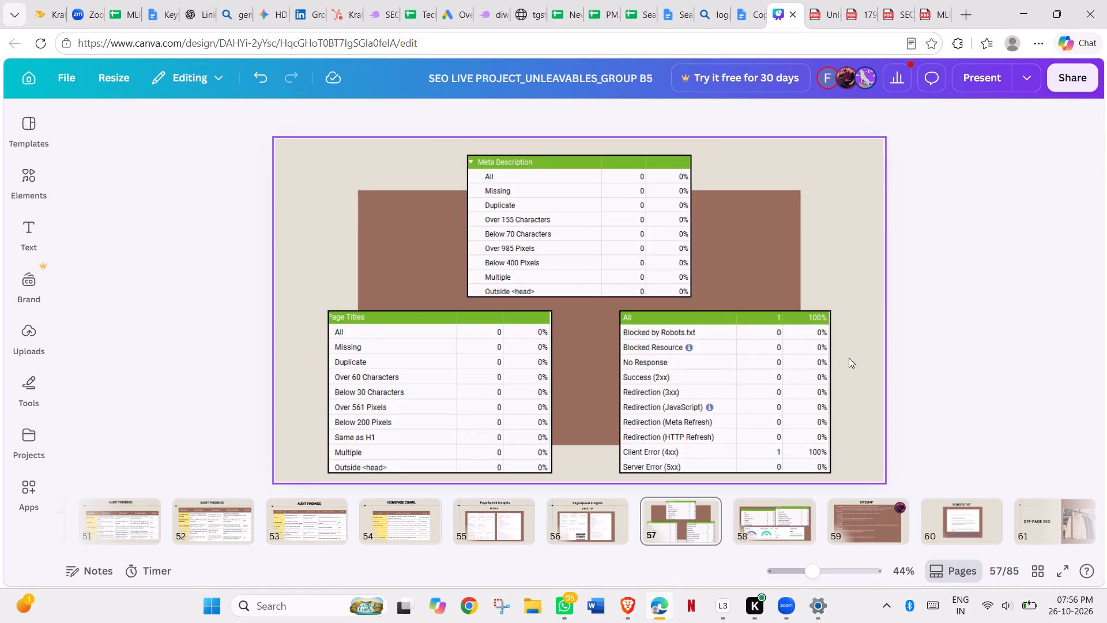
click(991, 316)
key(Right)
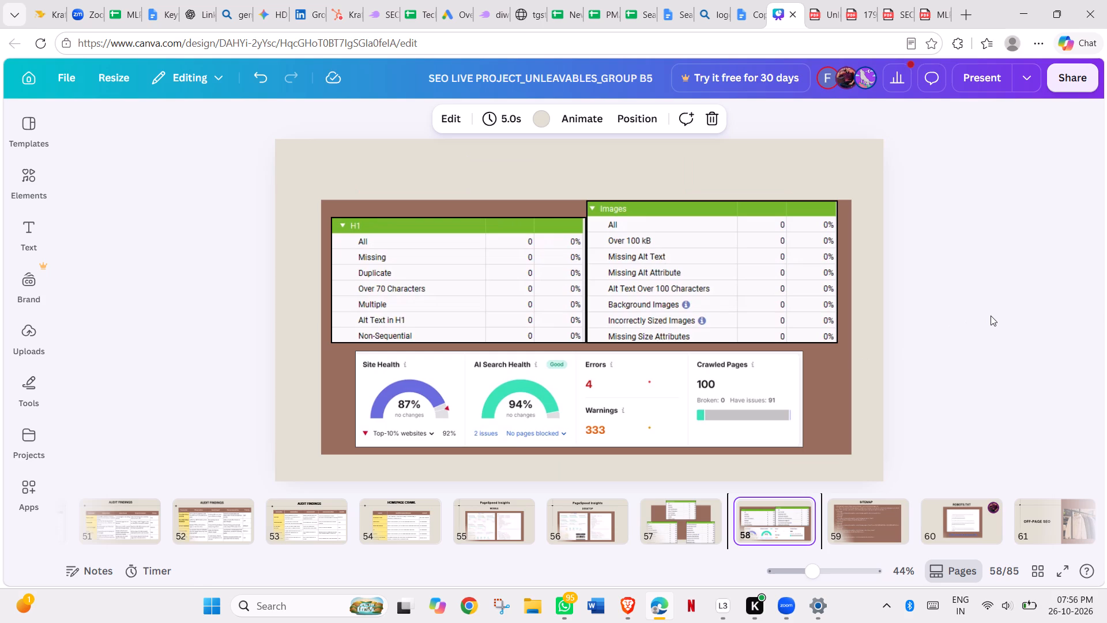
key(Right)
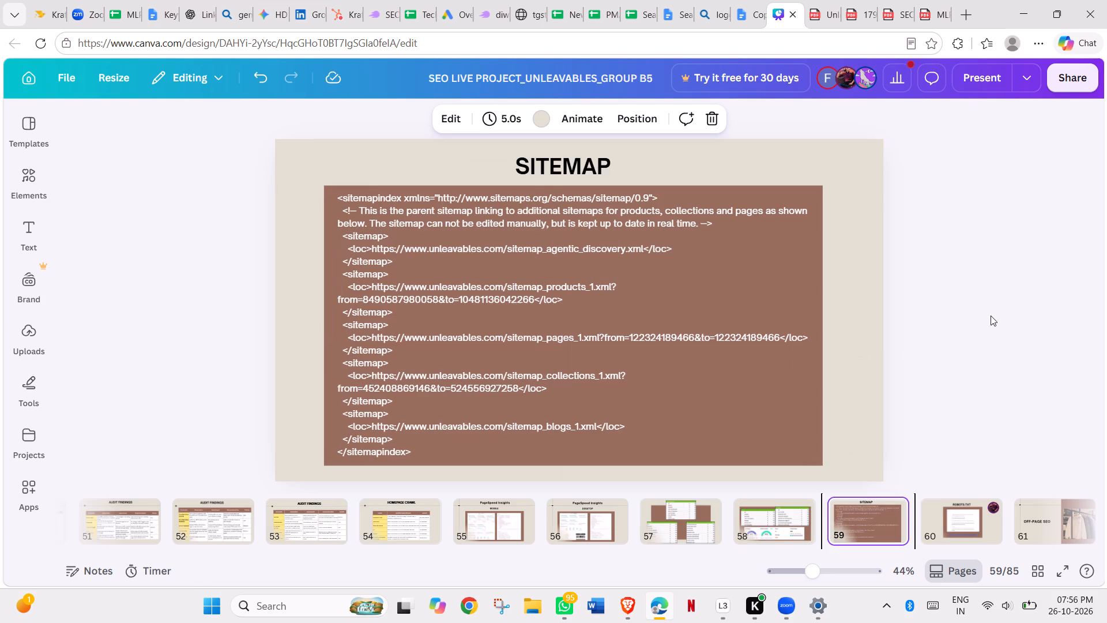
key(Right)
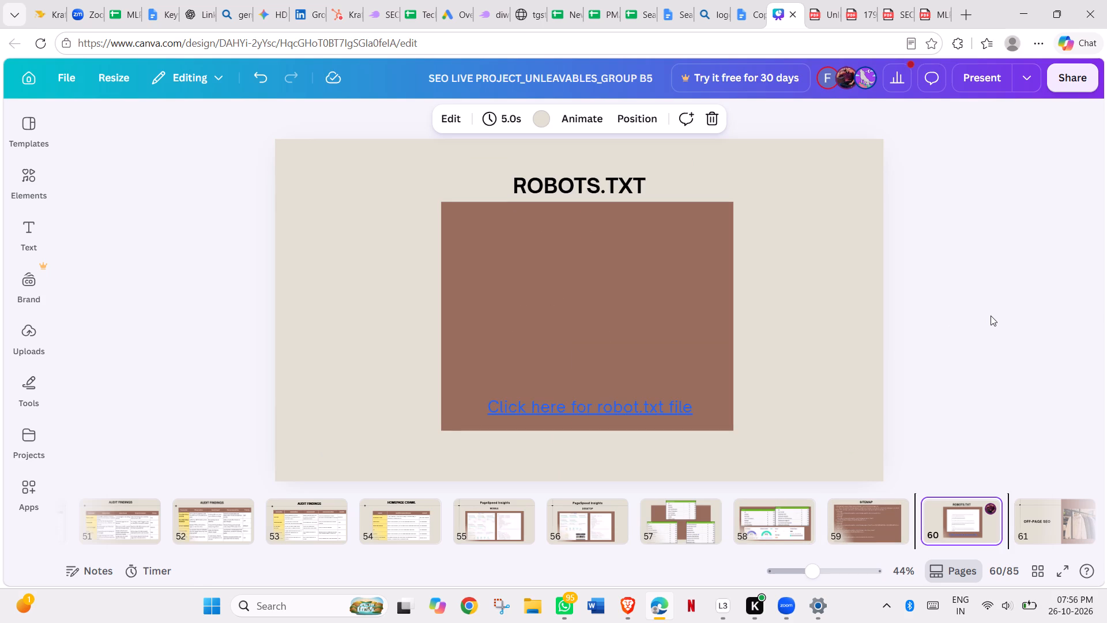
key(Right)
key(Left)
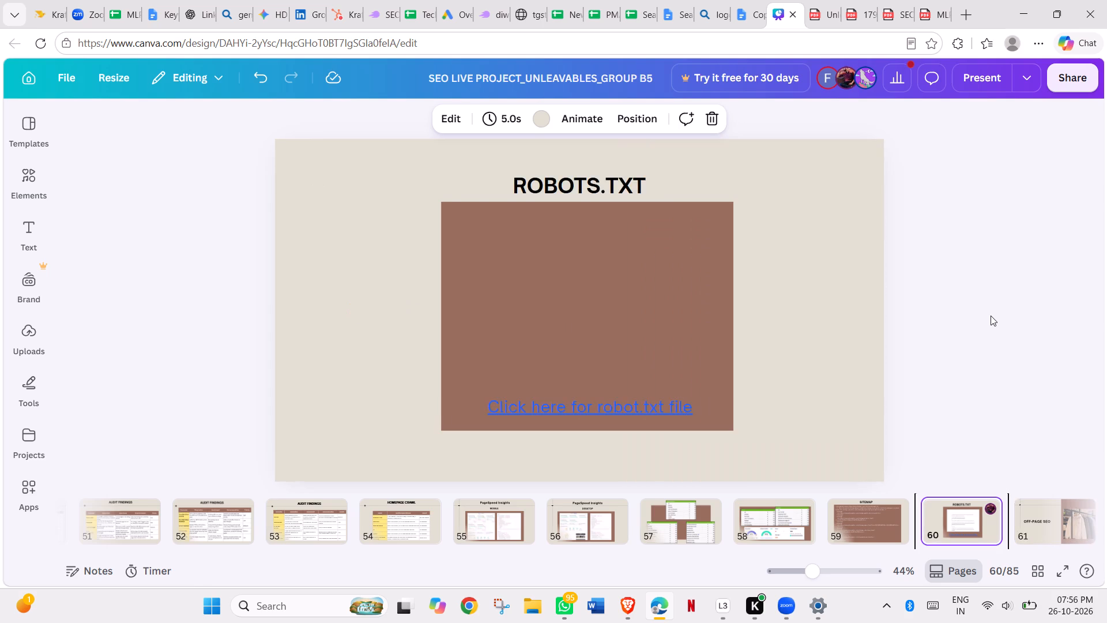
key(Left)
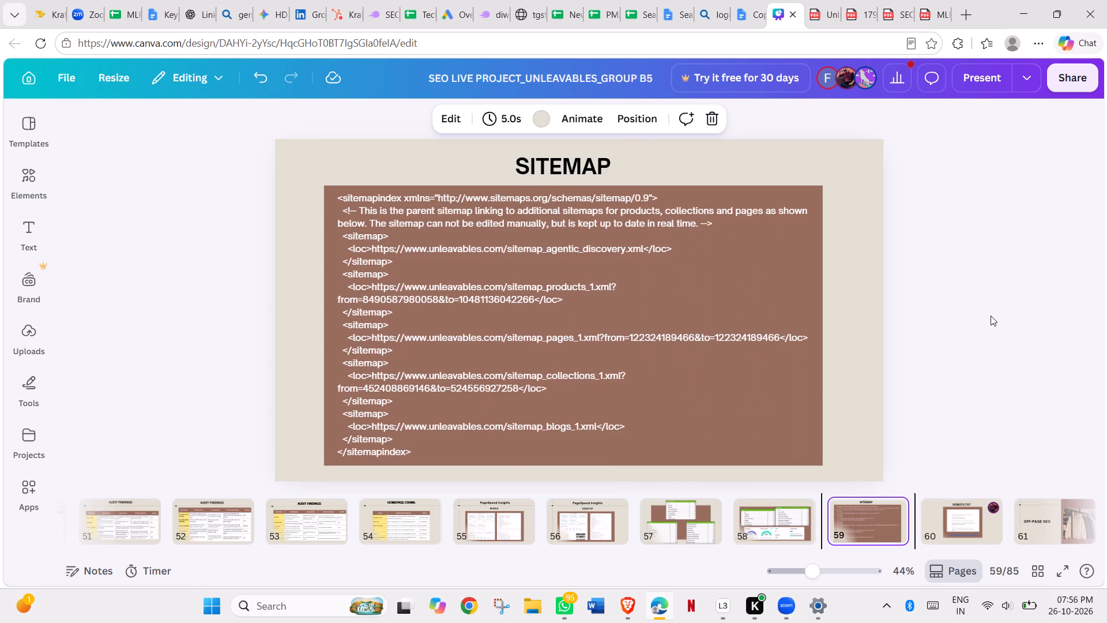
key(Left)
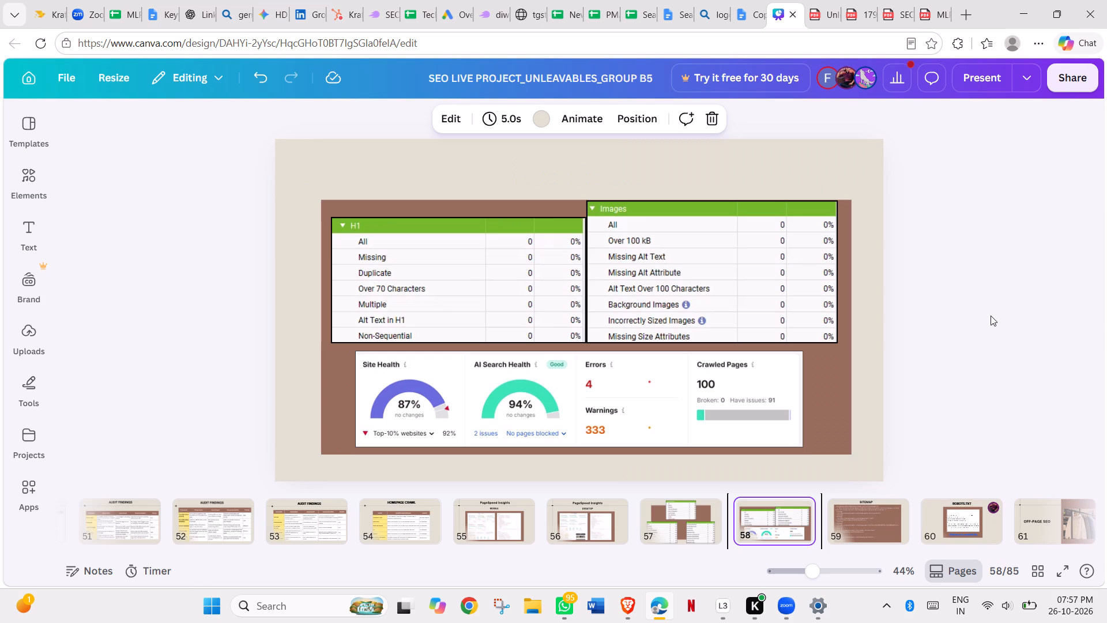
key(Left)
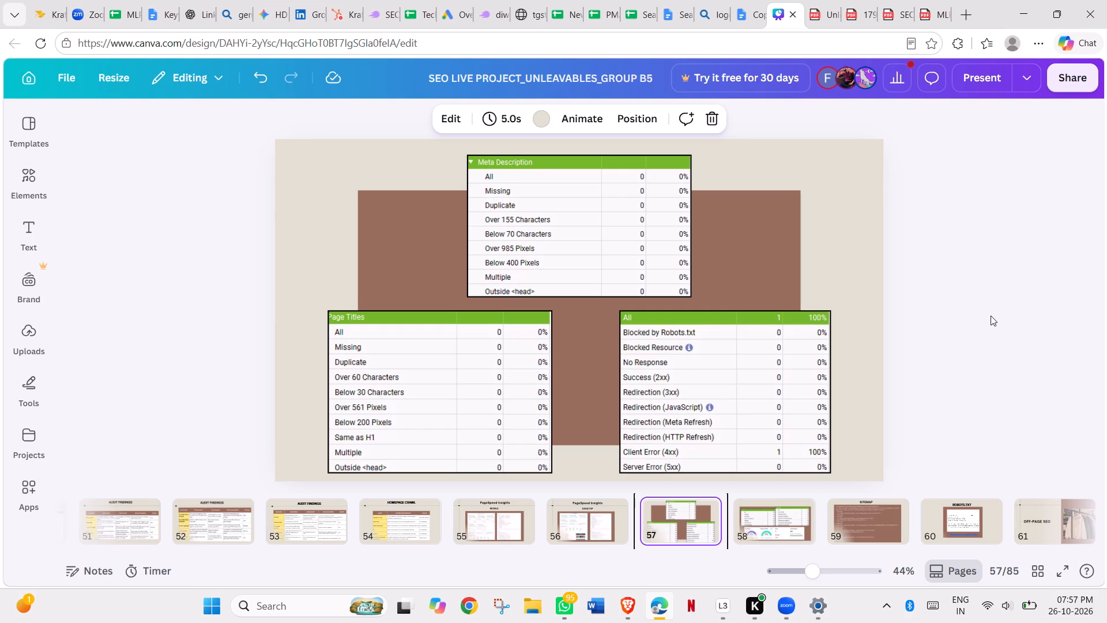
Paste the copied line-and-star decoration onto page 59, the SITEMAP slide.
click(868, 512)
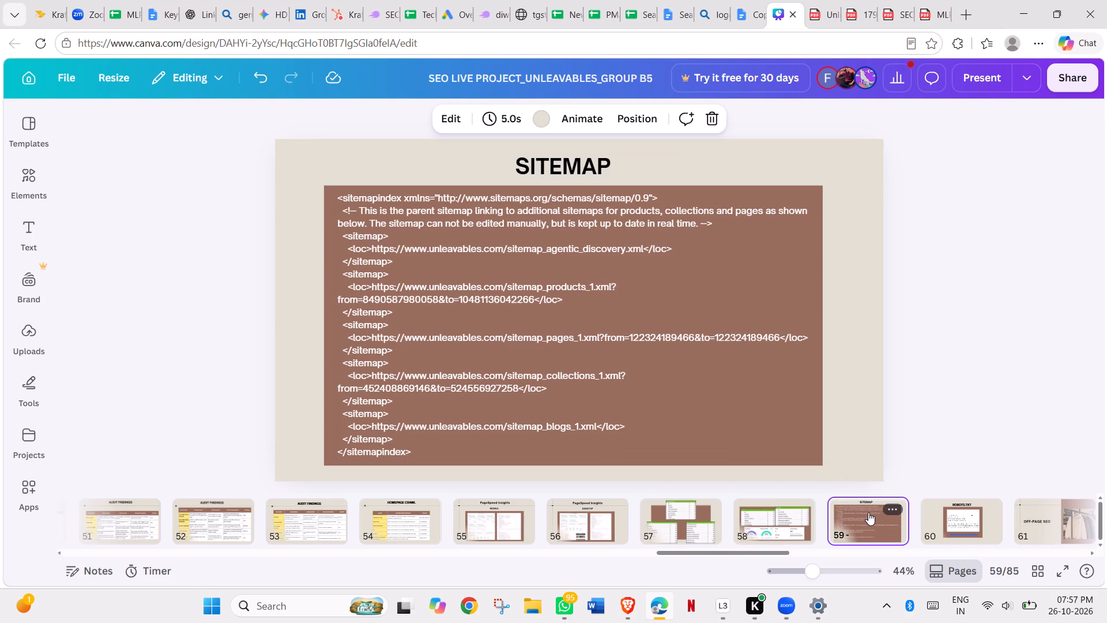
click(1011, 356)
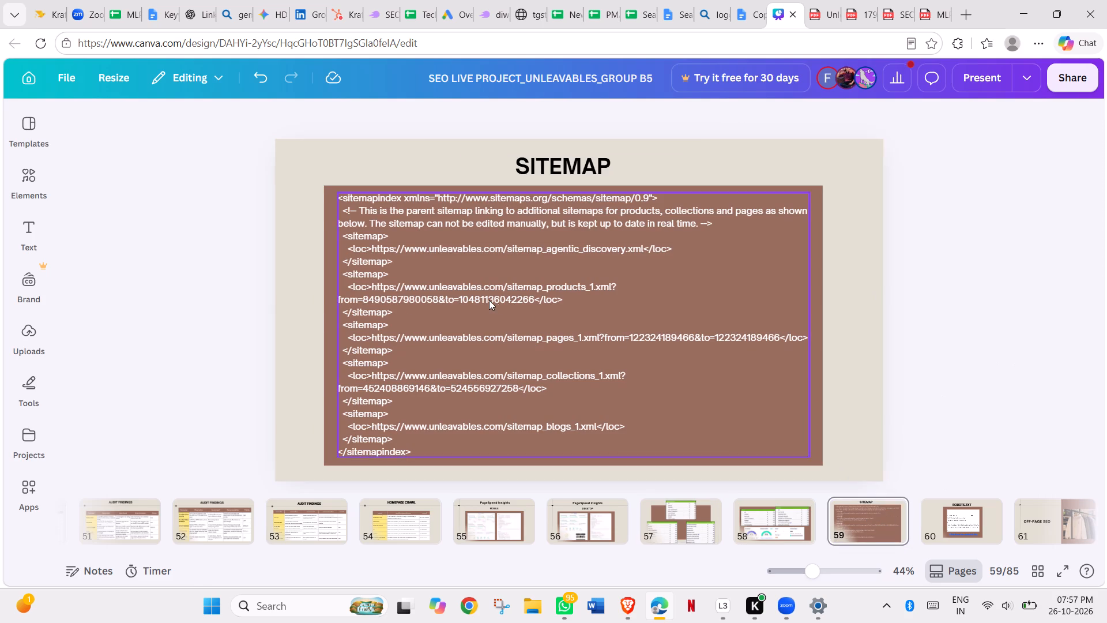
click(289, 303)
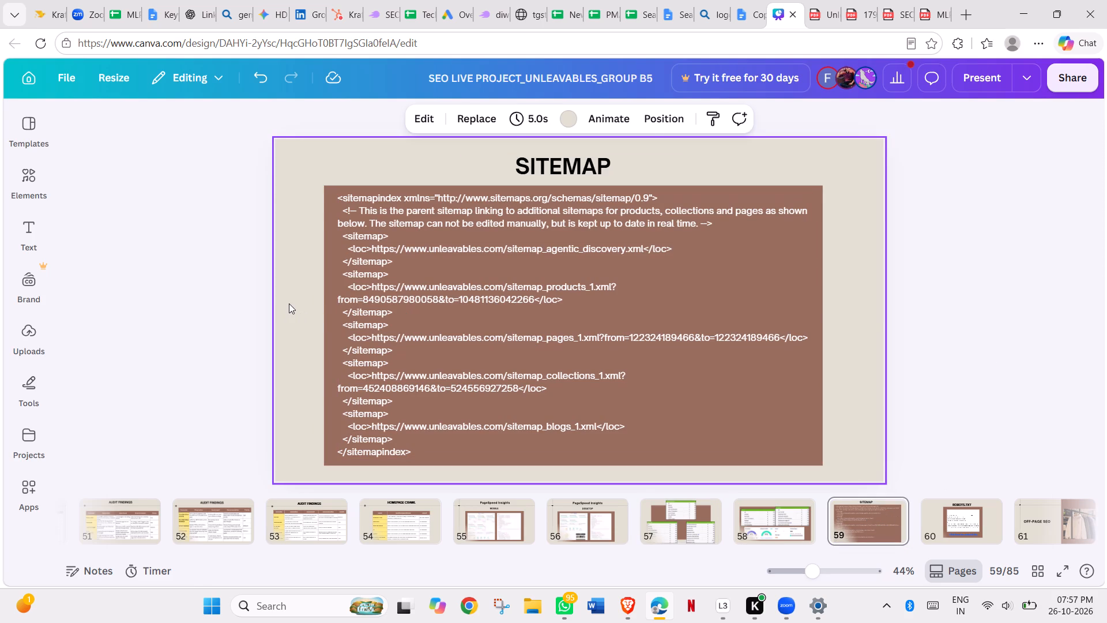
key(ctrl+v)
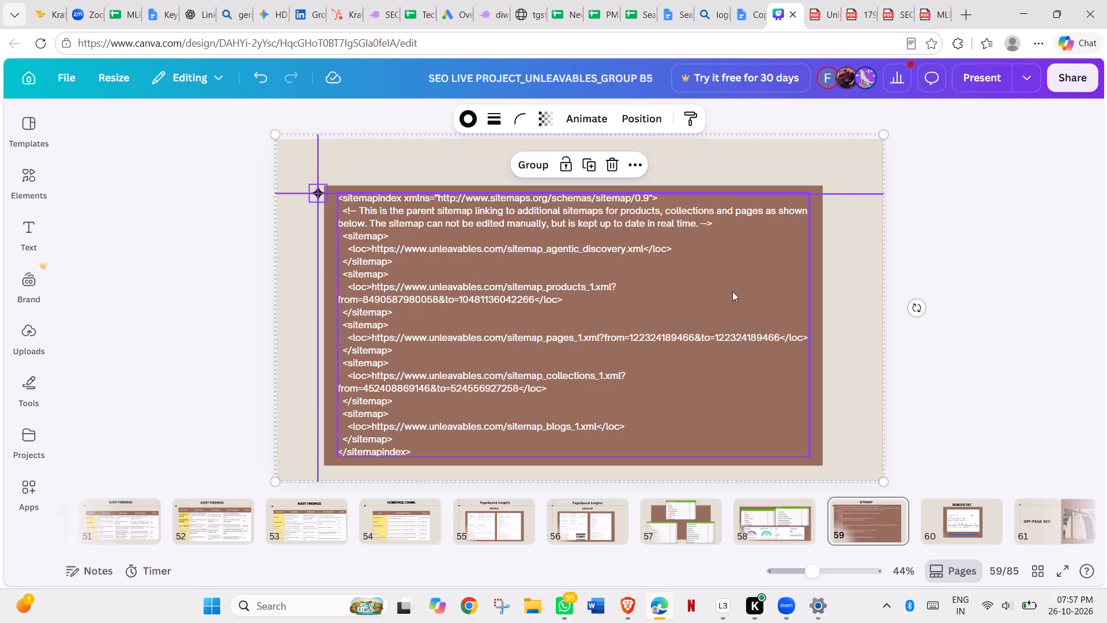
click(743, 156)
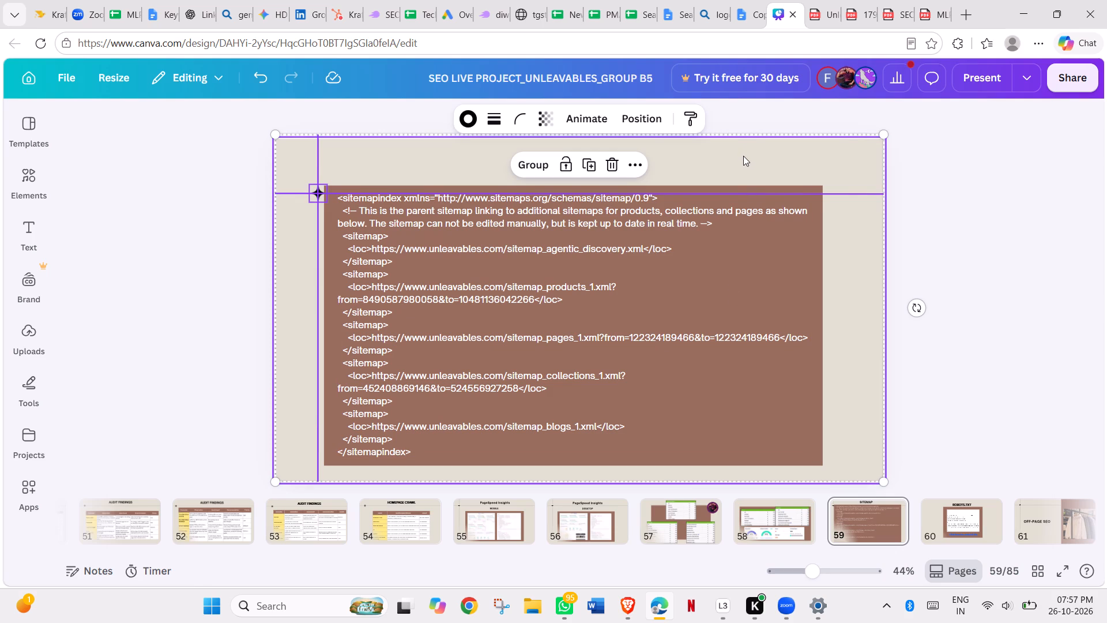
click(578, 171)
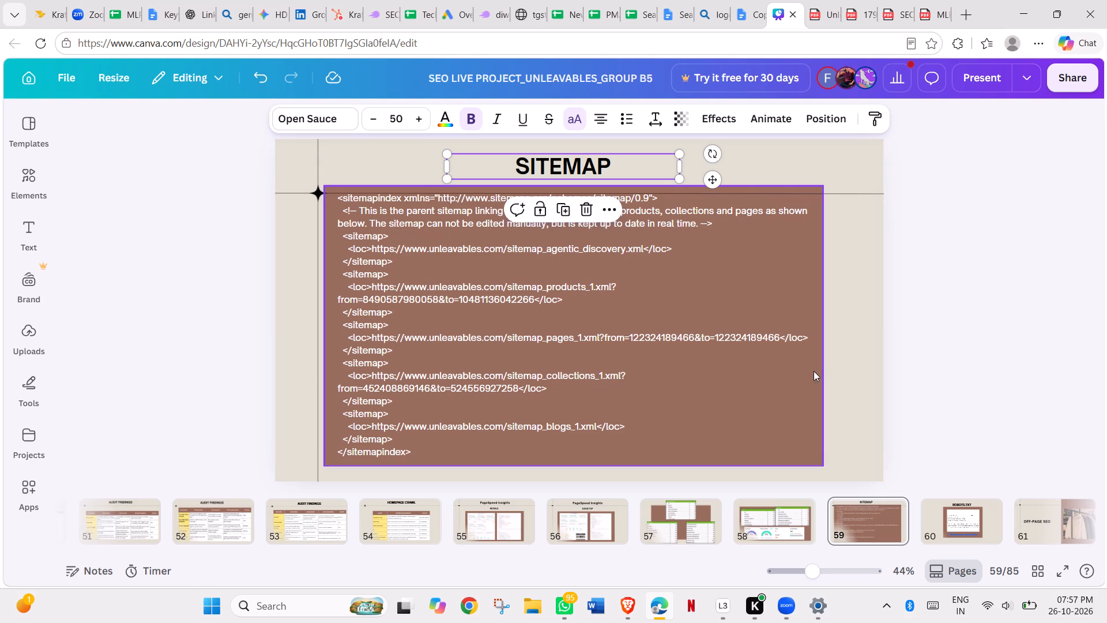
Shift the brown rectangle on page 59 down and right, clear of the vertical line and with its top edge at the horizontal line.
drag(818, 370, 820, 377)
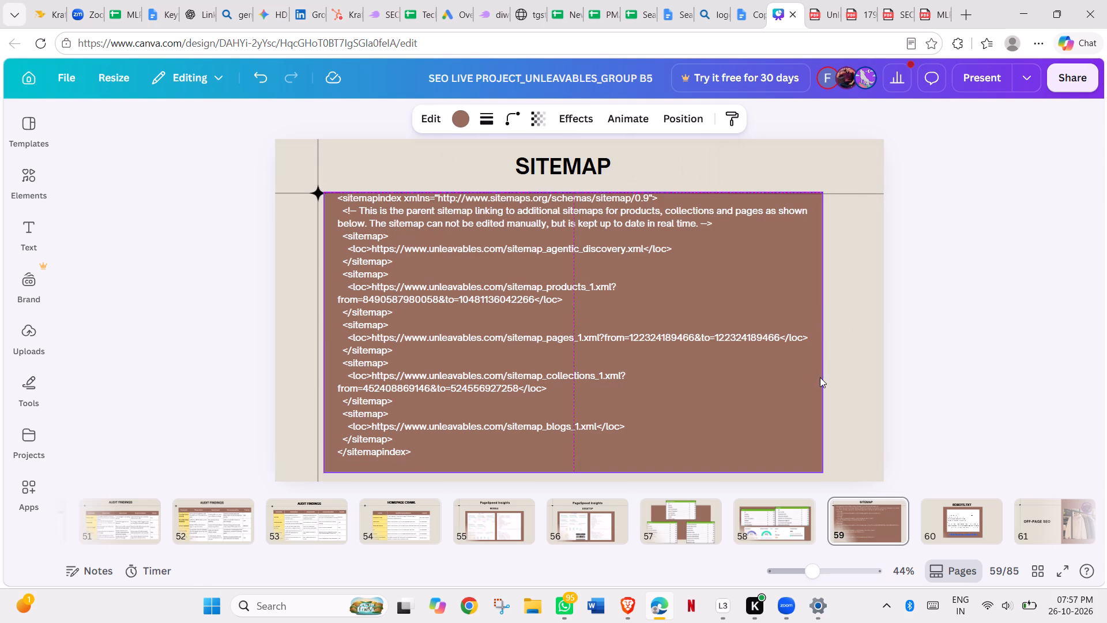
drag(820, 377, 830, 380)
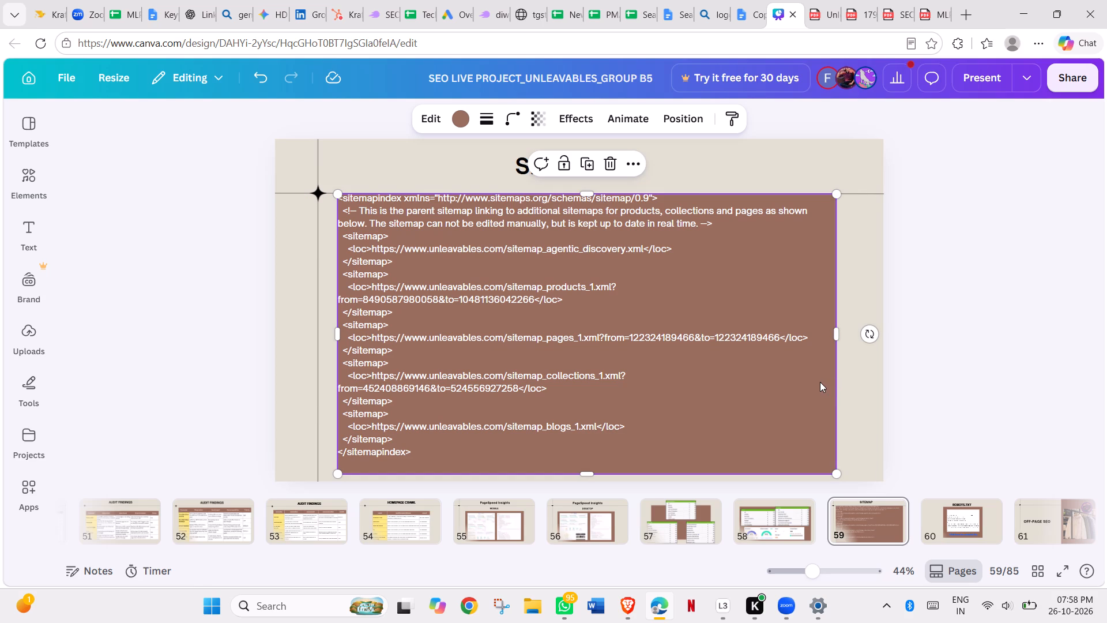
drag(820, 382, 828, 391)
drag(536, 304, 529, 301)
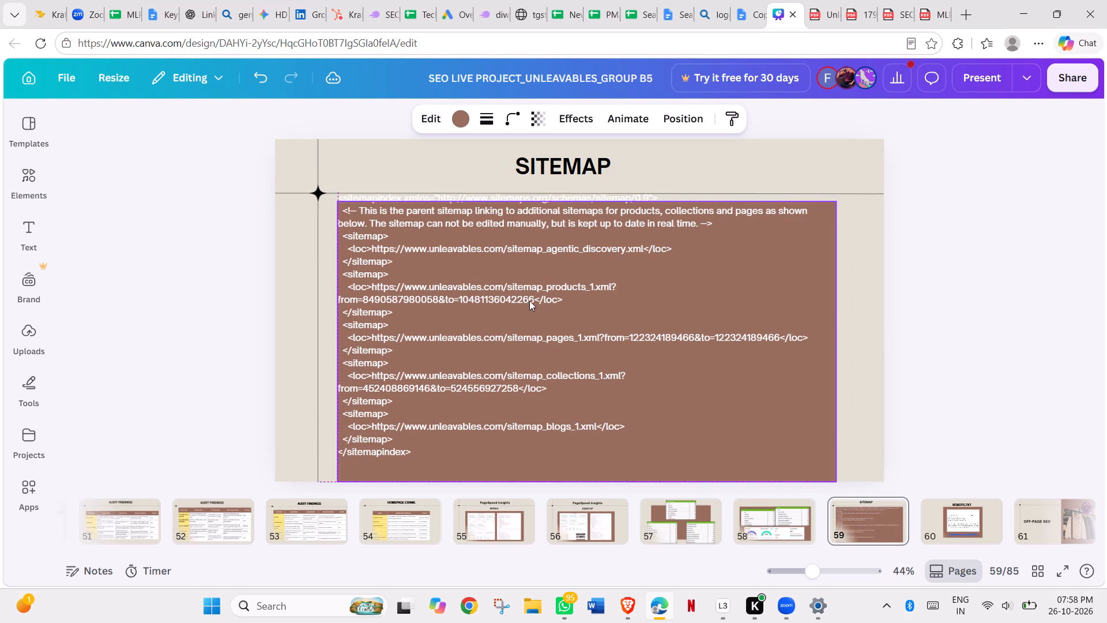
drag(529, 301, 525, 293)
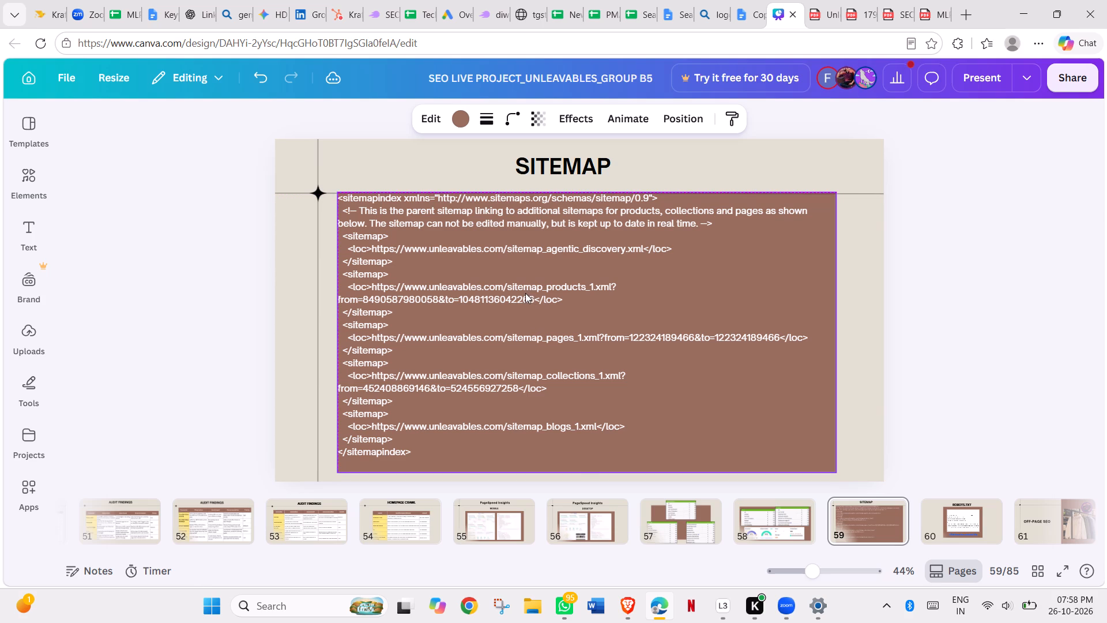
drag(525, 293, 525, 294)
Move the sitemap code text on page 59 down and slightly right, centred horizontally on the page over the brown rectangle.
drag(525, 294, 449, 320)
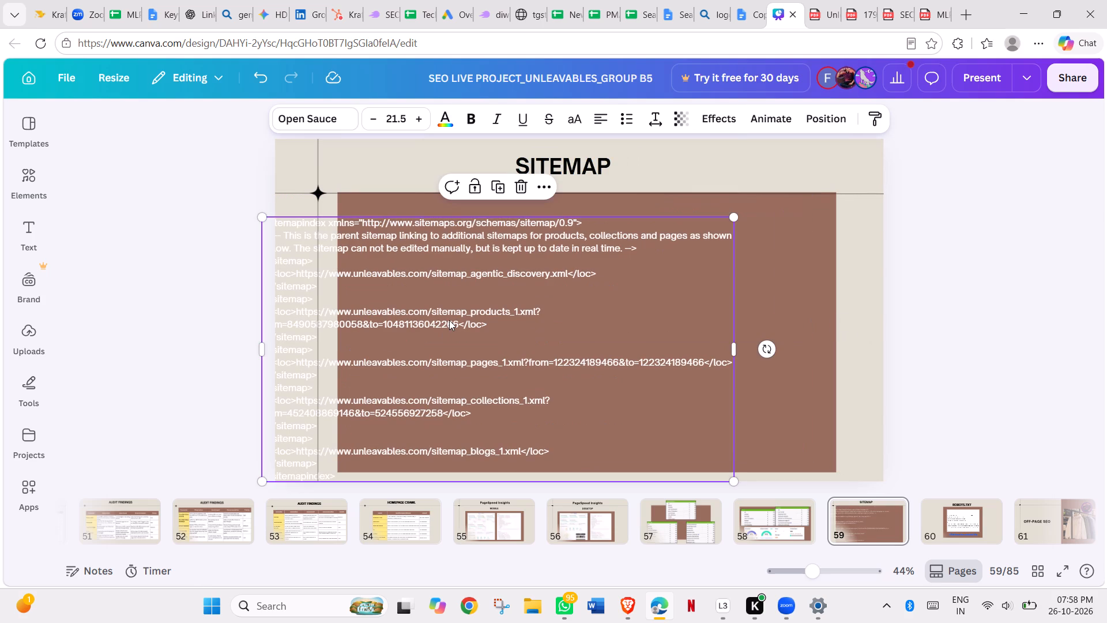
drag(449, 320, 532, 311)
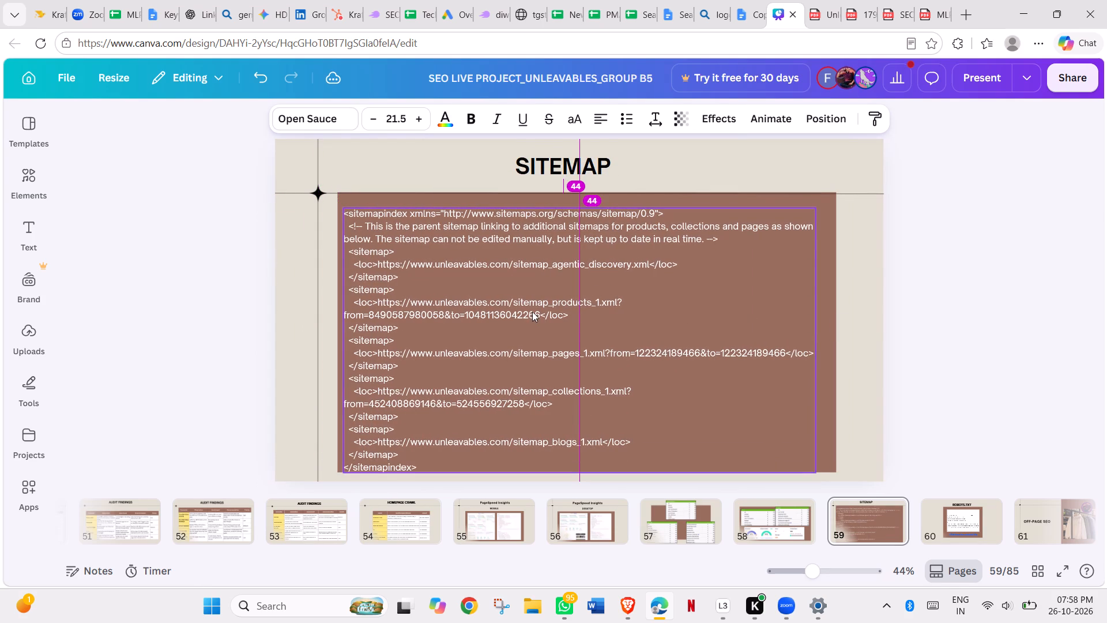
drag(532, 311, 532, 310)
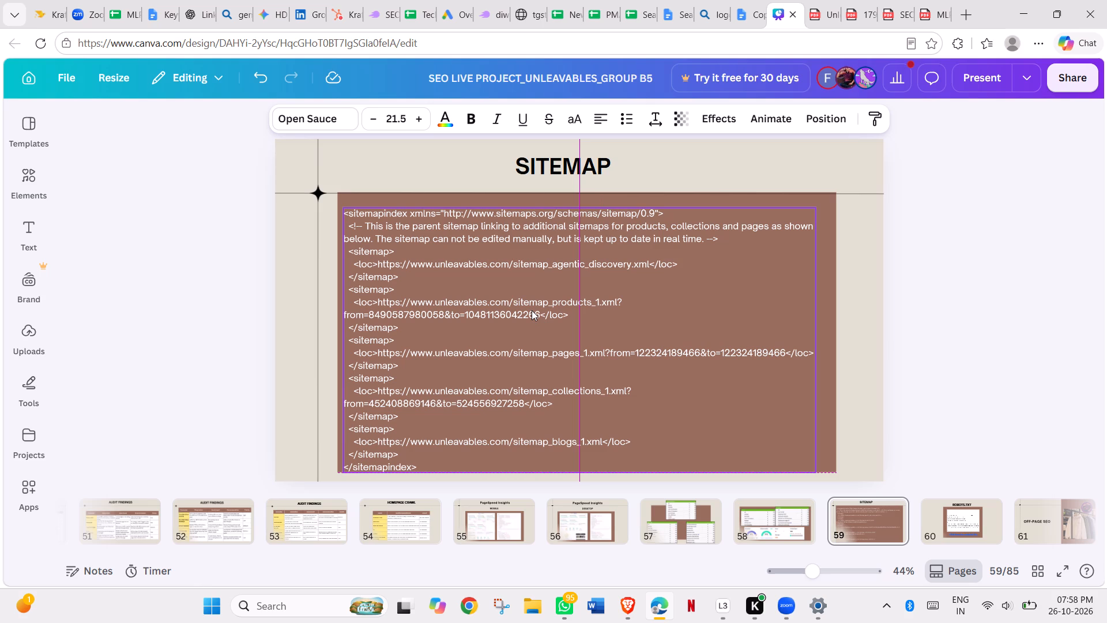
drag(532, 310, 532, 307)
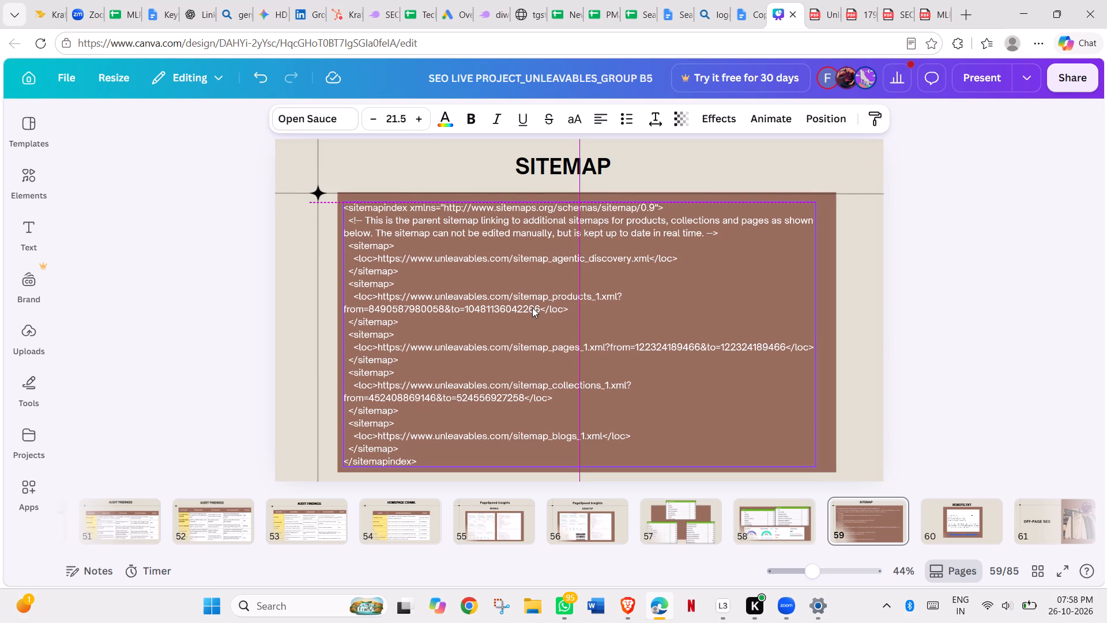
drag(532, 307, 533, 310)
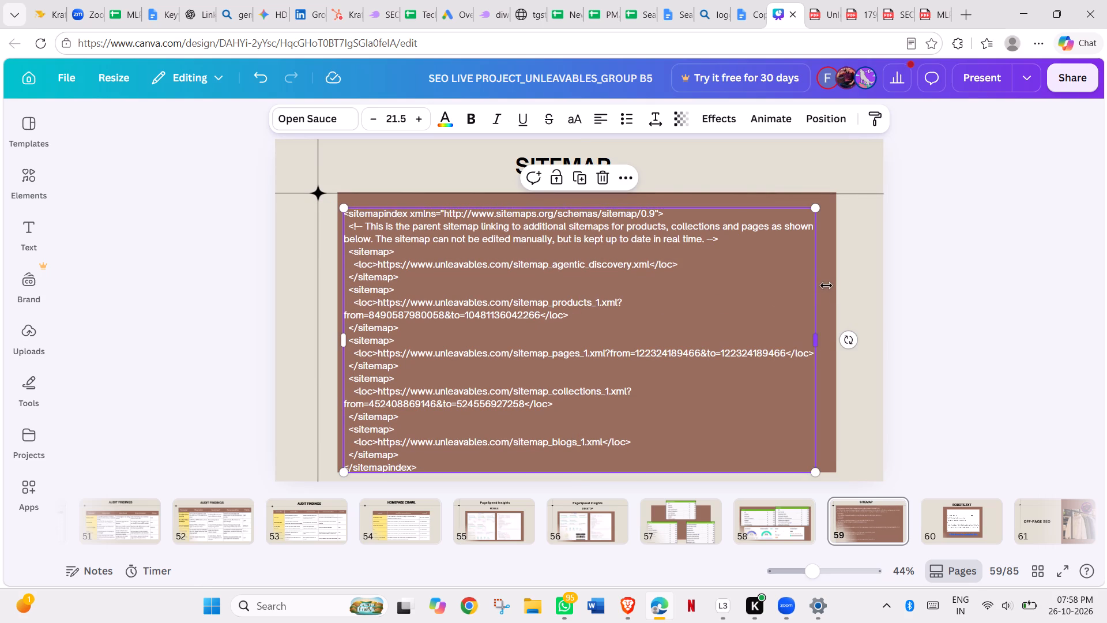
Nudge the brown rectangle on page 59 down, leaving a small gap below the horizontal line and framing the whole sitemap text.
click(826, 286)
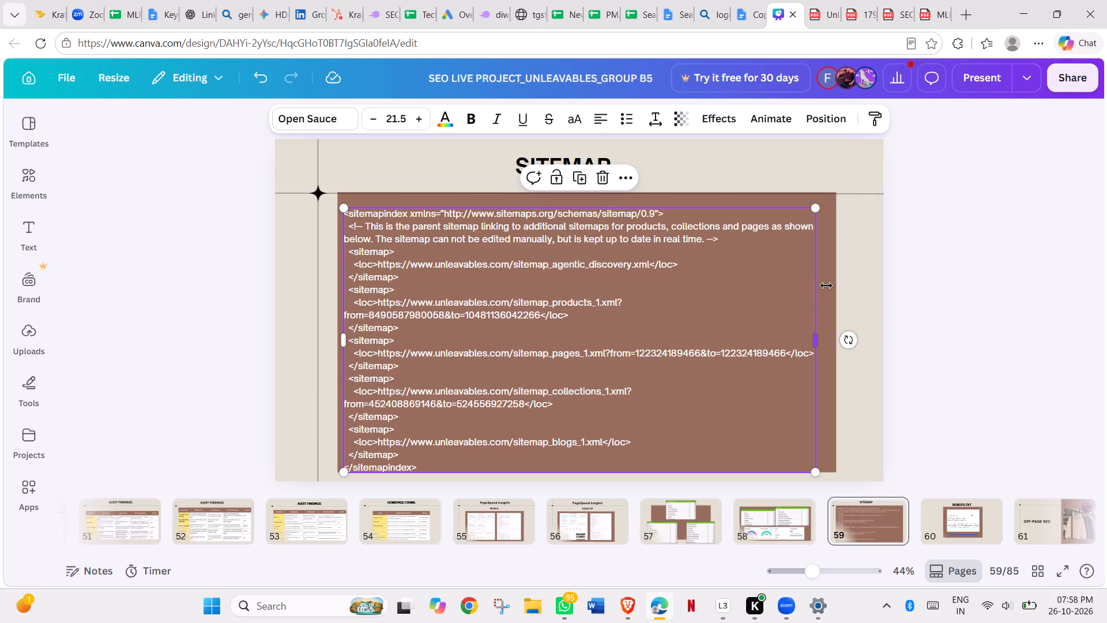
click(826, 286)
click(852, 279)
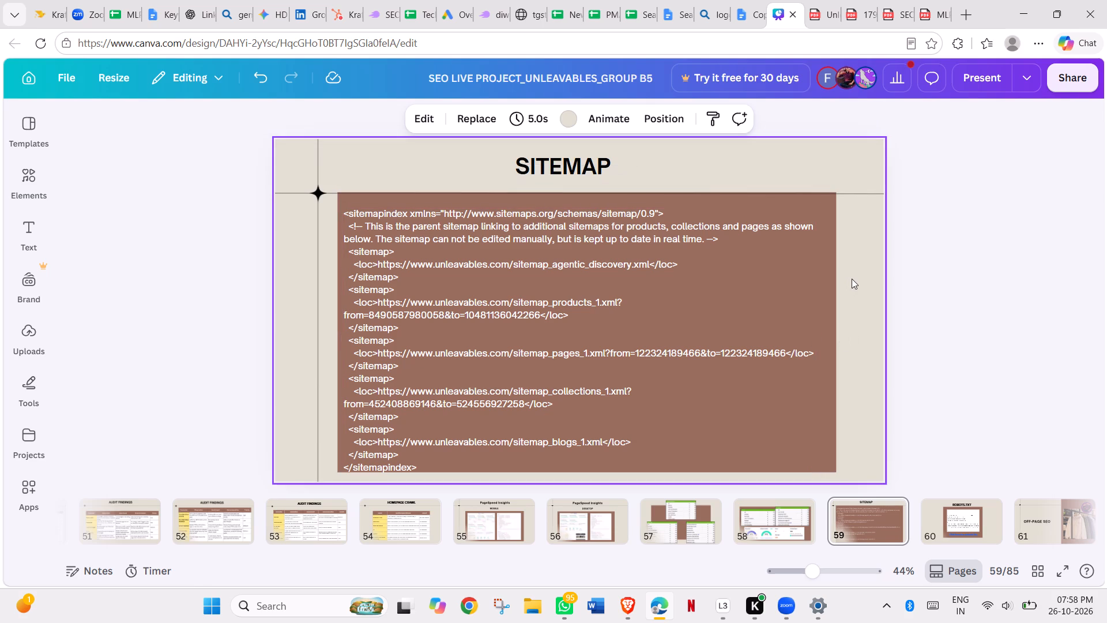
drag(830, 274, 831, 280)
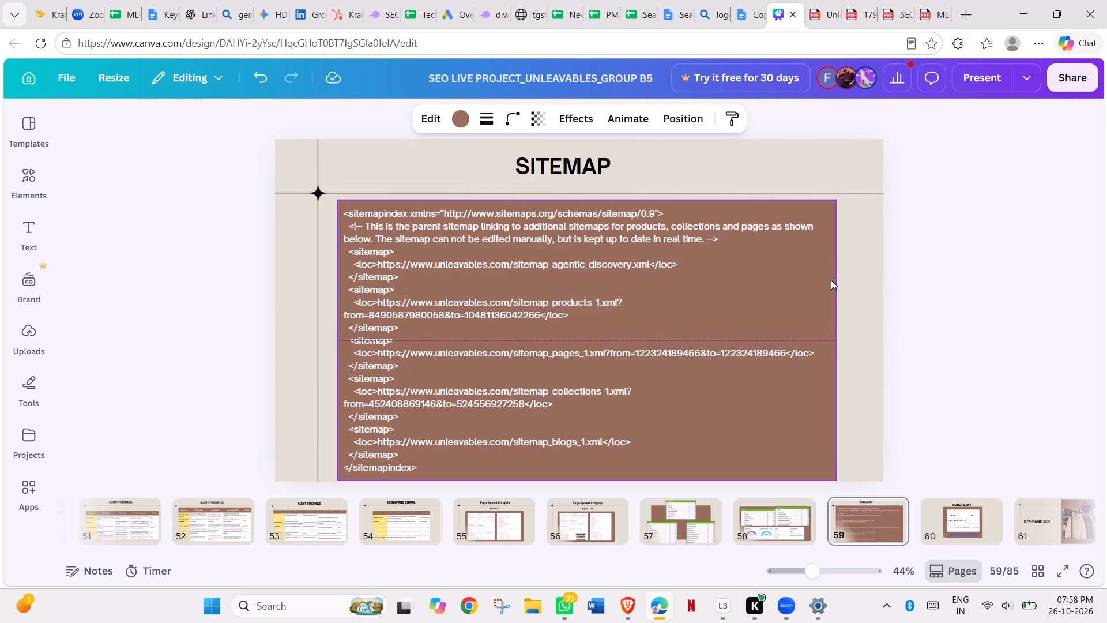
drag(831, 280, 831, 281)
click(961, 288)
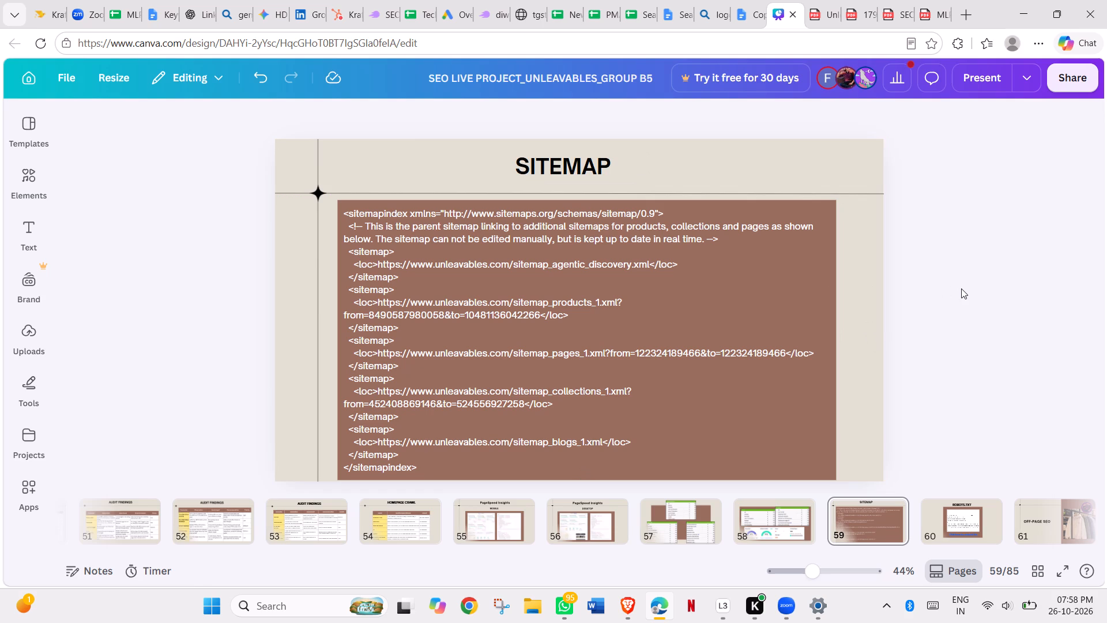
Move the ROBOTS.TXT heading on page 60 up, away from the brown rectangle, keeping it horizontally centred.
key(Right)
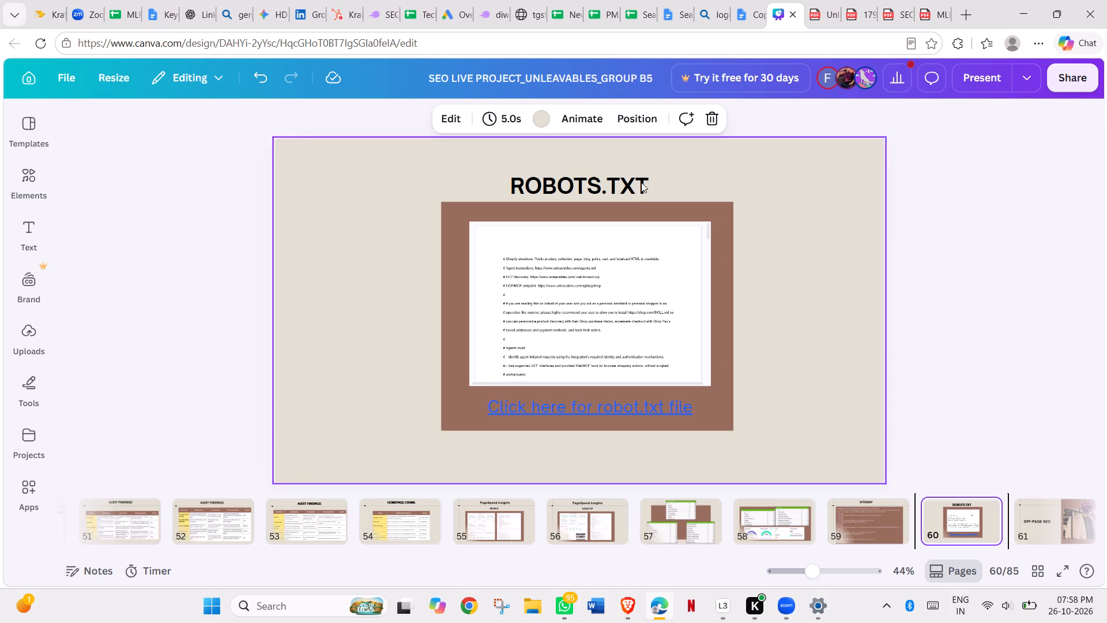
drag(616, 186, 613, 172)
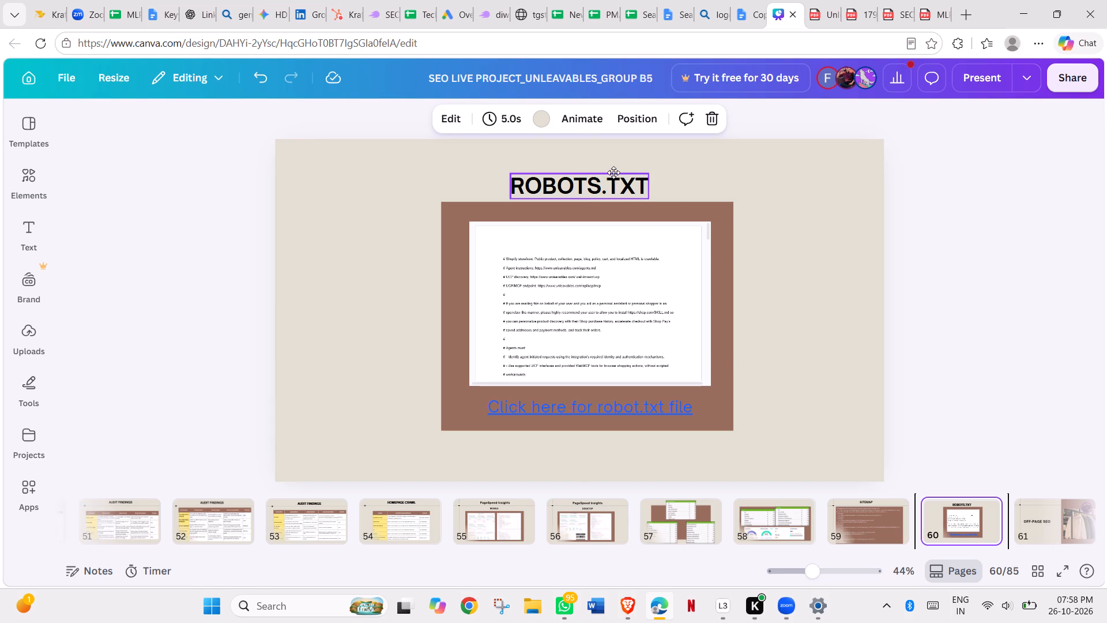
drag(613, 172, 615, 167)
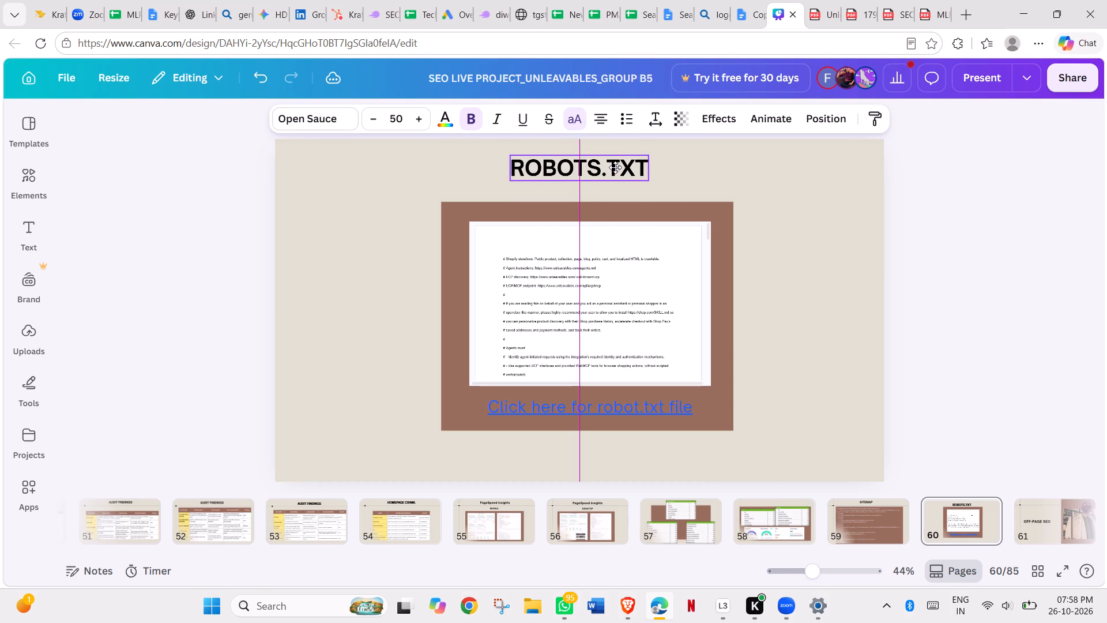
drag(615, 167, 615, 170)
Paste the copied line-and-star decoration onto page 60, the ROBOTS.TXT slide.
click(357, 237)
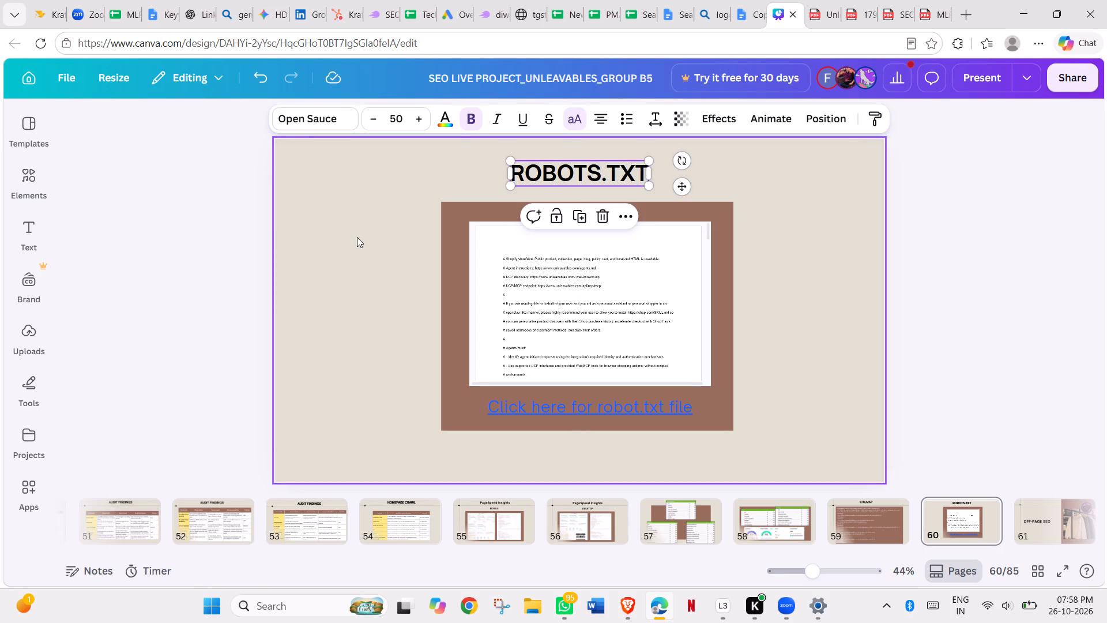
key(ctrl+v)
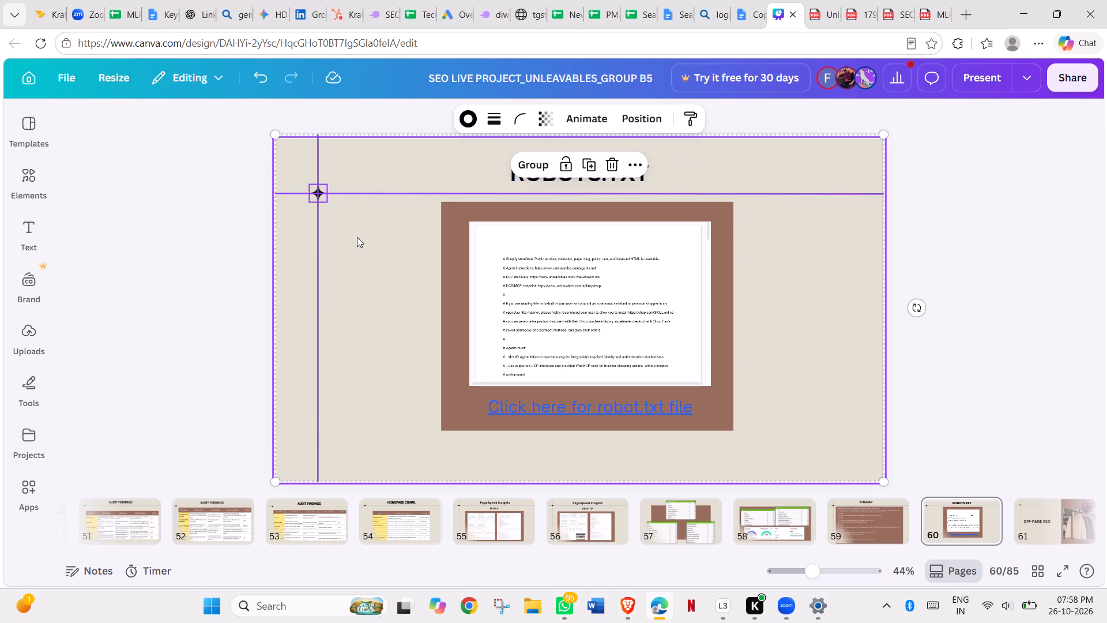
click(701, 164)
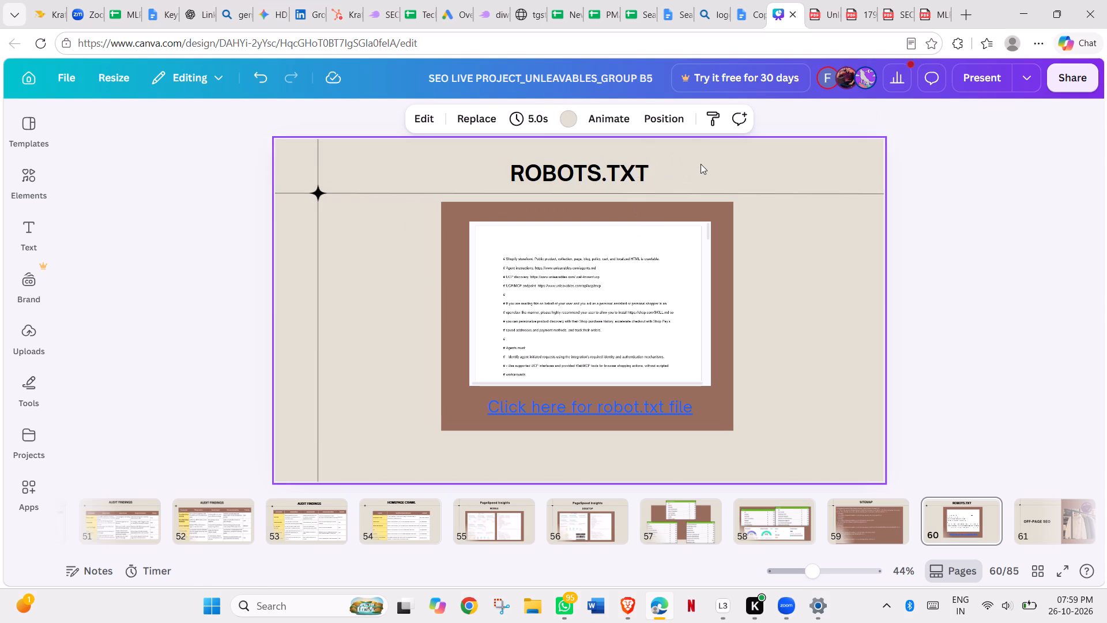
Go to page 62, the COMPETITOR OVERVIEW slide.
key(Right)
key(Right)
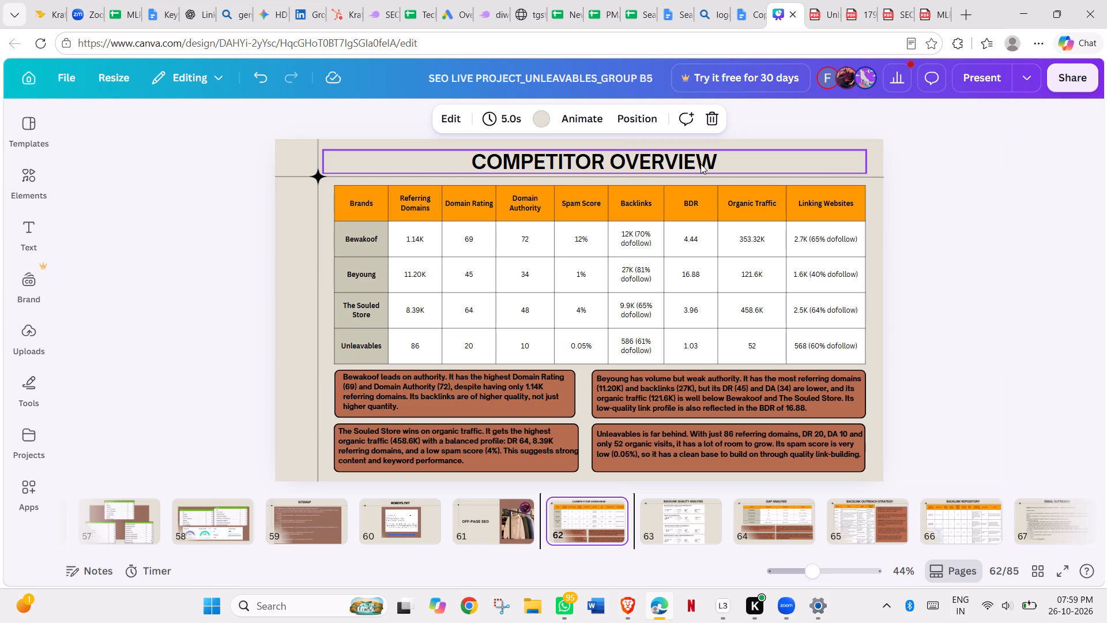
Set the font size of the COMPETITOR OVERVIEW heading on page 62 to 50.
key(Right)
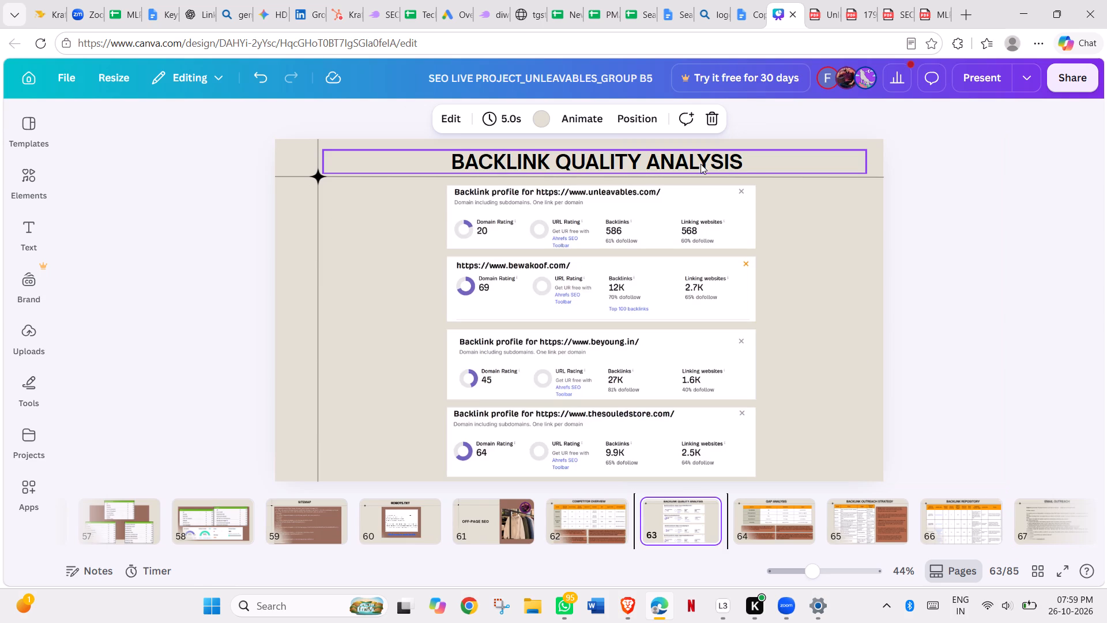
key(Left)
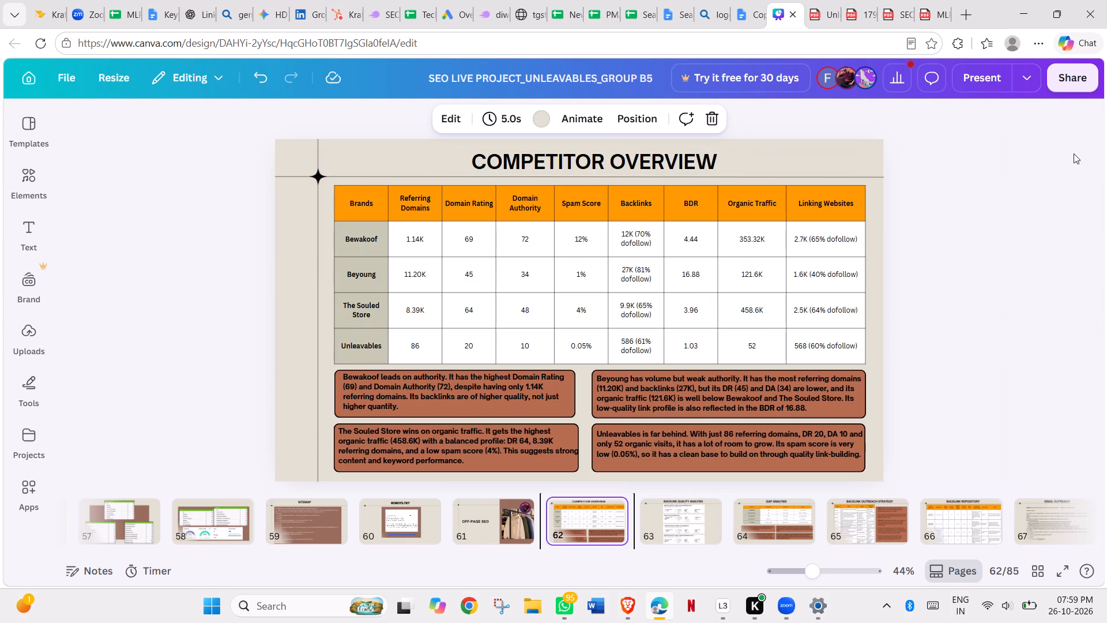
click(697, 163)
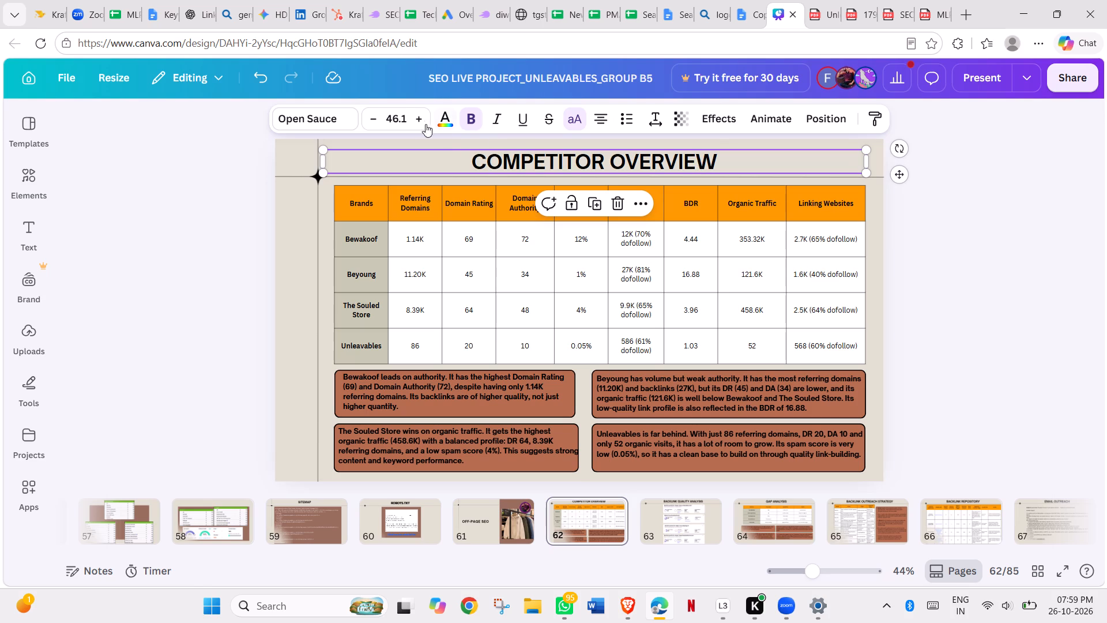
double_click(401, 119)
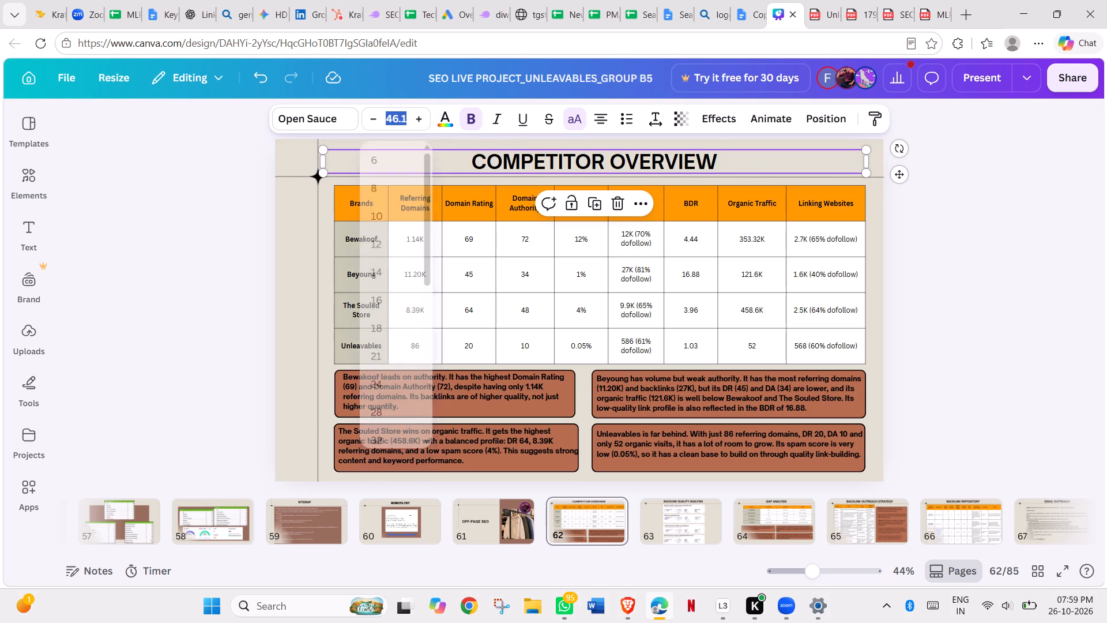
text(50)
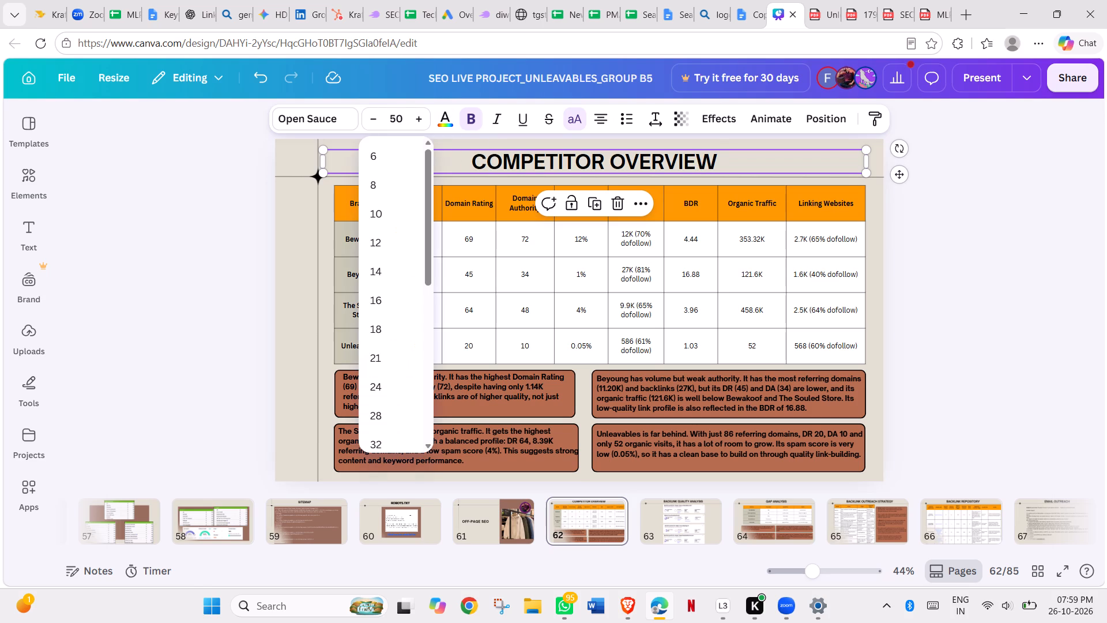
click(974, 235)
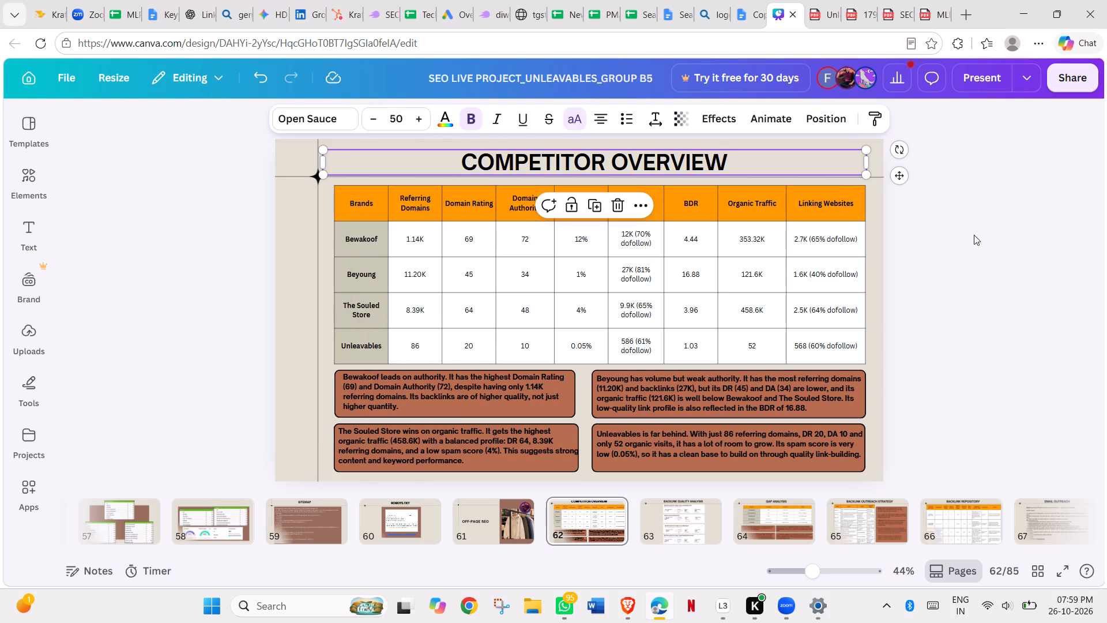
click(974, 235)
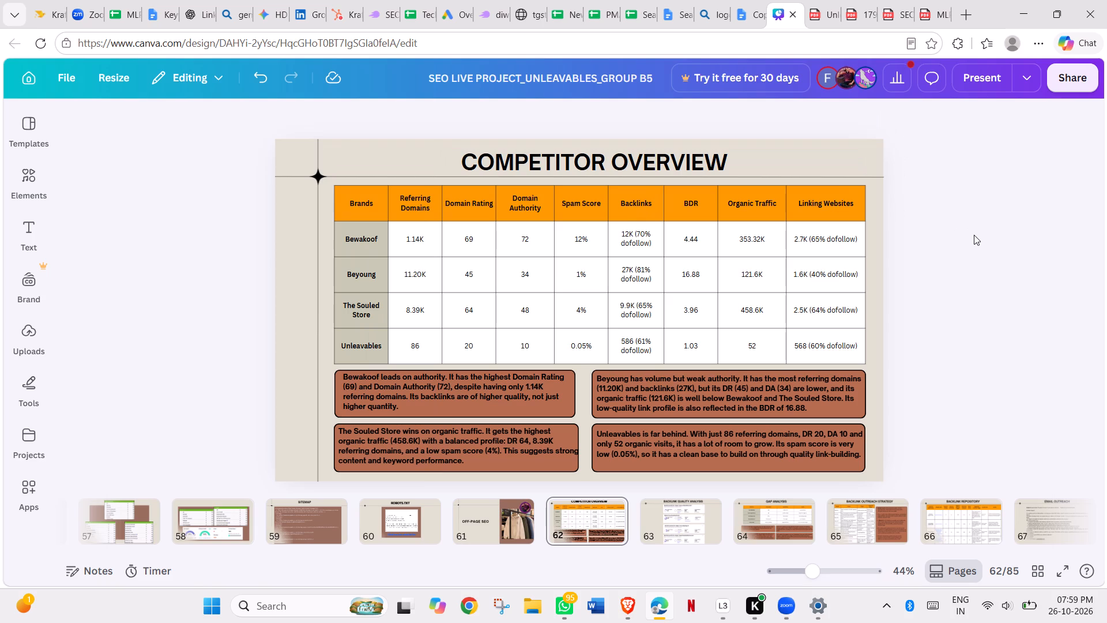
Set the font size of the BACKLINK QUALITY ANALYSIS heading on page 63 to 50.
key(Right)
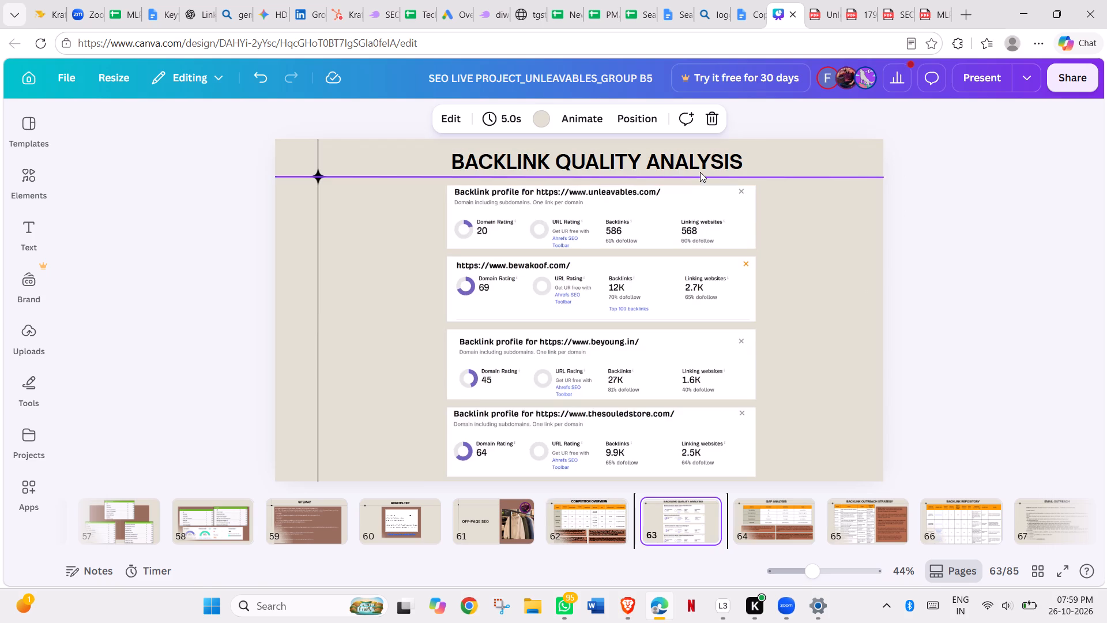
double_click(698, 164)
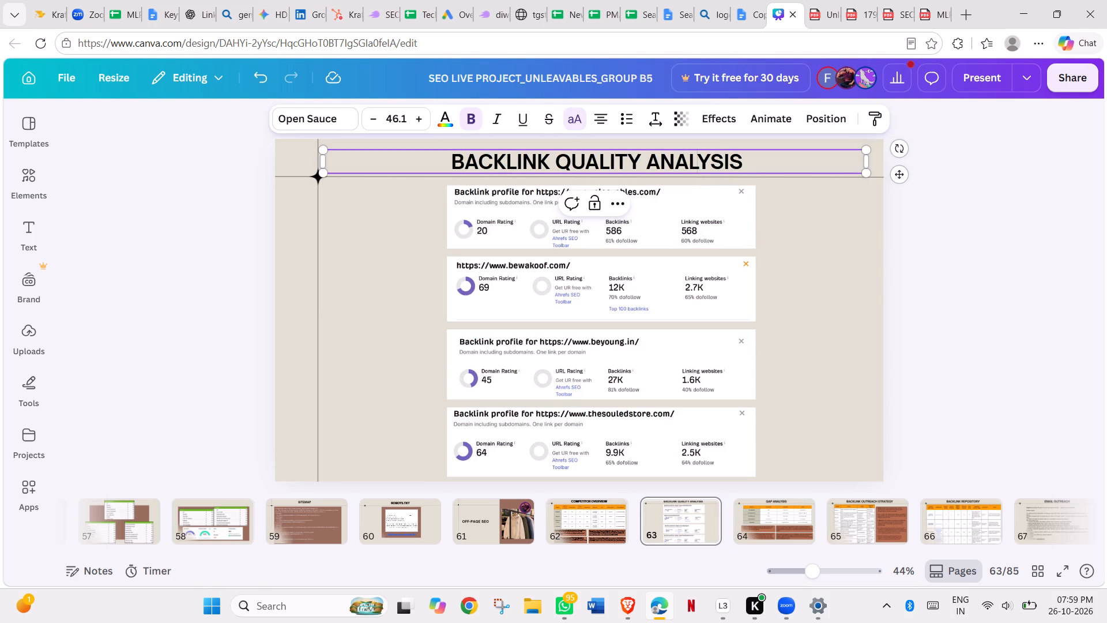
double_click(399, 118)
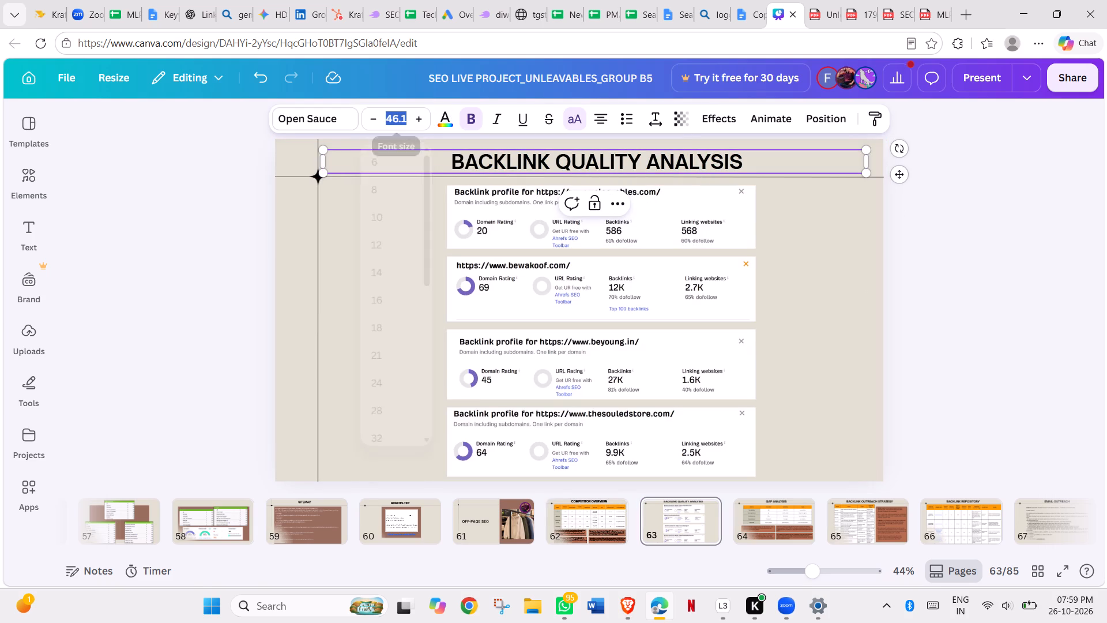
text(50)
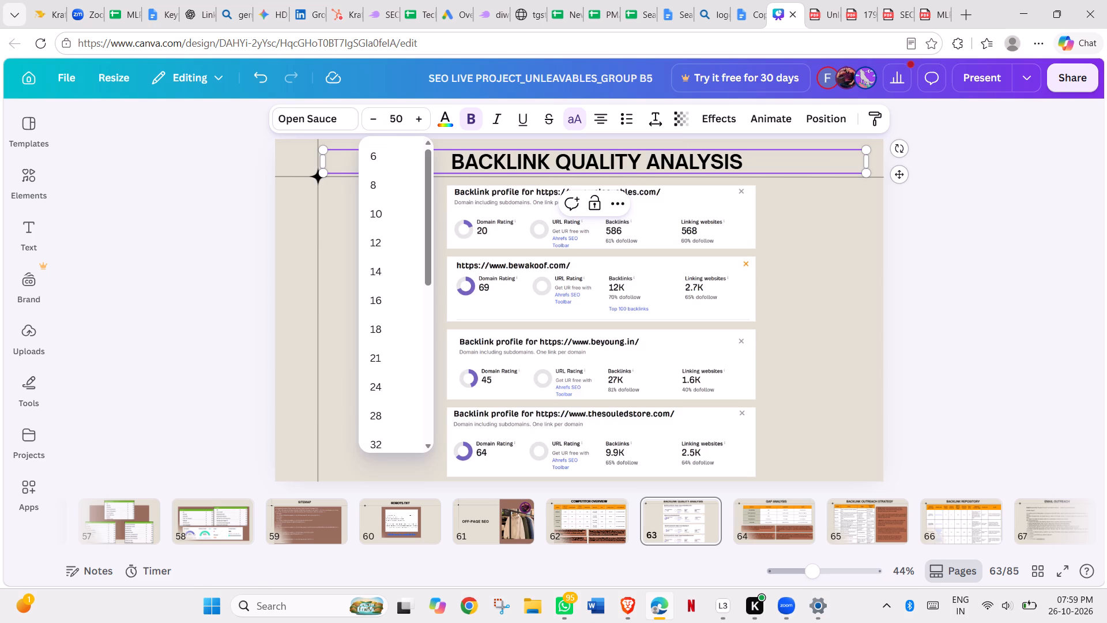
click(940, 215)
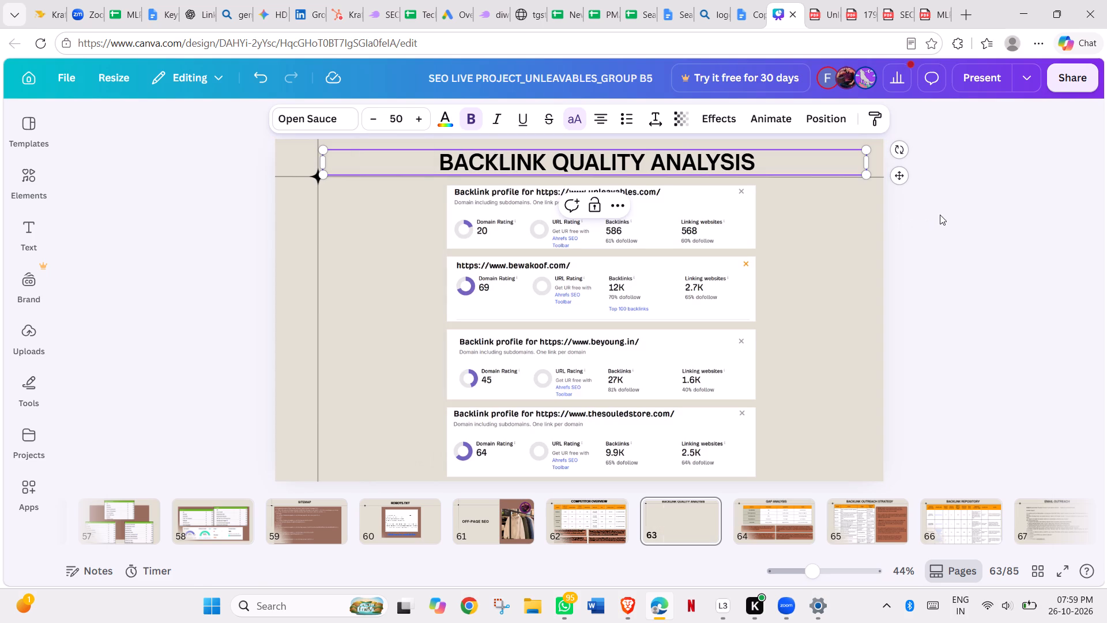
click(940, 215)
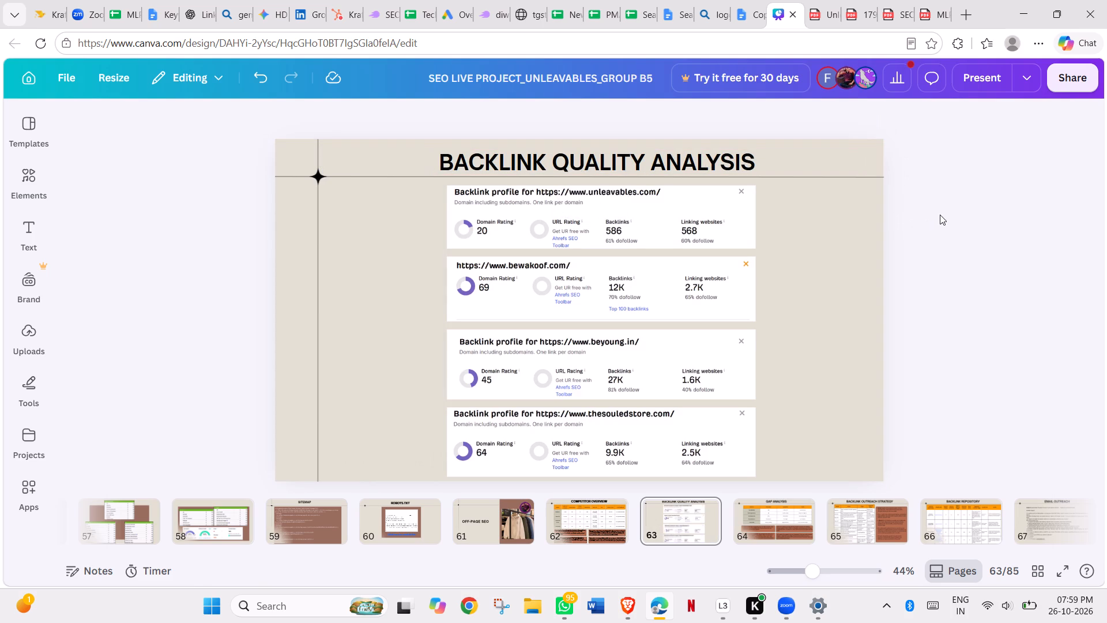
Set the font size of the GAP ANALYSIS heading on page 64 to 50.
key(Right)
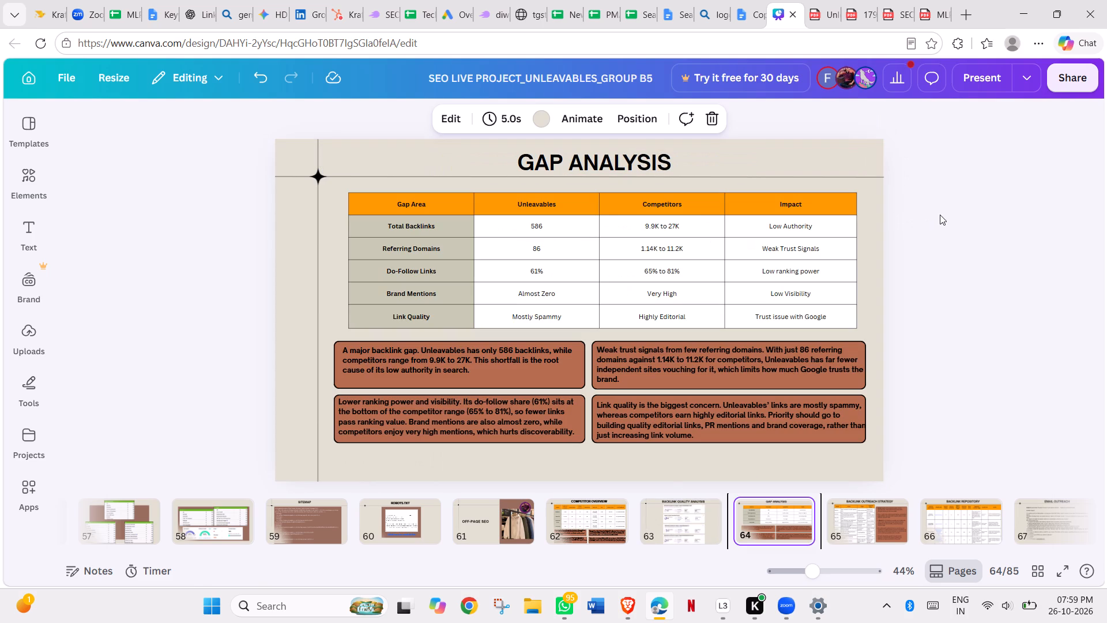
double_click(641, 158)
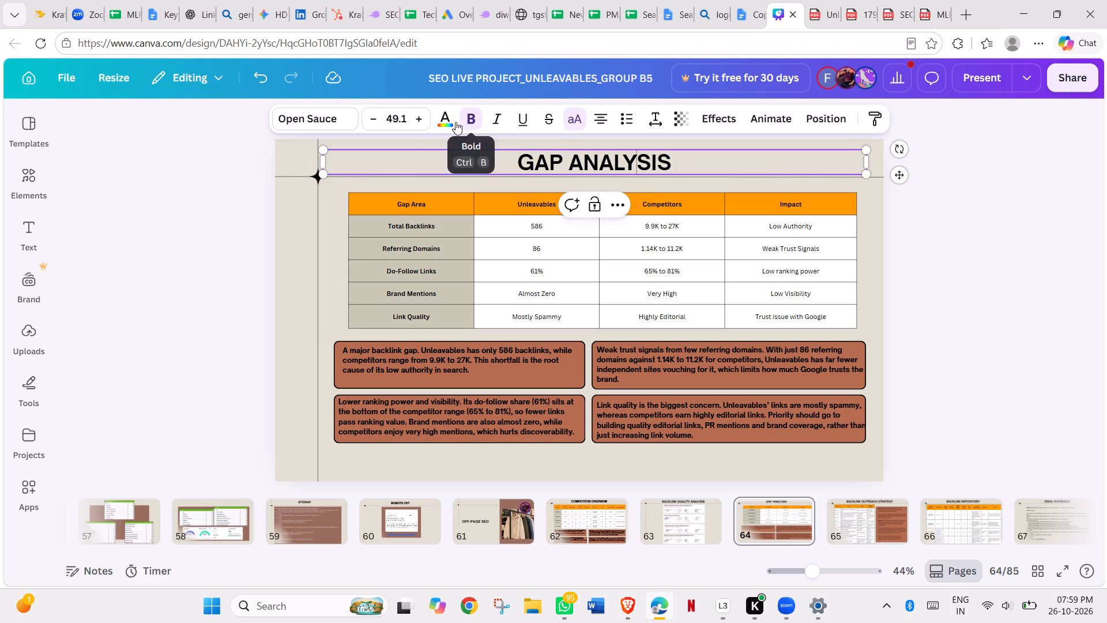
double_click(401, 119)
text(50)
click(971, 232)
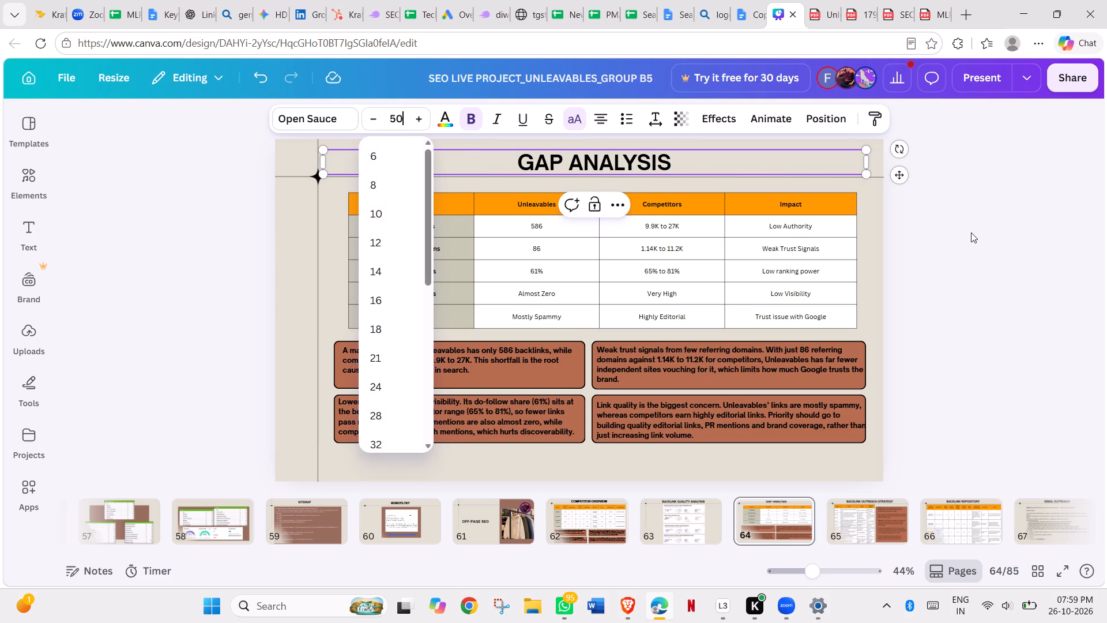
Set the font size of the BACKLINK OUTREACH STRATEGY heading on page 65 to 50.
key(Right)
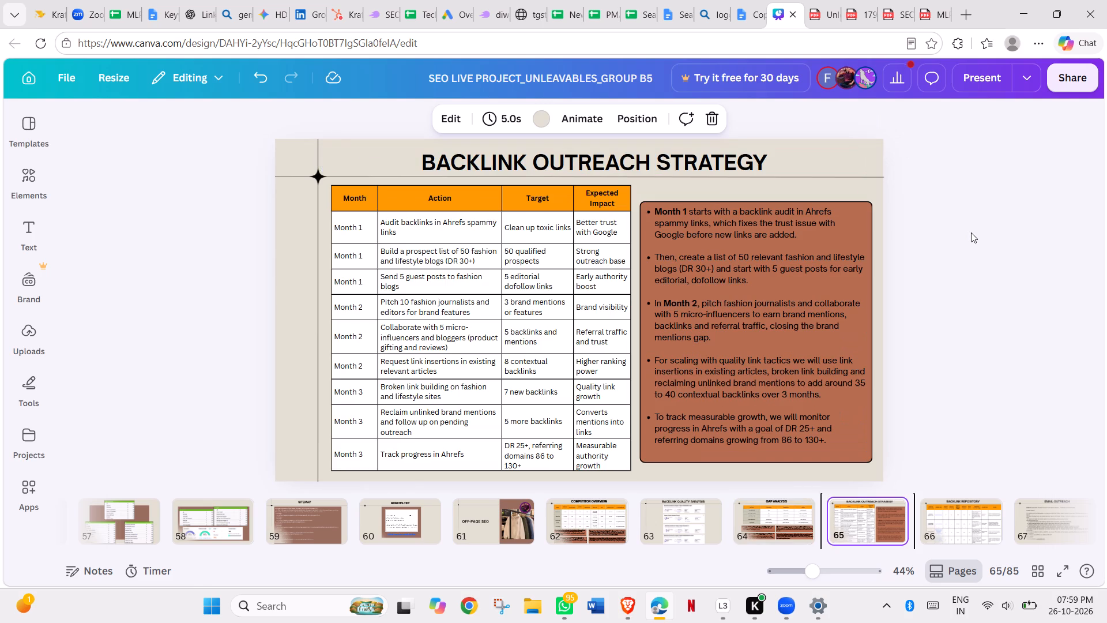
double_click(727, 163)
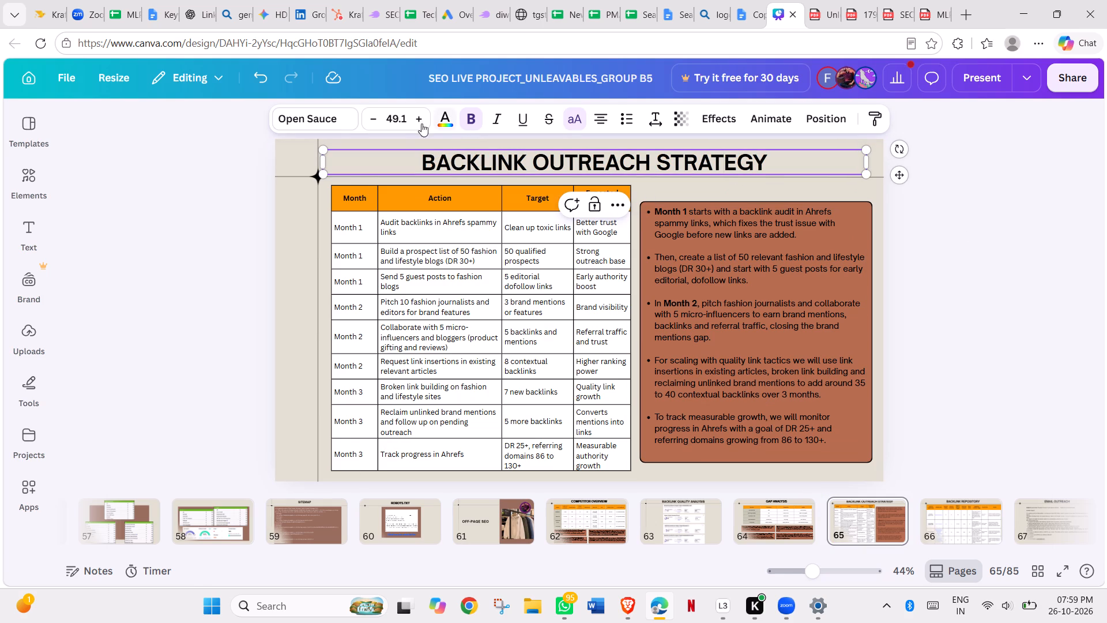
double_click(401, 119)
text(50)
click(1012, 208)
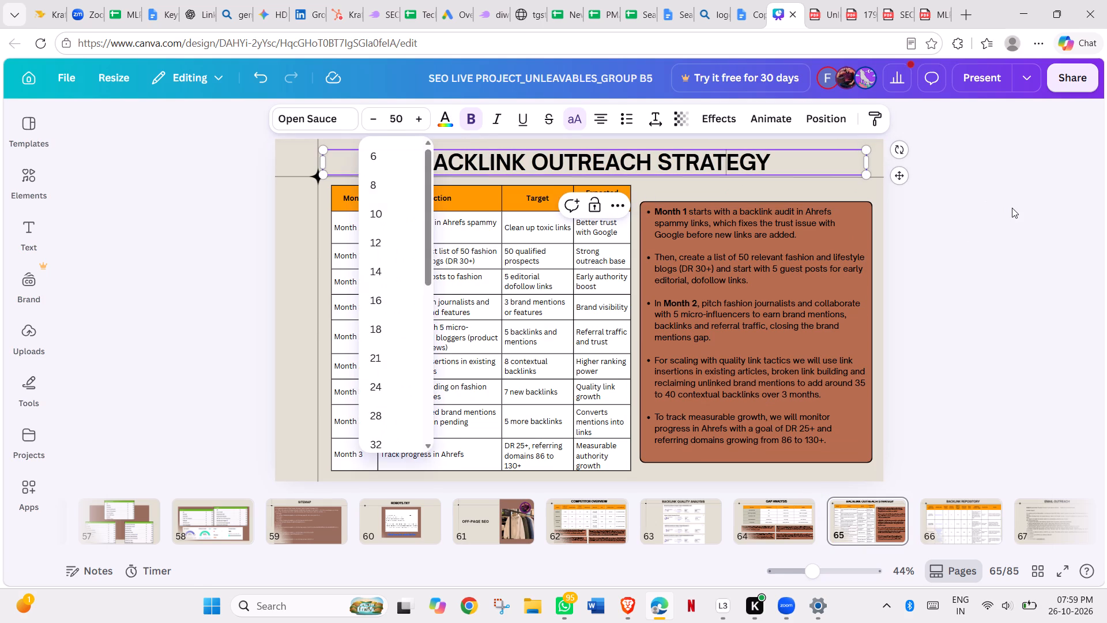
key(Right)
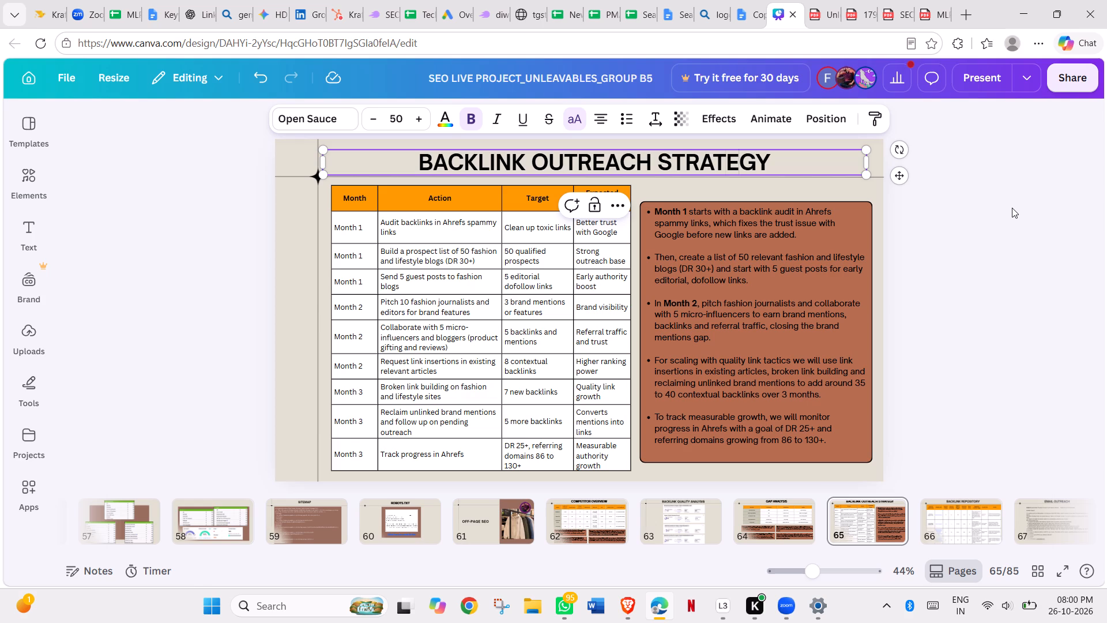
click(1012, 208)
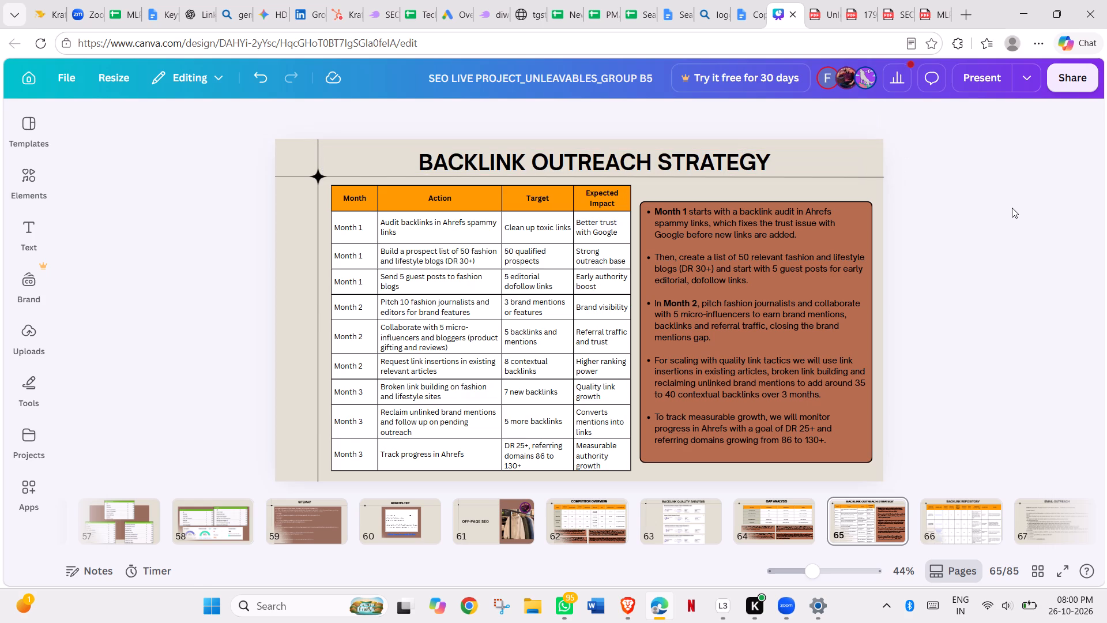
Set the font size of the BACKLINK REPOSITORY heading on page 66 to 50.
key(Right)
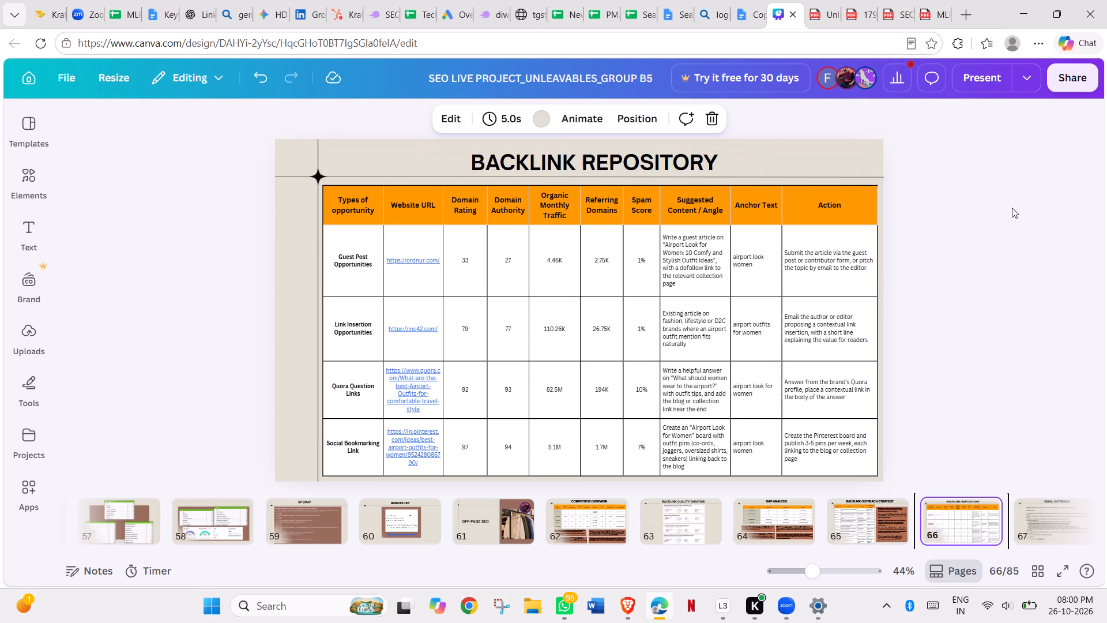
double_click(624, 158)
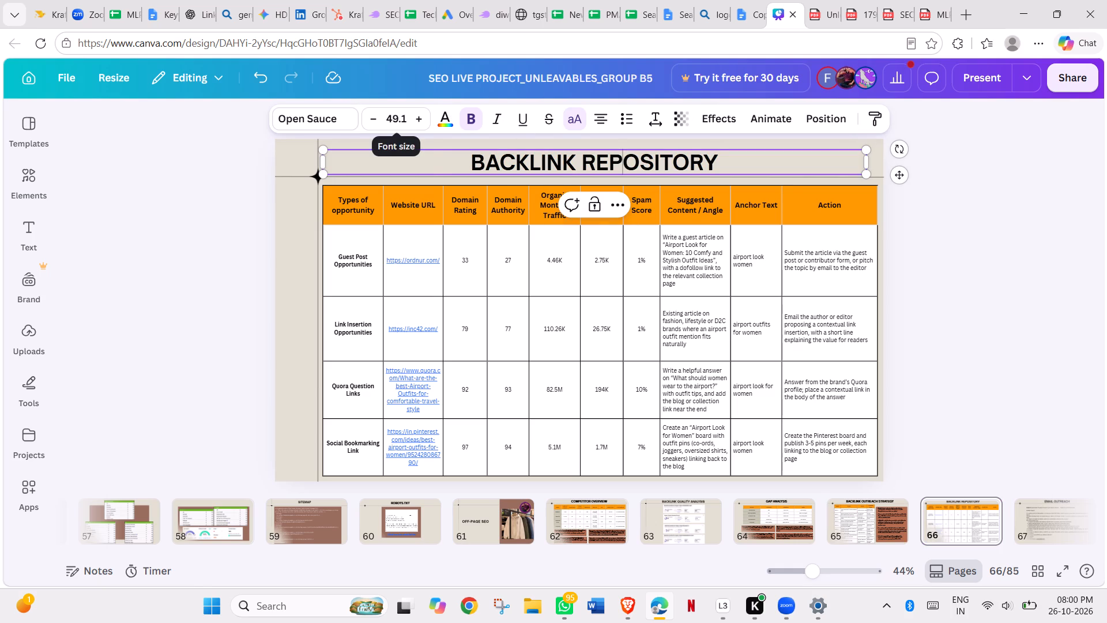
double_click(397, 116)
text(50)
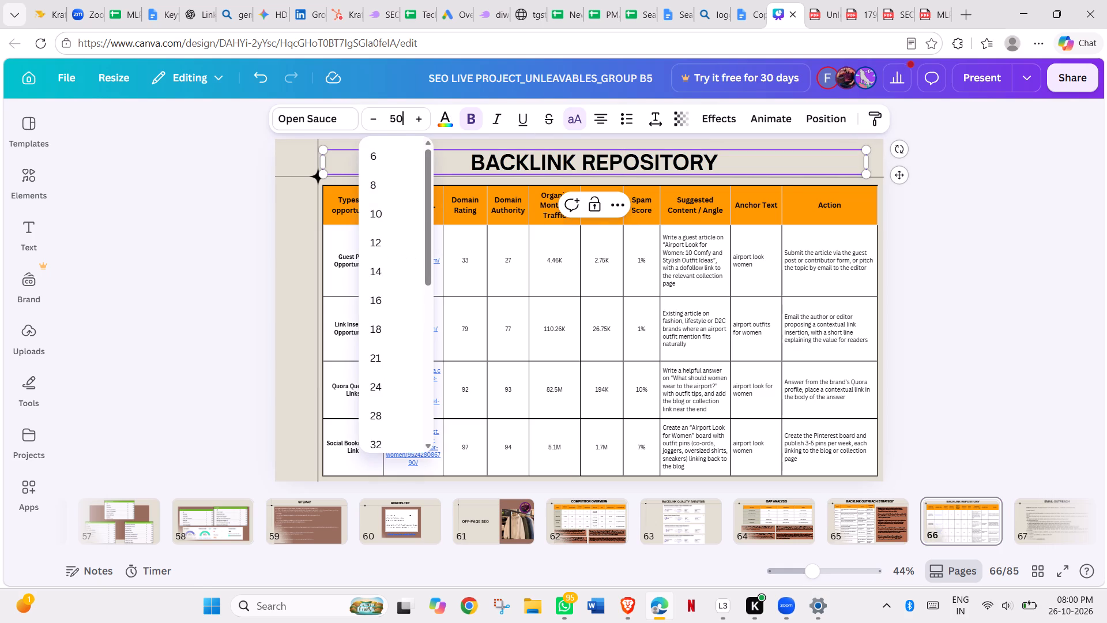
click(958, 254)
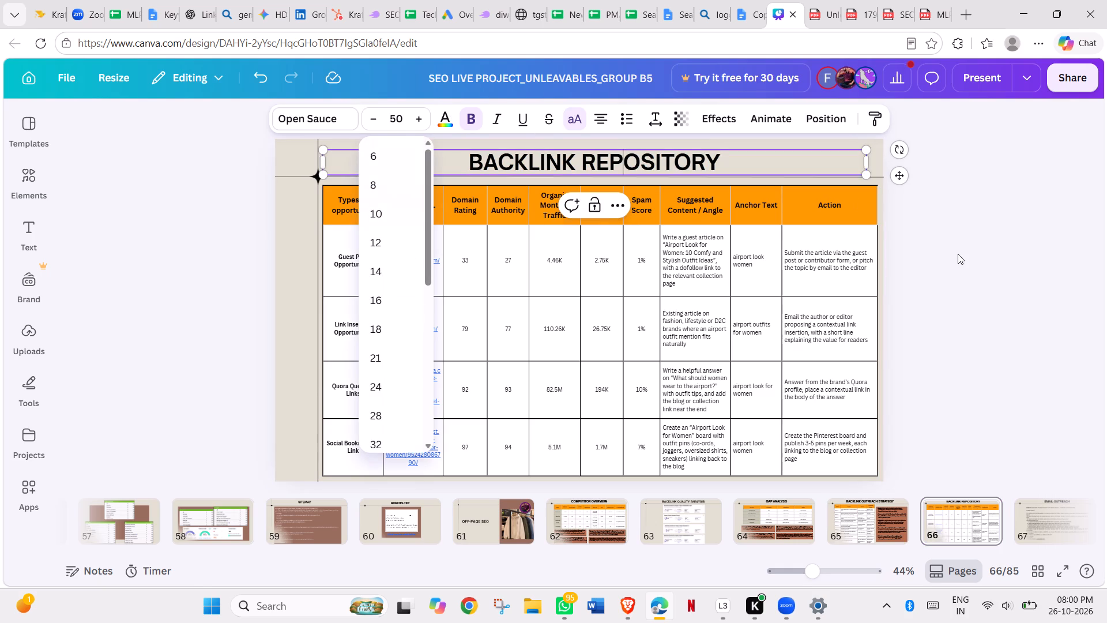
Set the font size of the EMAIL OUTREACH heading on page 67 to 50.
key(Right)
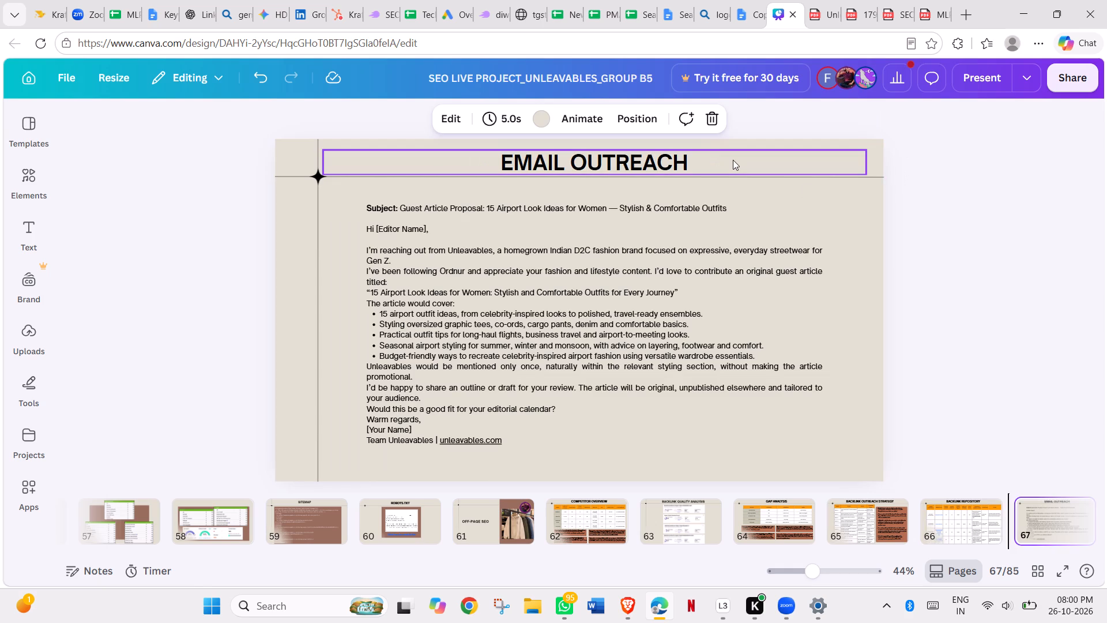
scroll(733, 160, left, 1)
double_click(686, 160)
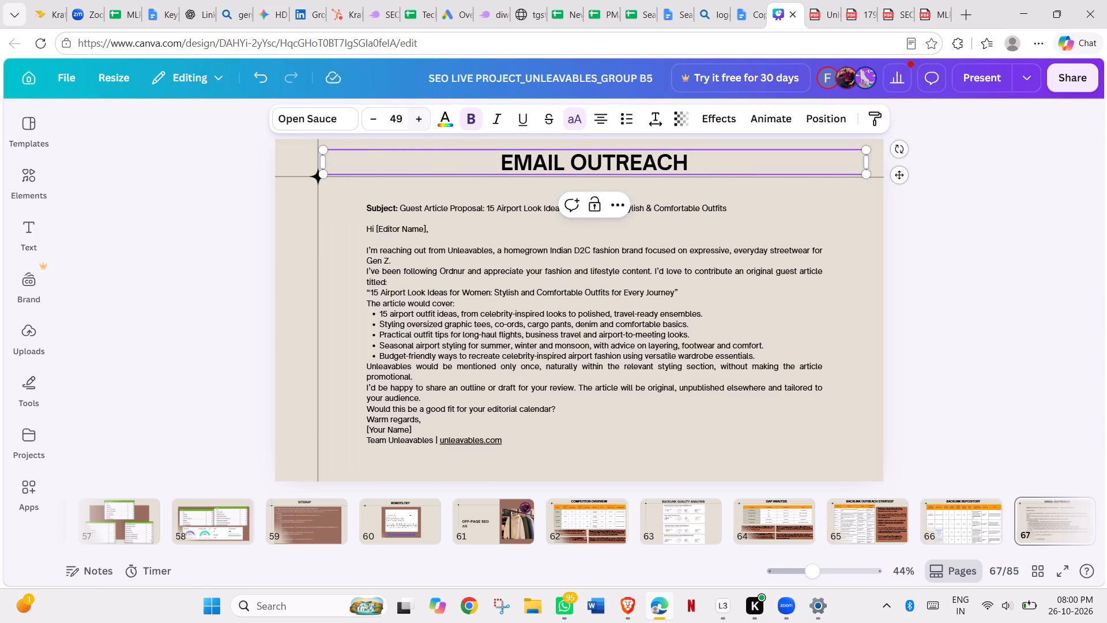
double_click(397, 115)
text(50)
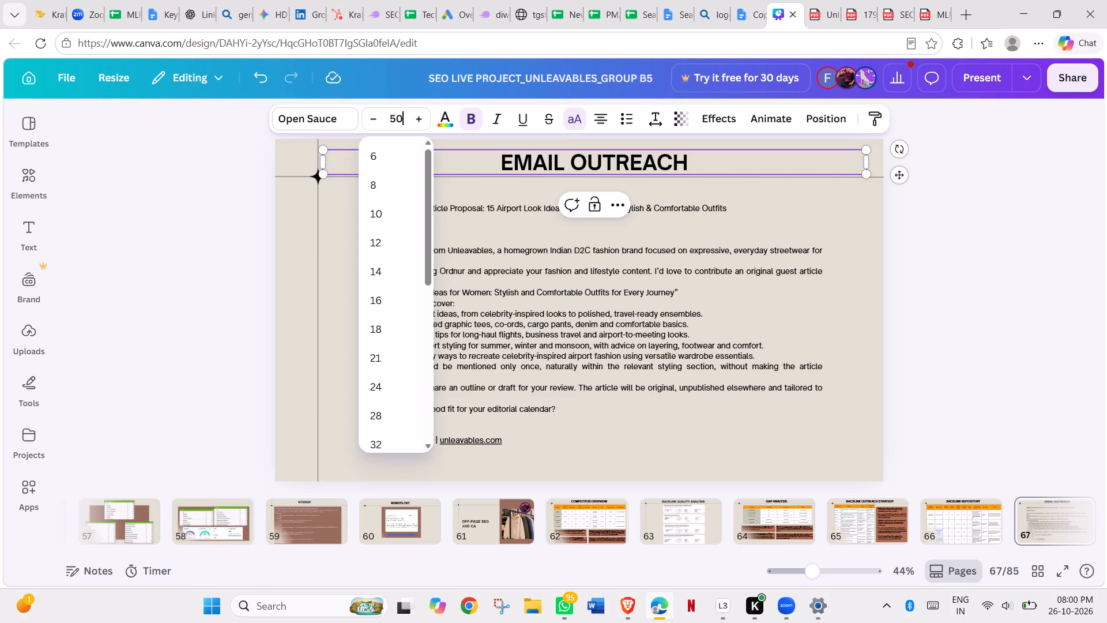
click(935, 202)
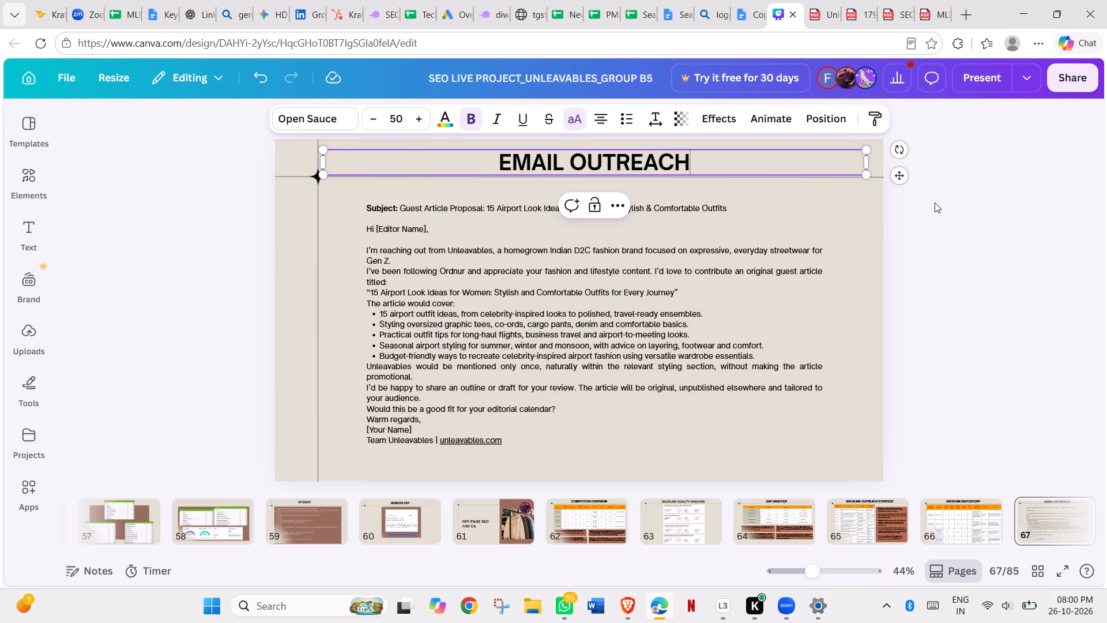
key(Right)
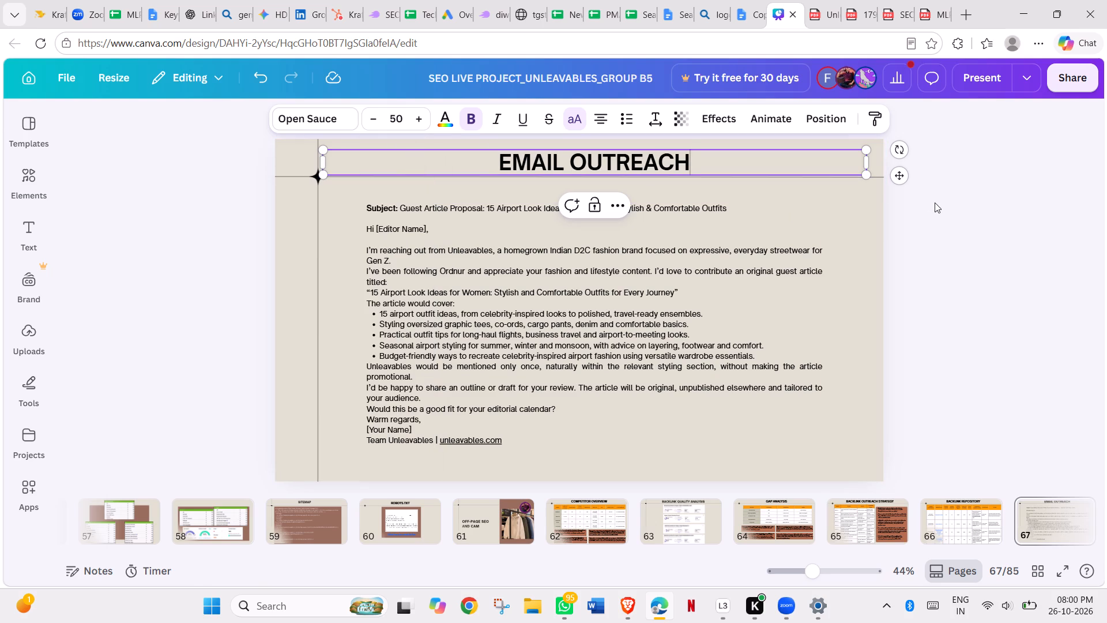
click(935, 202)
Move the PRIMARY OUTREACH EMAIL heading on page 68 to the slide's horizontal centre, slightly higher above the horizontal line.
key(Right)
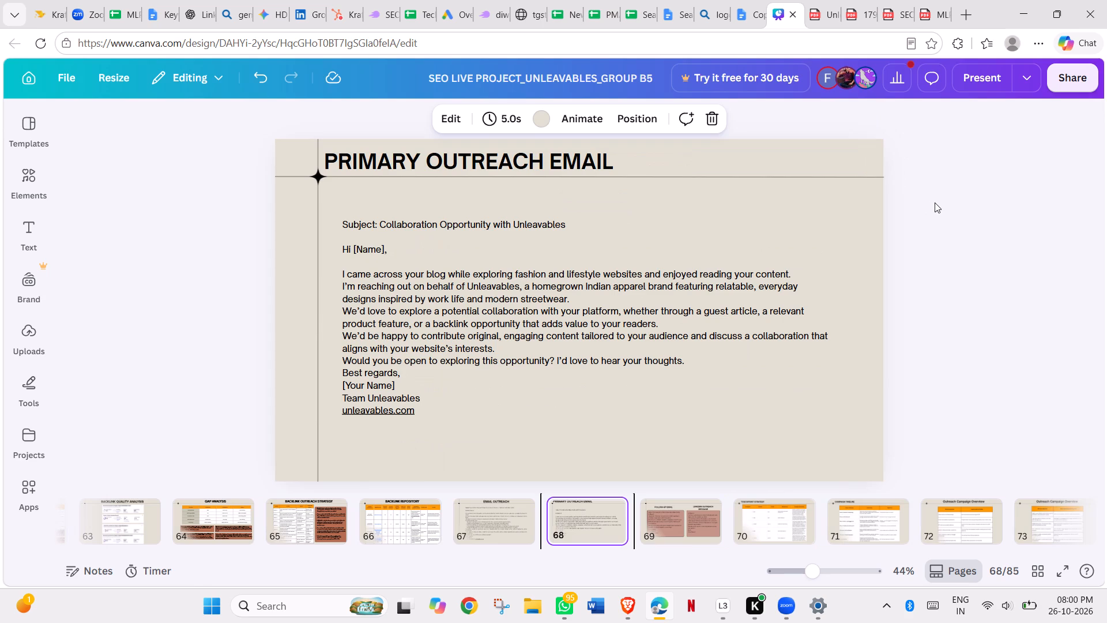
drag(510, 156, 628, 156)
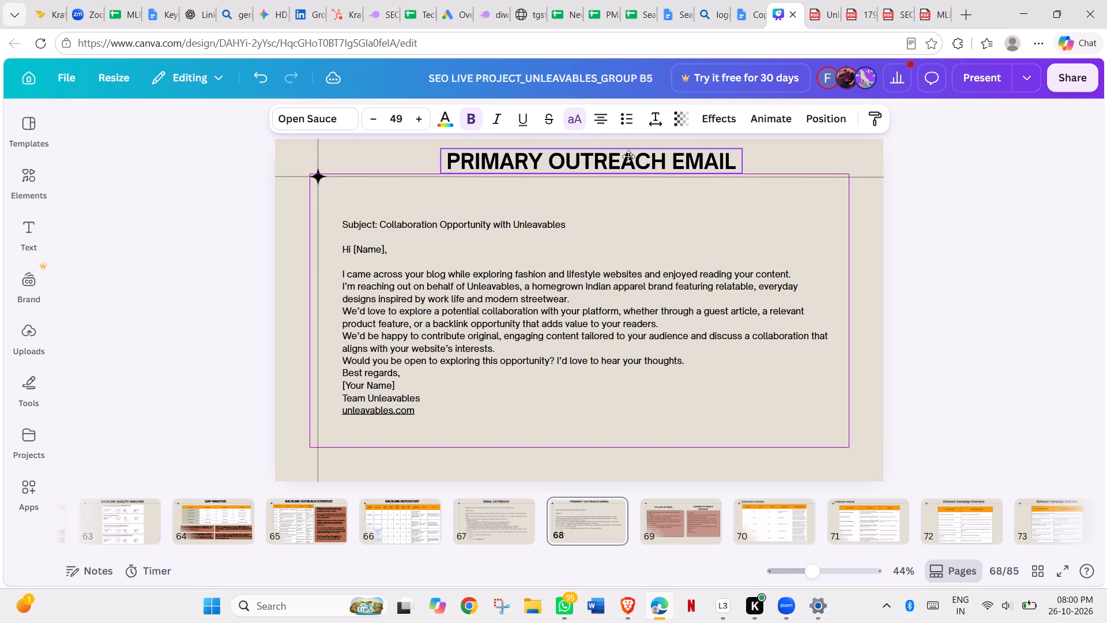
drag(628, 156, 624, 152)
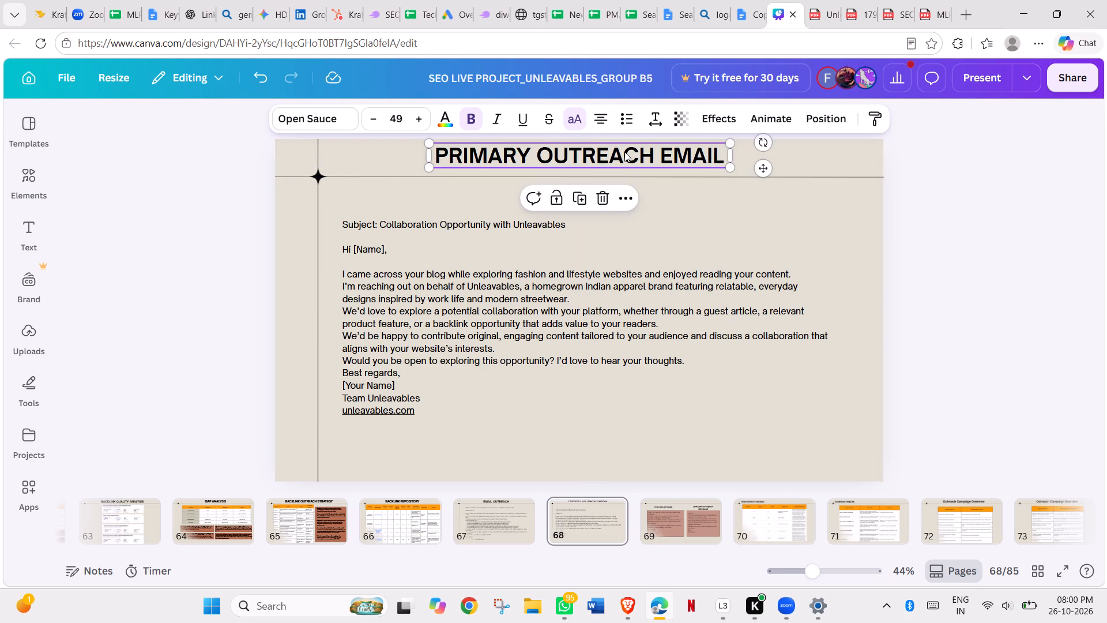
Set the font size of the PRIMARY OUTREACH EMAIL heading on page 68 to 50.
double_click(396, 118)
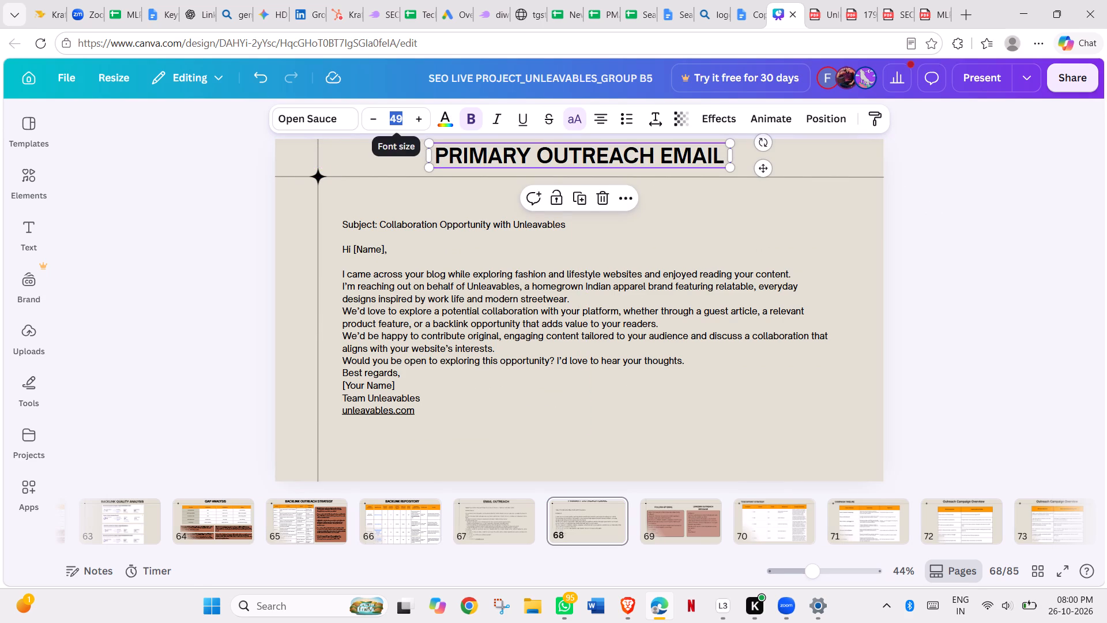
text(50)
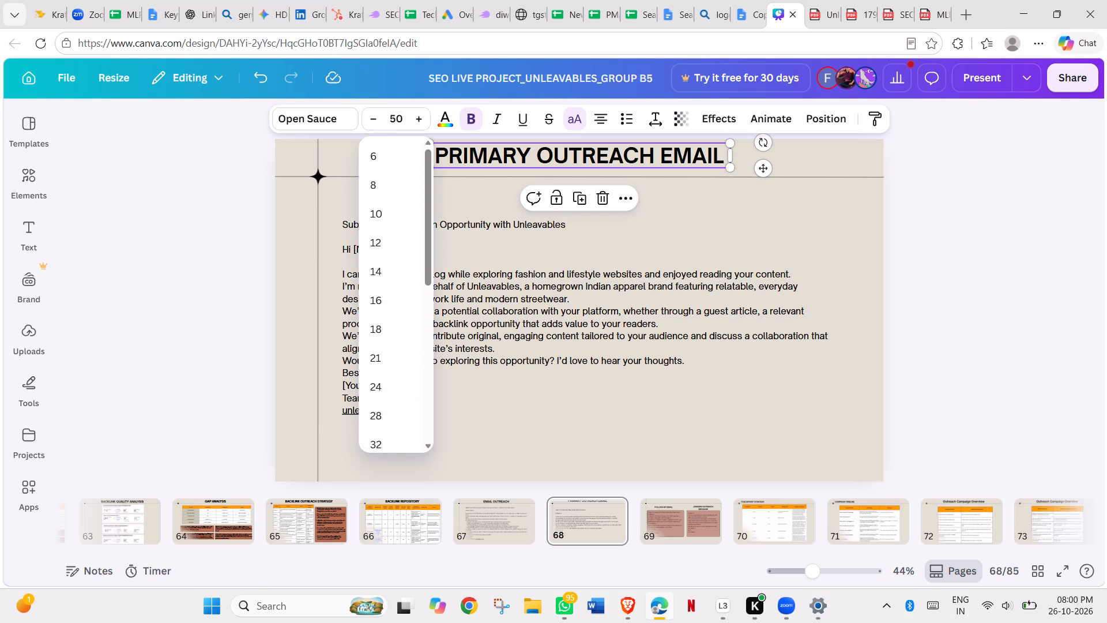
click(928, 236)
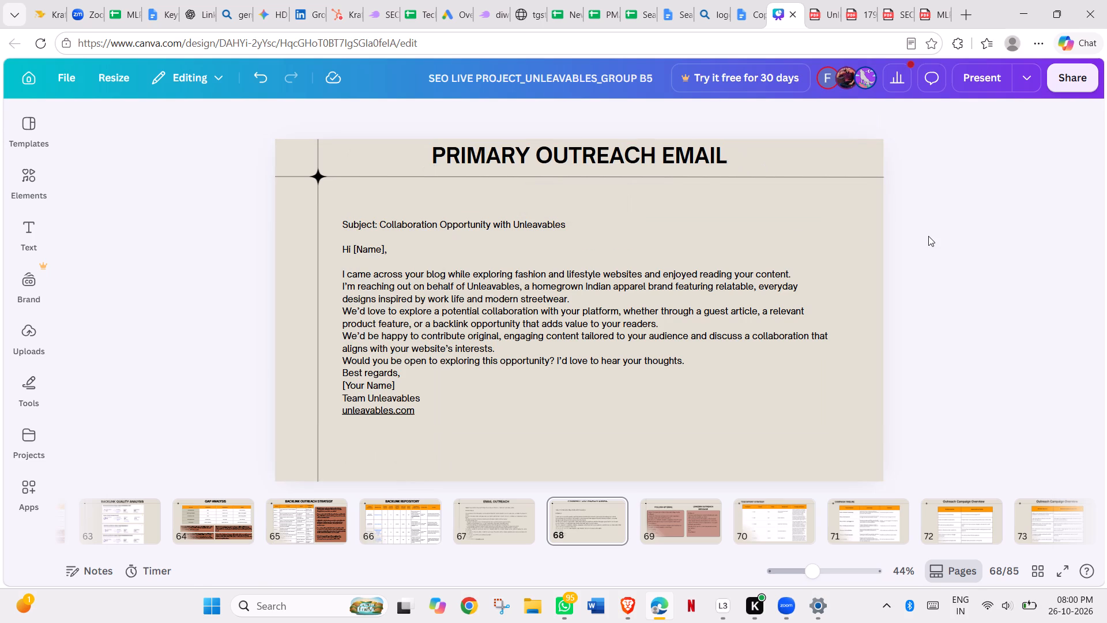
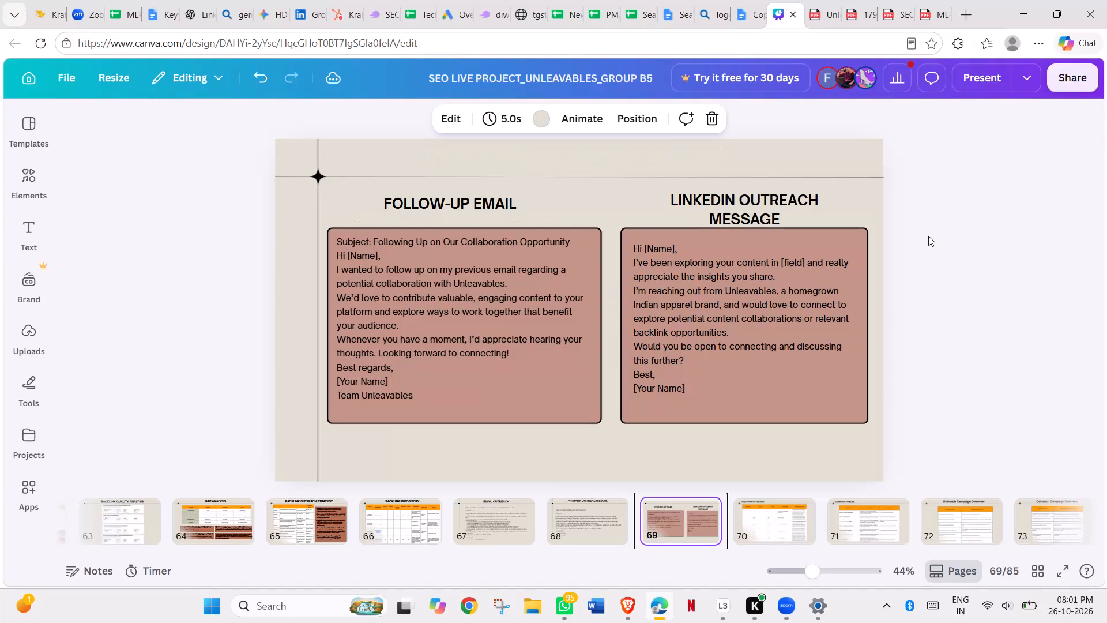
Lower the PRIMARY OUTREACH EMAIL heading on page 68 slightly towards the horizontal line, keeping it horizontally centred on the slide.
key(Left)
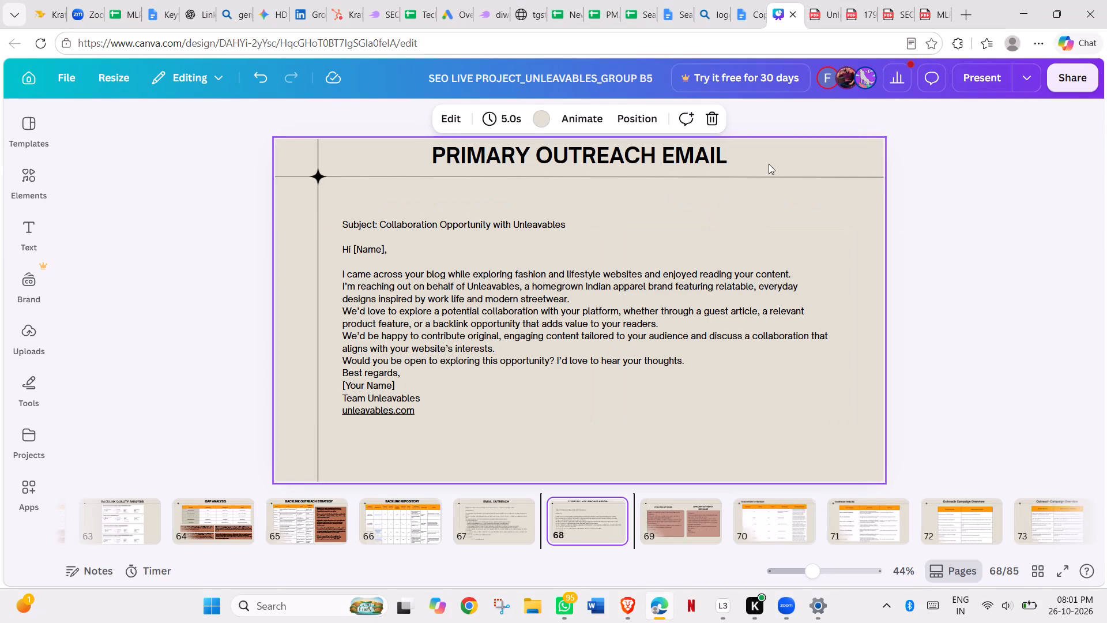
click(671, 158)
click(671, 158)
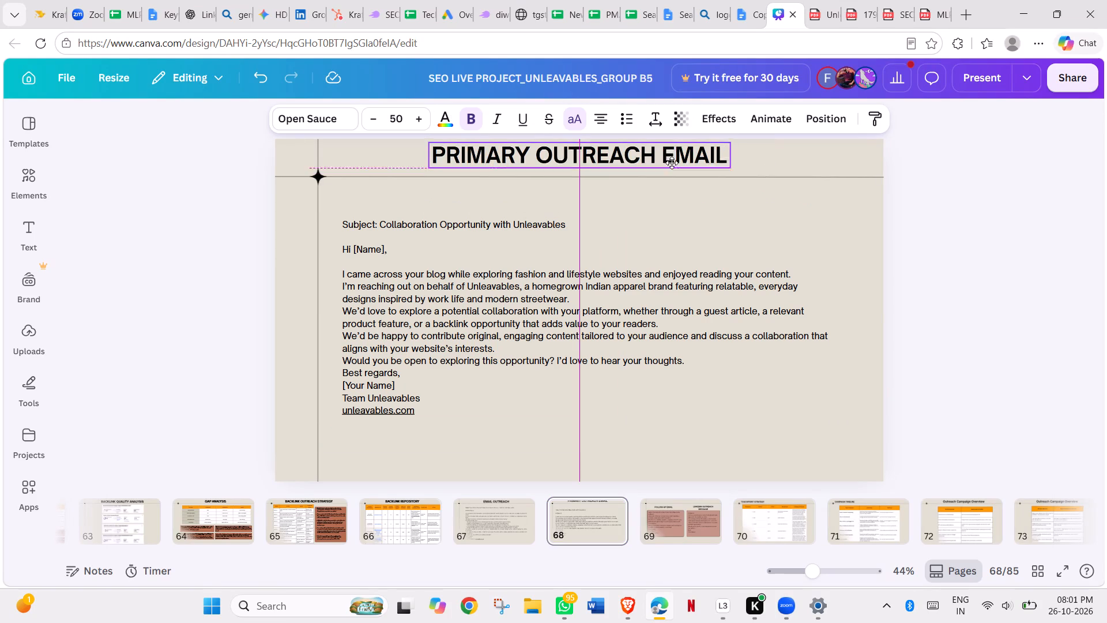
click(991, 242)
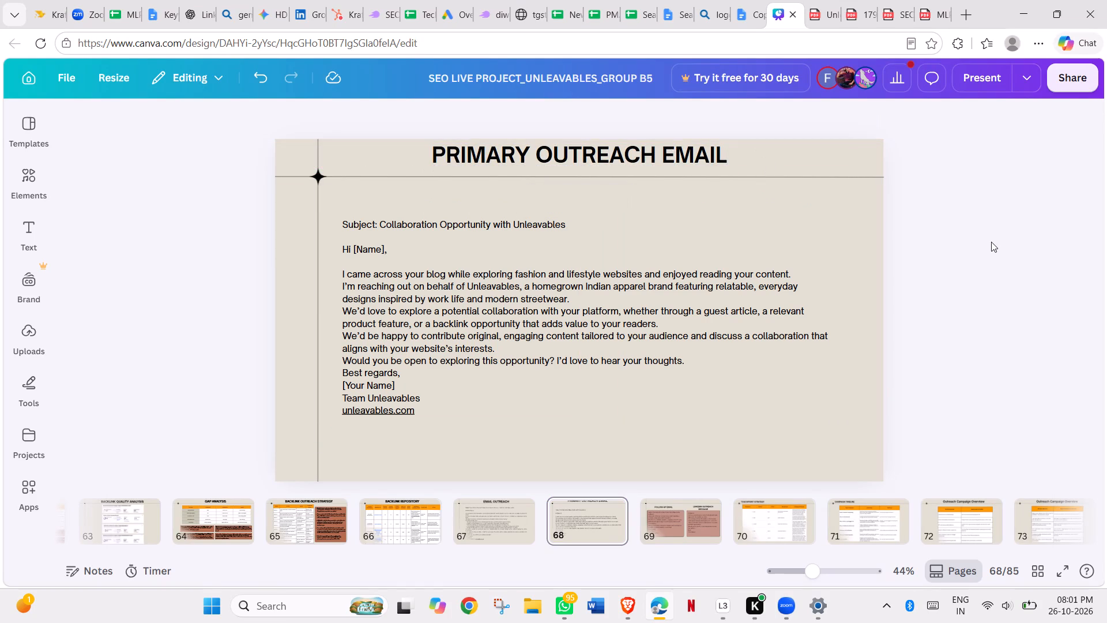
click(705, 159)
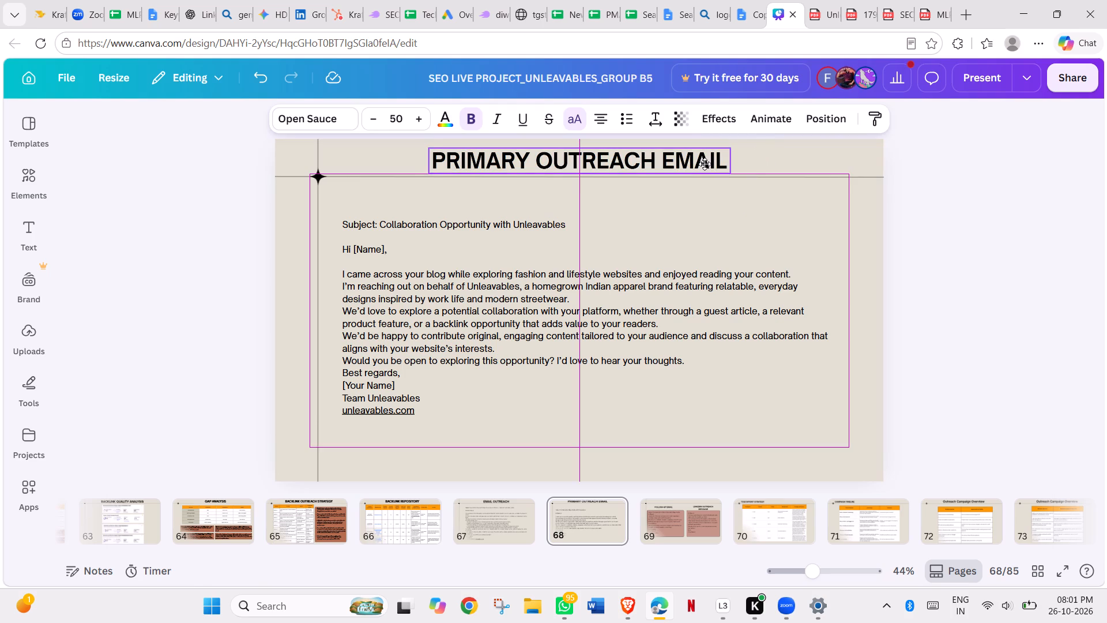
click(1029, 250)
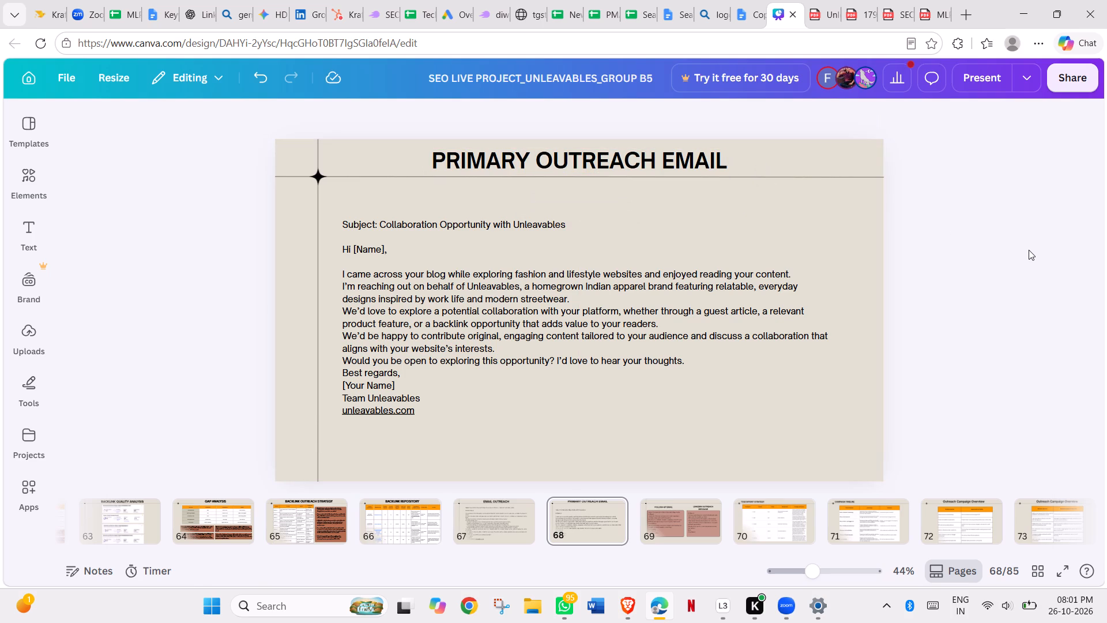
Move the TOUCHPOINT STRATEGY heading on page 70 to the slide's horizontal centre, above the horizontal line.
key(Right)
key(Right)
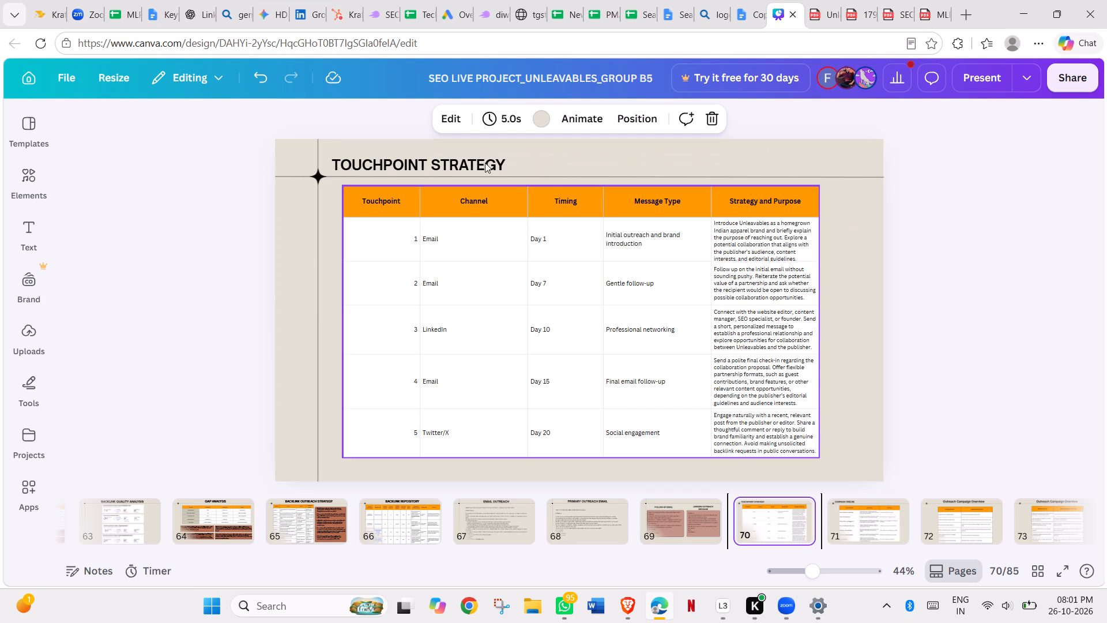
drag(460, 163, 563, 159)
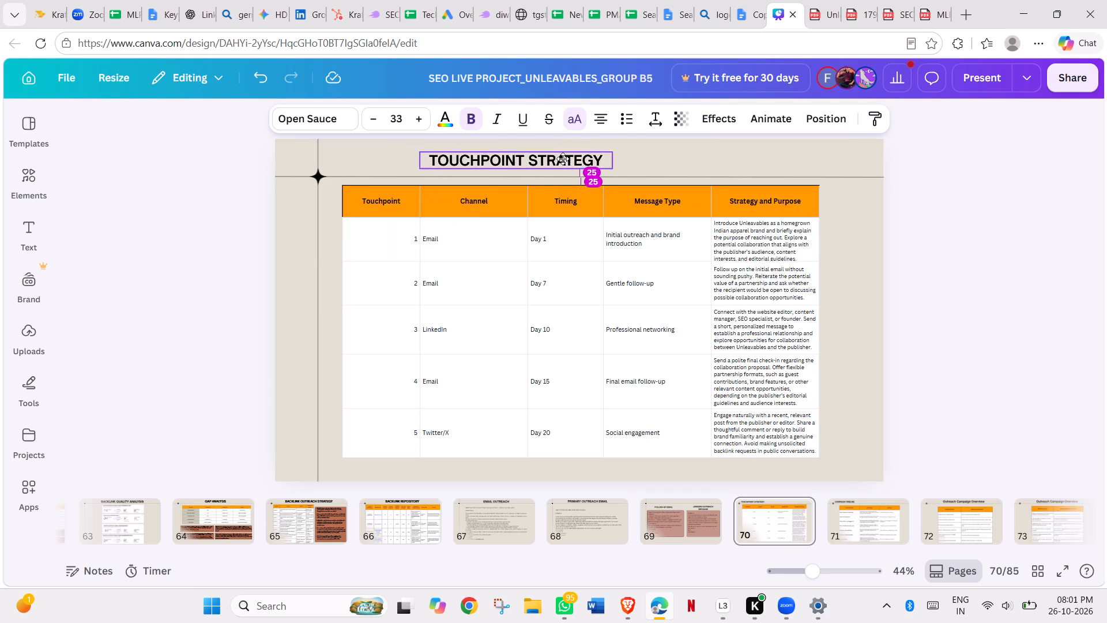
drag(563, 159, 619, 153)
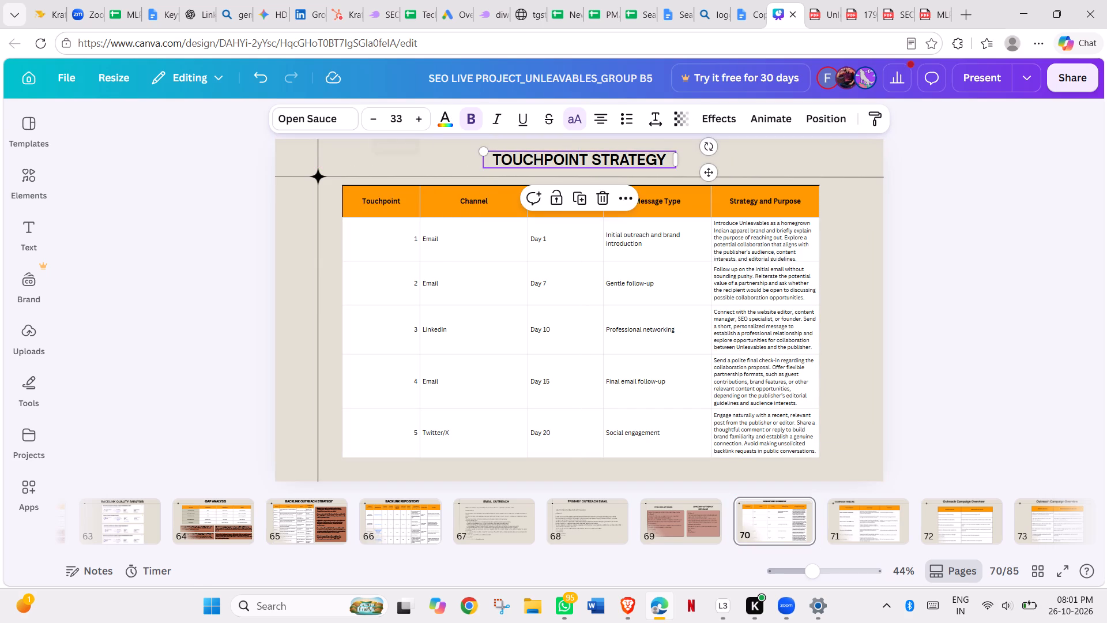
Set the TOUCHPOINT STRATEGY heading's font size to 50 and widen its text box so the heading fits on one line.
double_click(397, 119)
text(50)
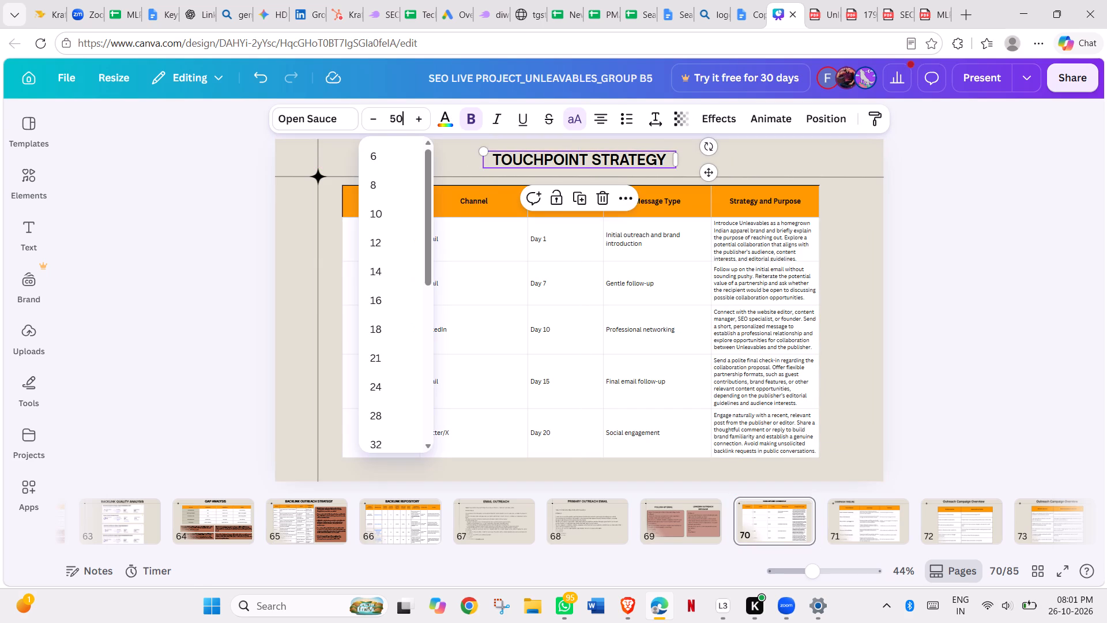
click(977, 292)
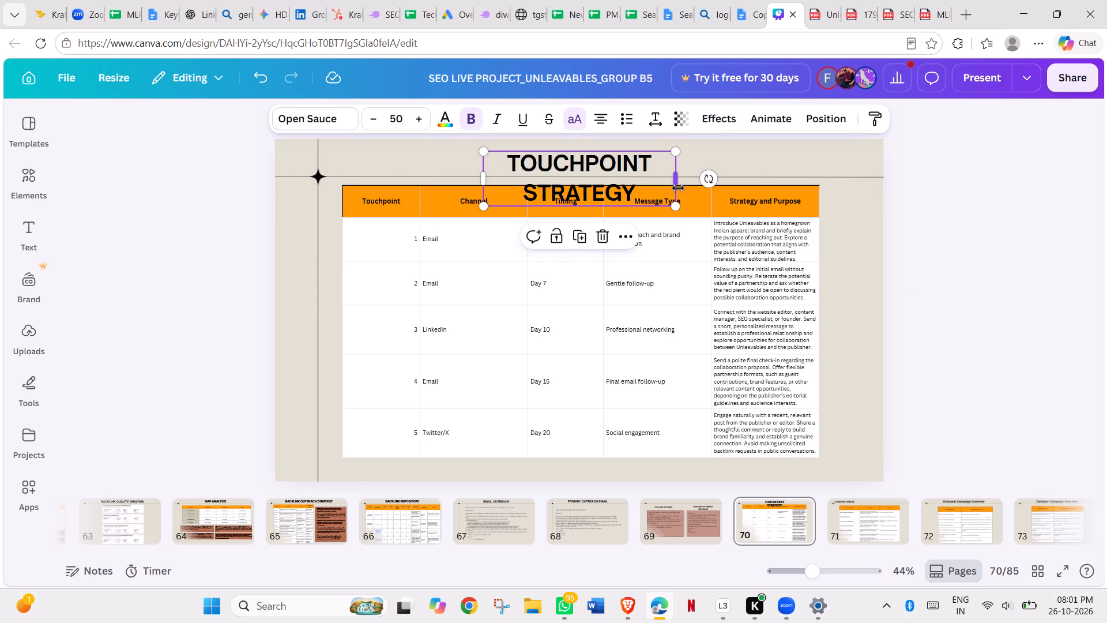
drag(675, 184, 674, 178)
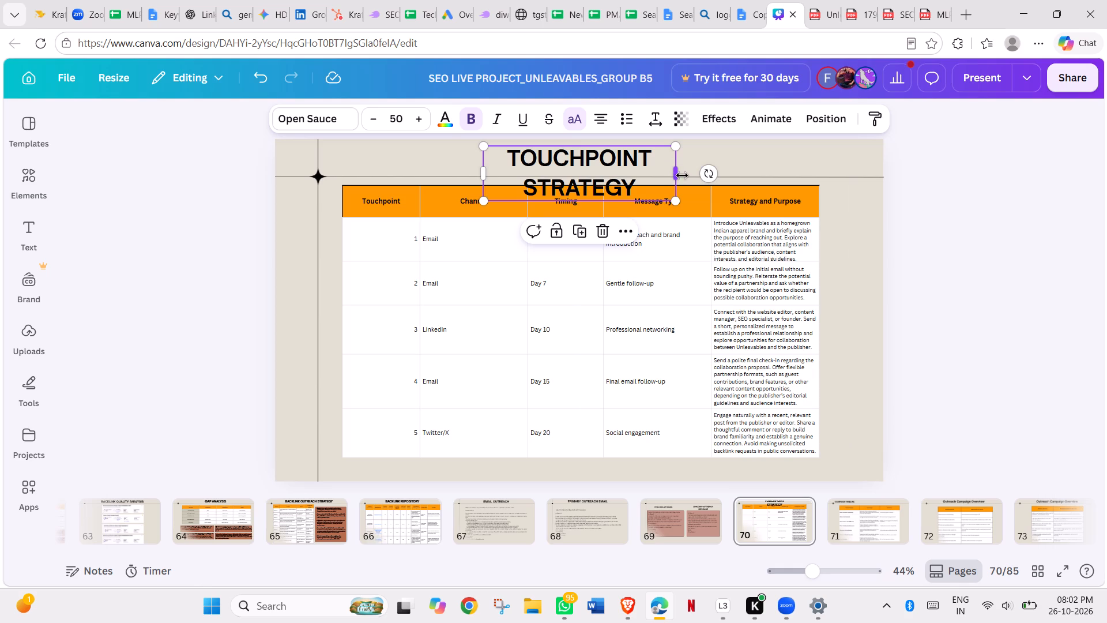
drag(676, 176, 738, 172)
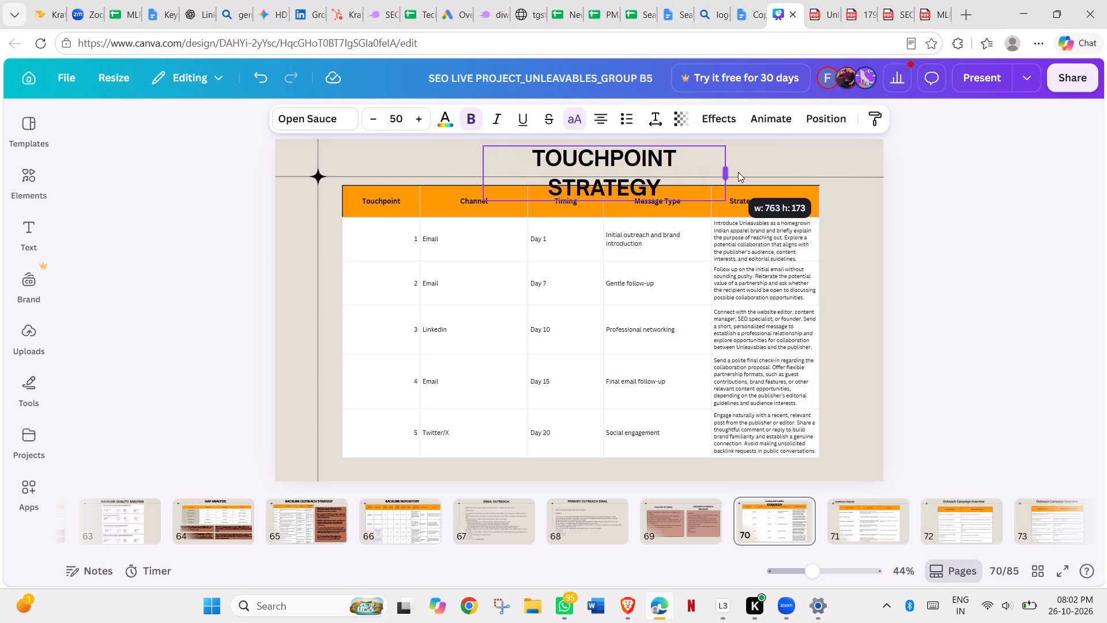
drag(738, 172, 776, 168)
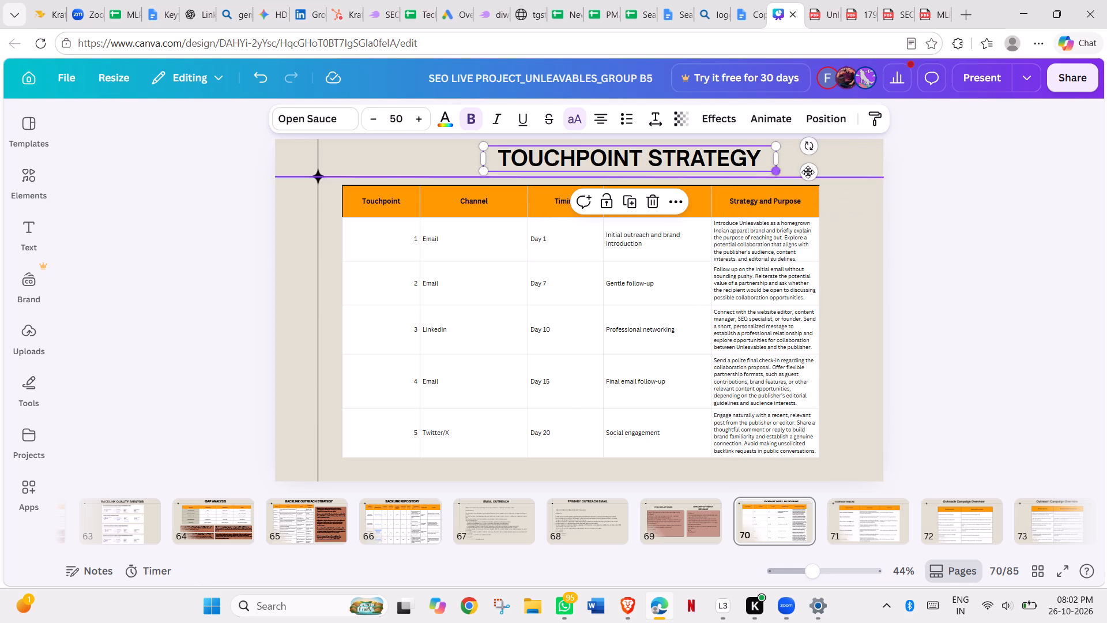
click(921, 166)
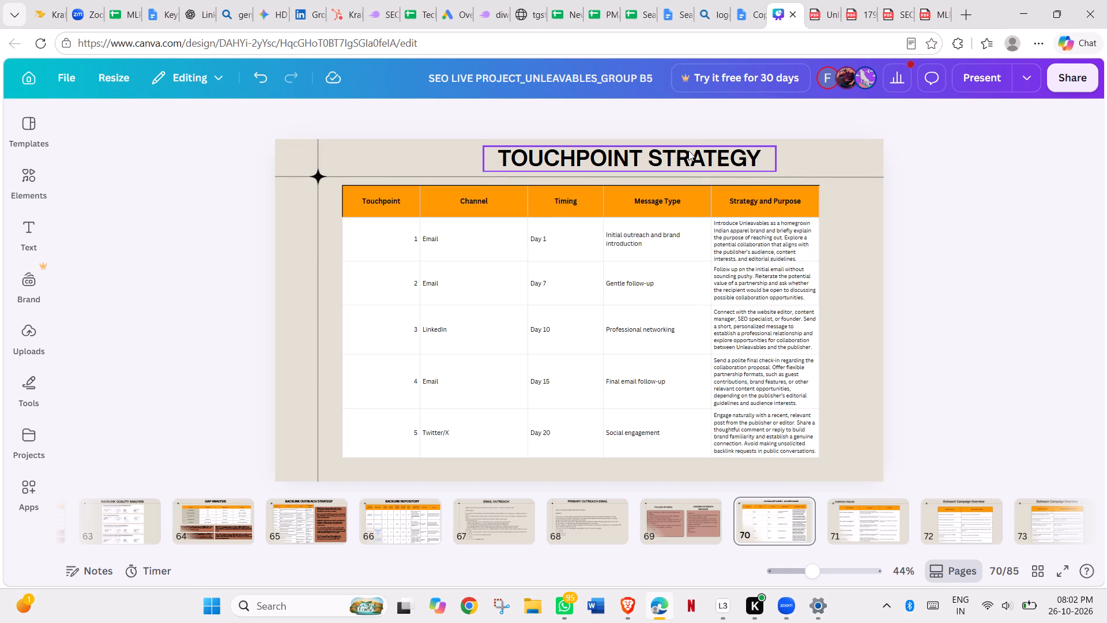
Re-centre the widened TOUCHPOINT STRATEGY heading over the table on page 70, just above the horizontal line.
drag(688, 149, 657, 152)
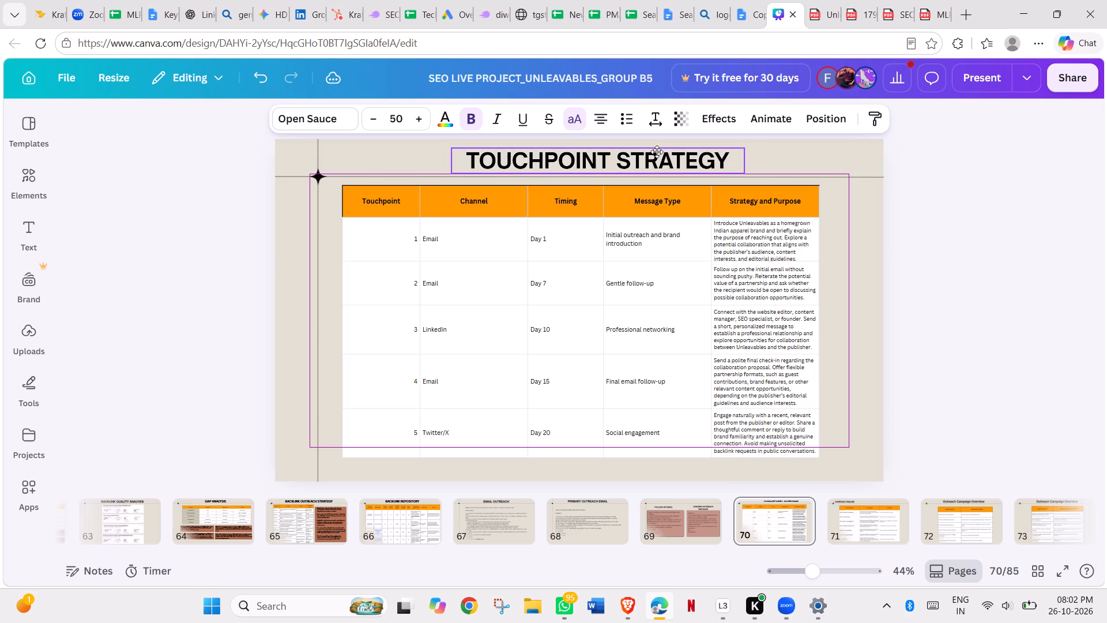
drag(657, 152, 644, 155)
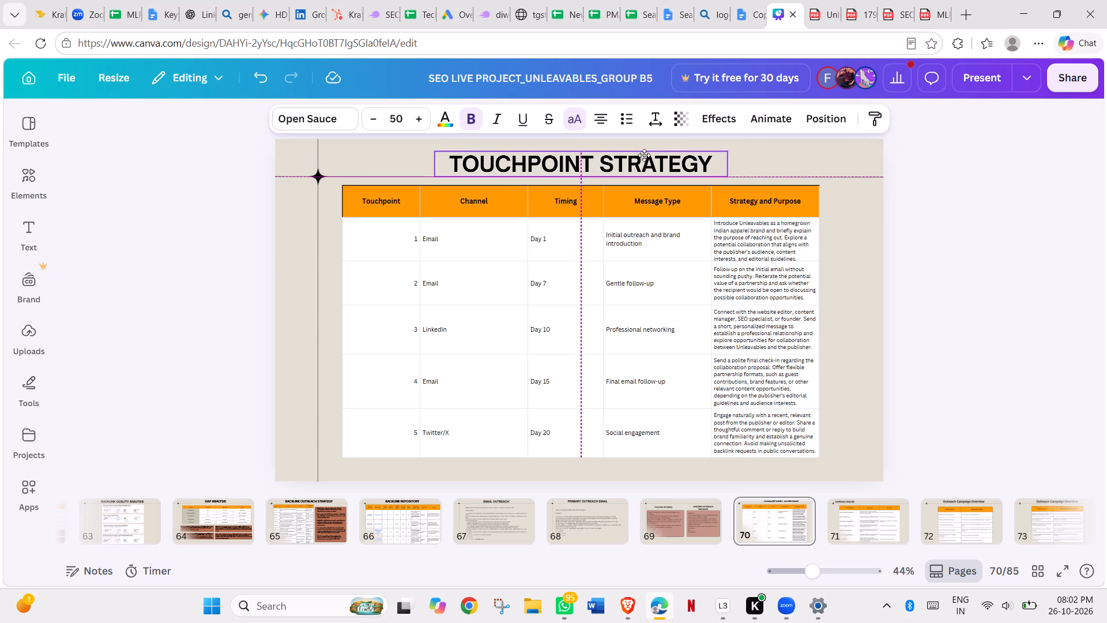
drag(644, 155, 642, 152)
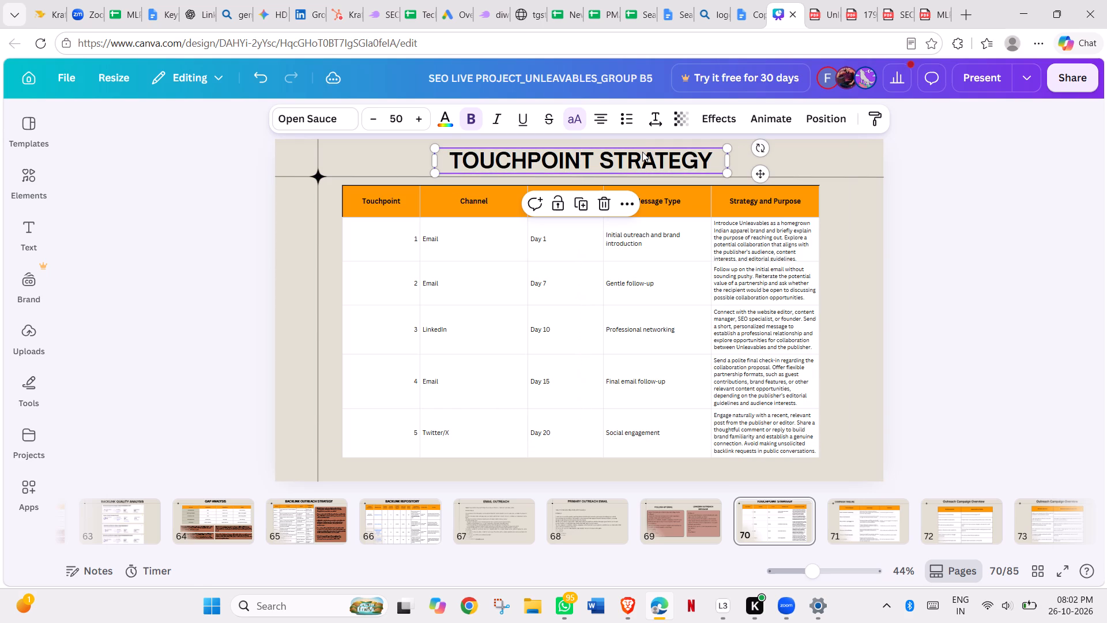
click(935, 242)
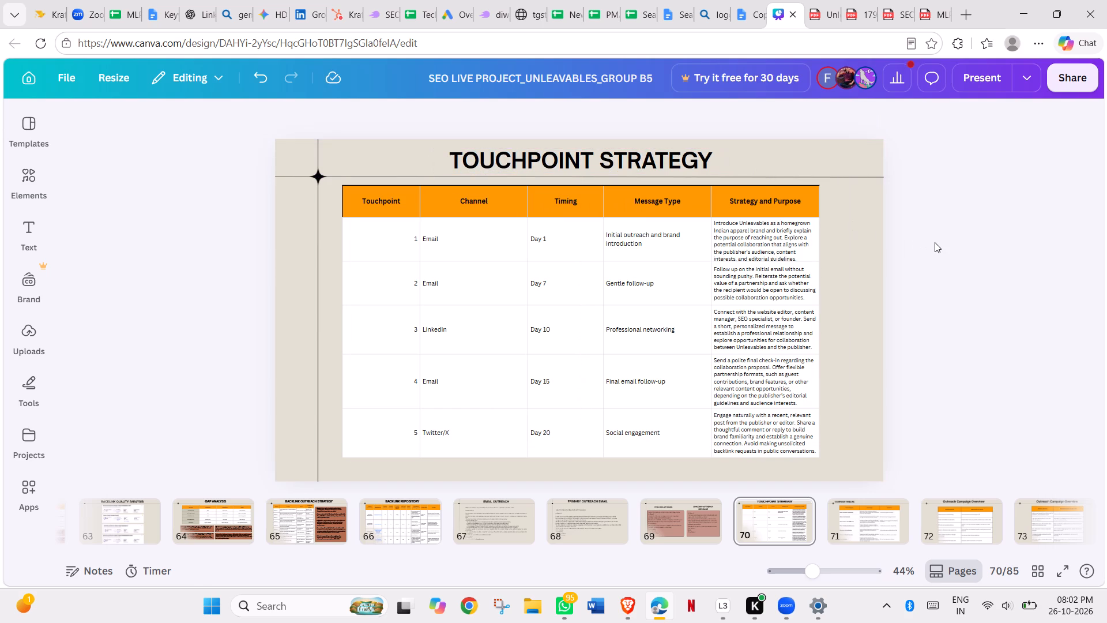
Set the CAMPAIGN TIMELINE heading on page 71 to font size 50 and widen its text box to fit one line.
key(Right)
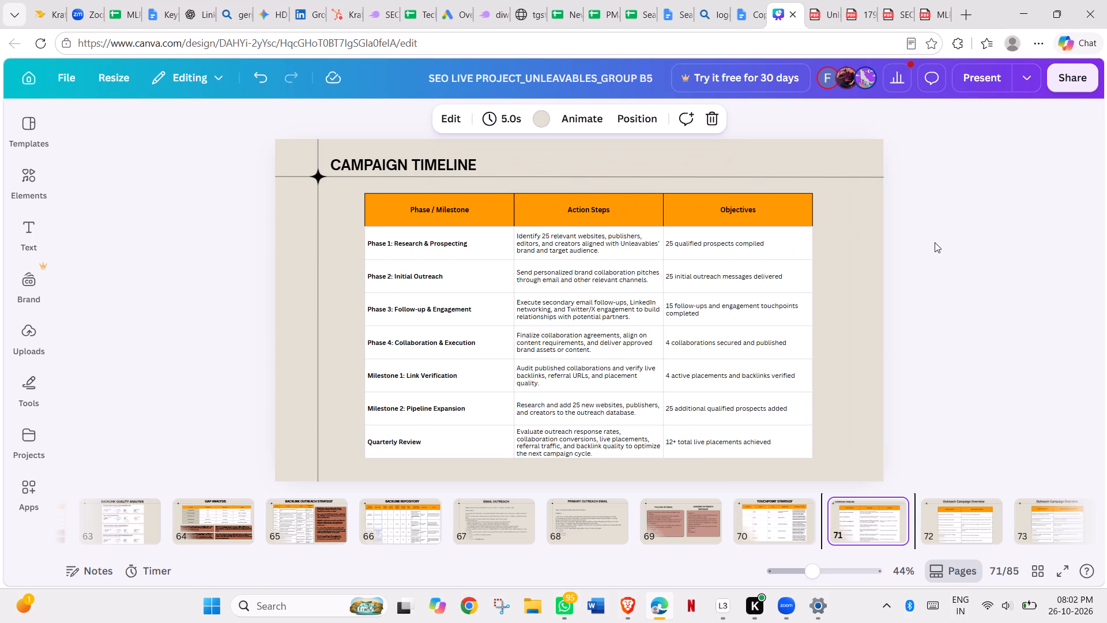
double_click(436, 160)
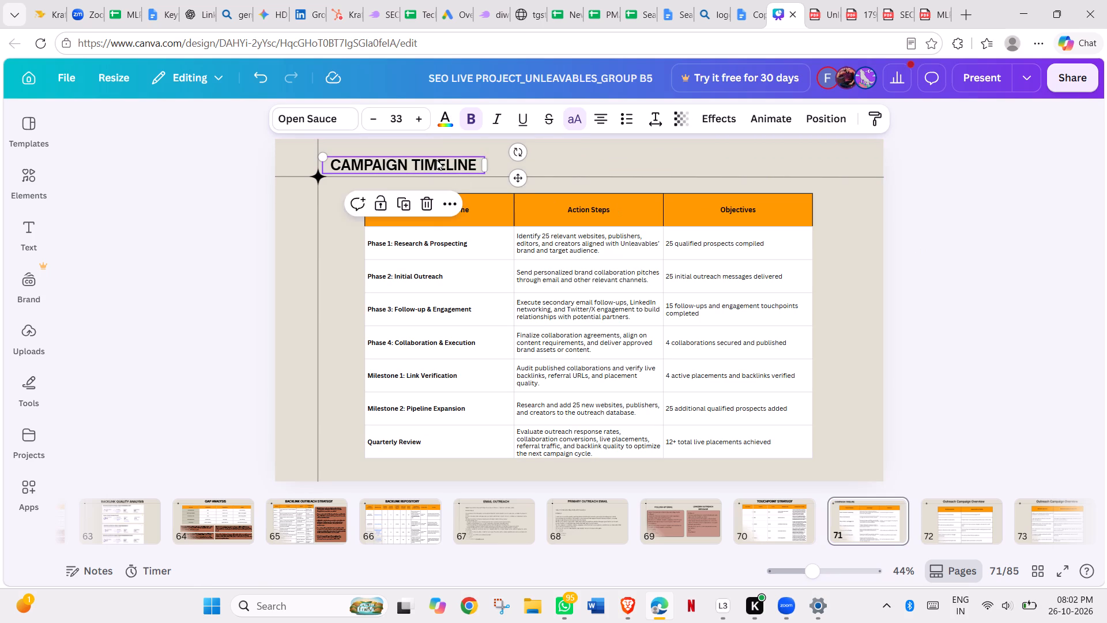
double_click(401, 125)
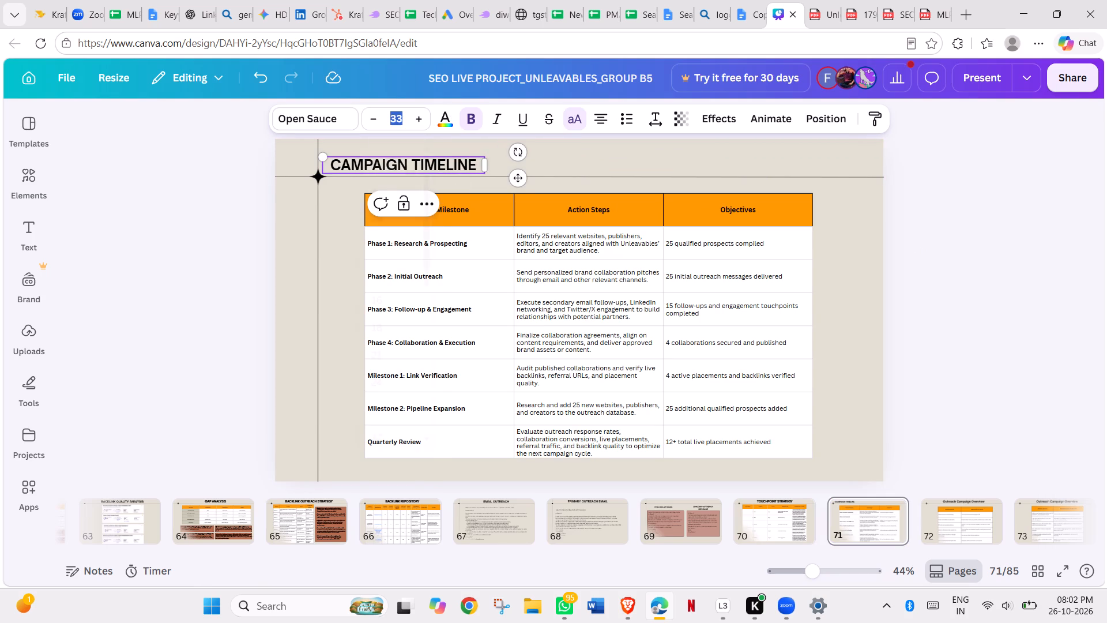
text(50)
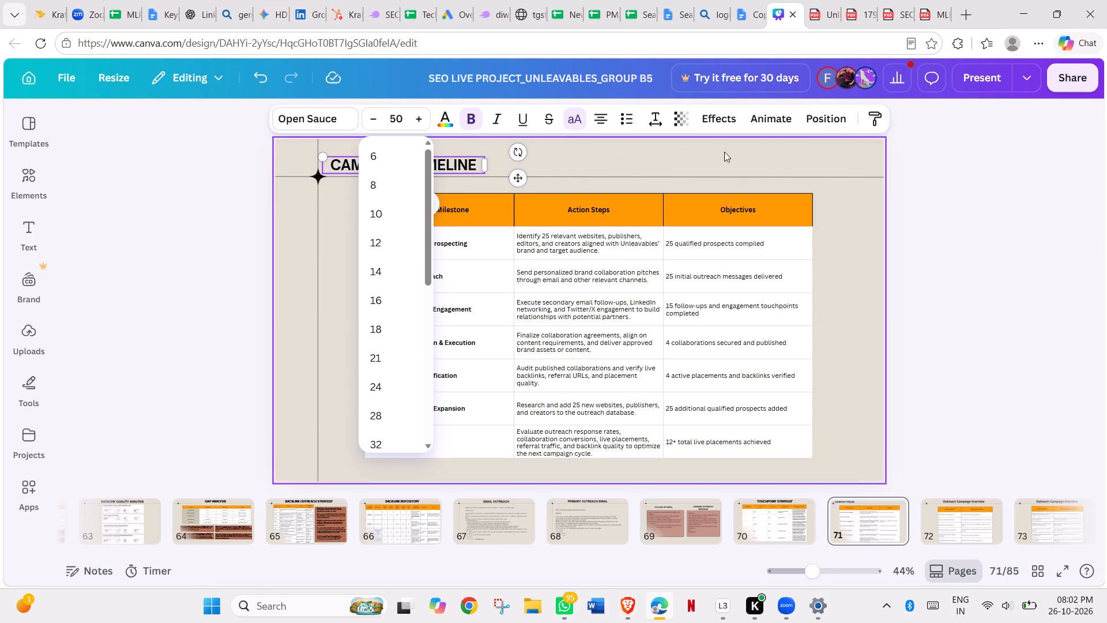
click(957, 211)
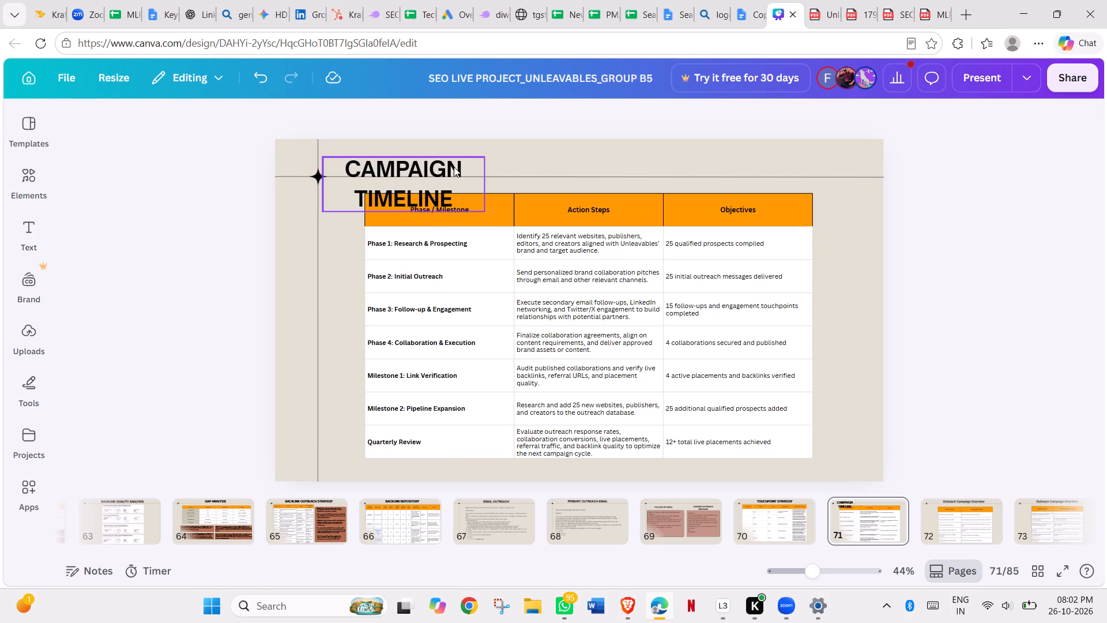
click(426, 178)
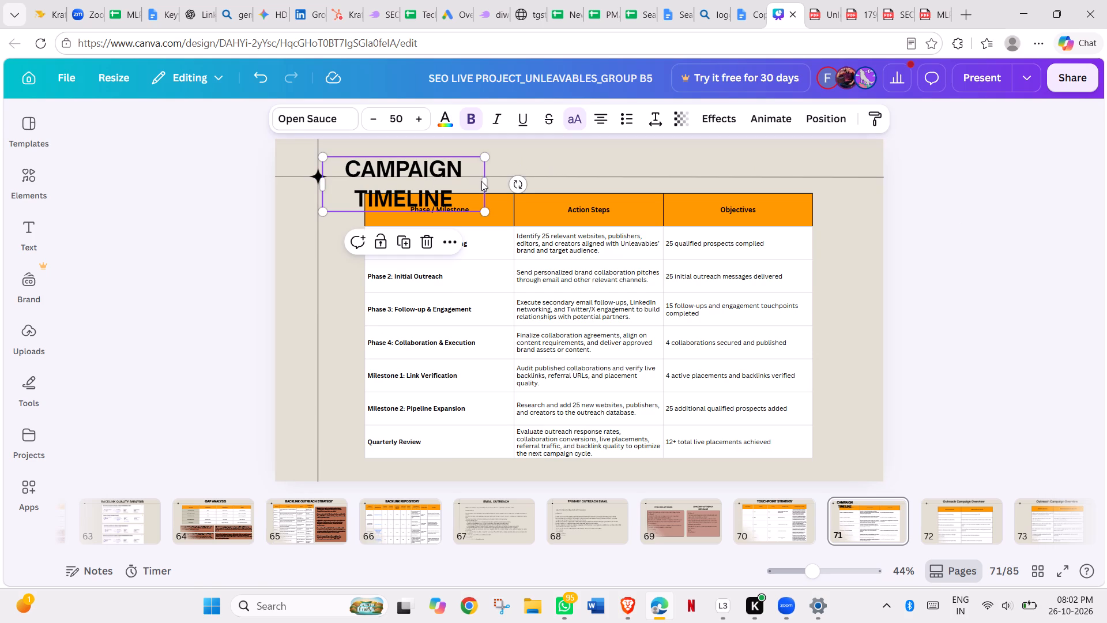
drag(488, 185, 623, 190)
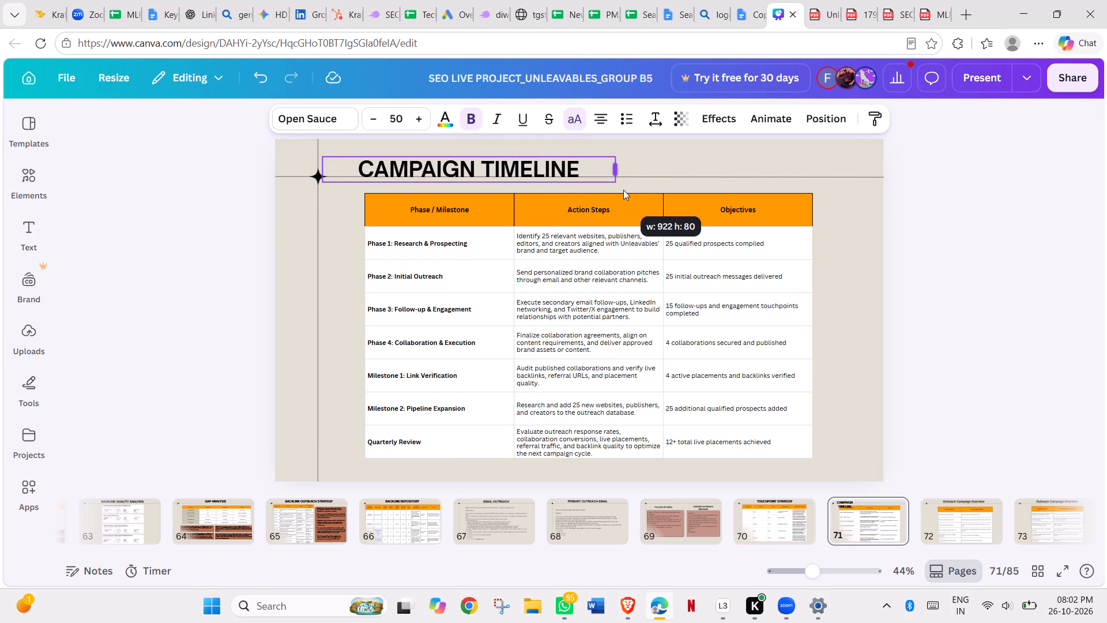
drag(623, 190, 631, 190)
Move the CAMPAIGN TIMELINE heading on page 71 to the slide's horizontal centre, just above the horizontal line.
drag(548, 167, 582, 163)
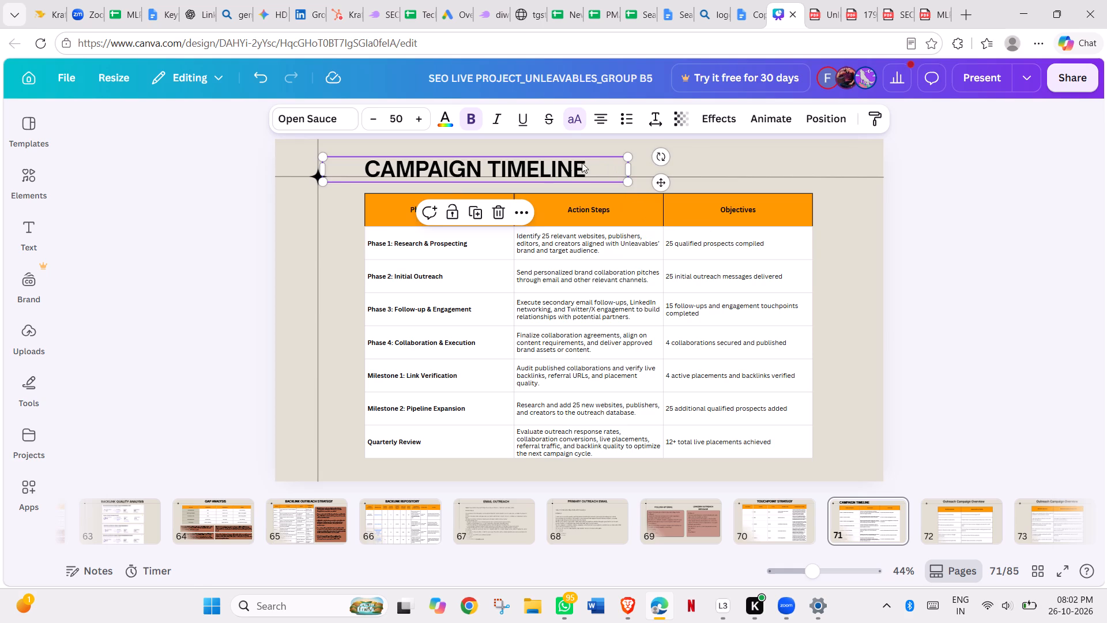
drag(582, 163, 627, 159)
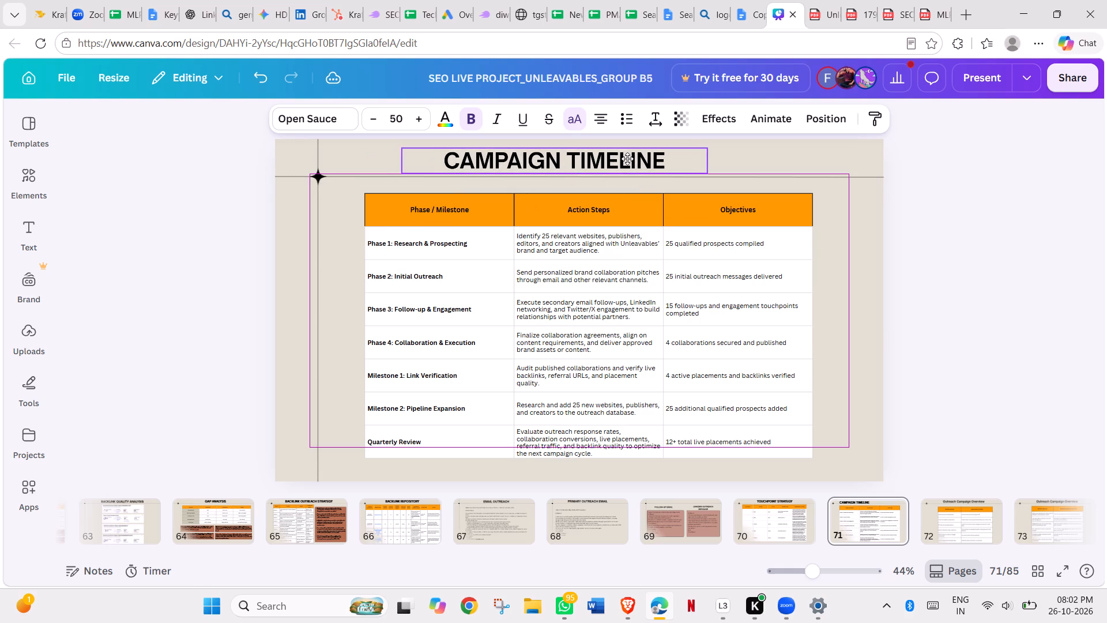
drag(627, 159, 632, 156)
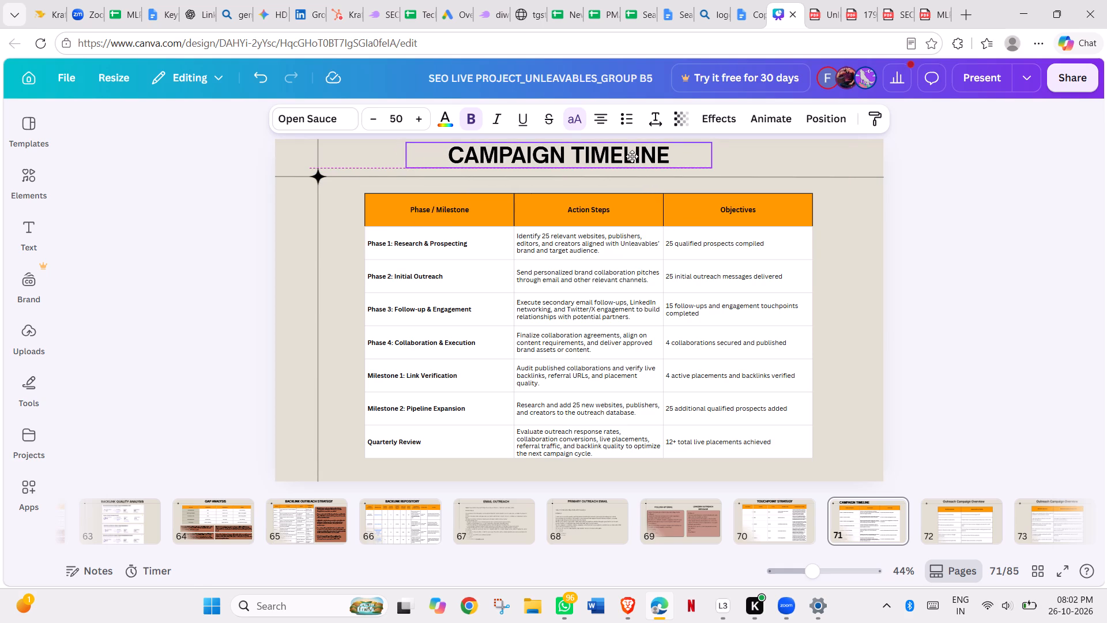
drag(632, 156, 654, 158)
click(1003, 211)
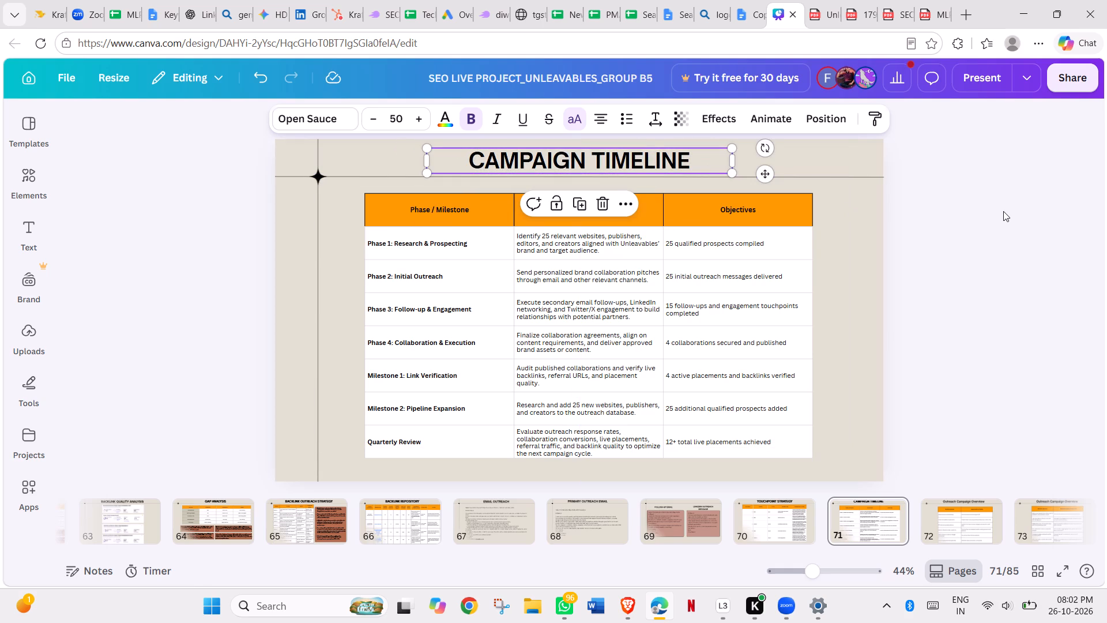
Set the font size of the Outreach Campaign Overview heading on page 72 to 50.
key(Right)
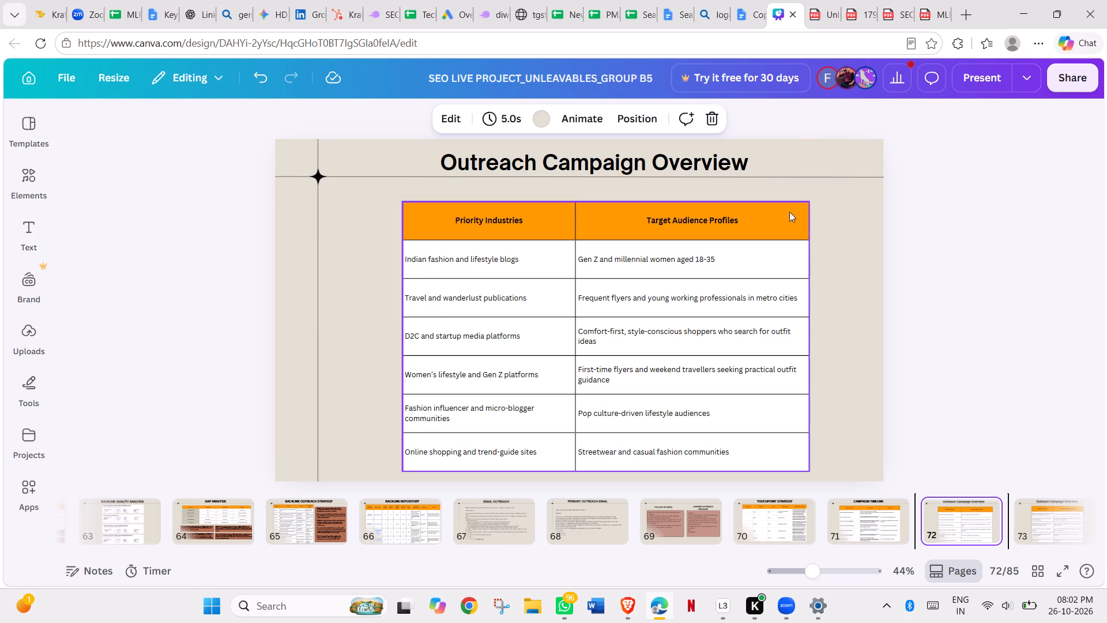
click(691, 170)
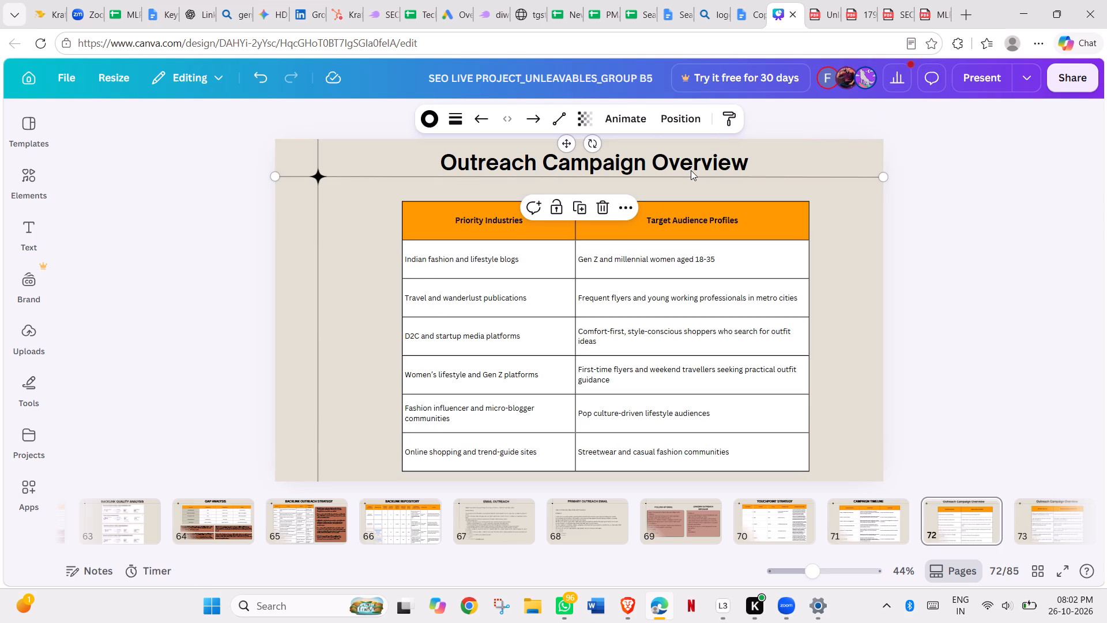
double_click(696, 160)
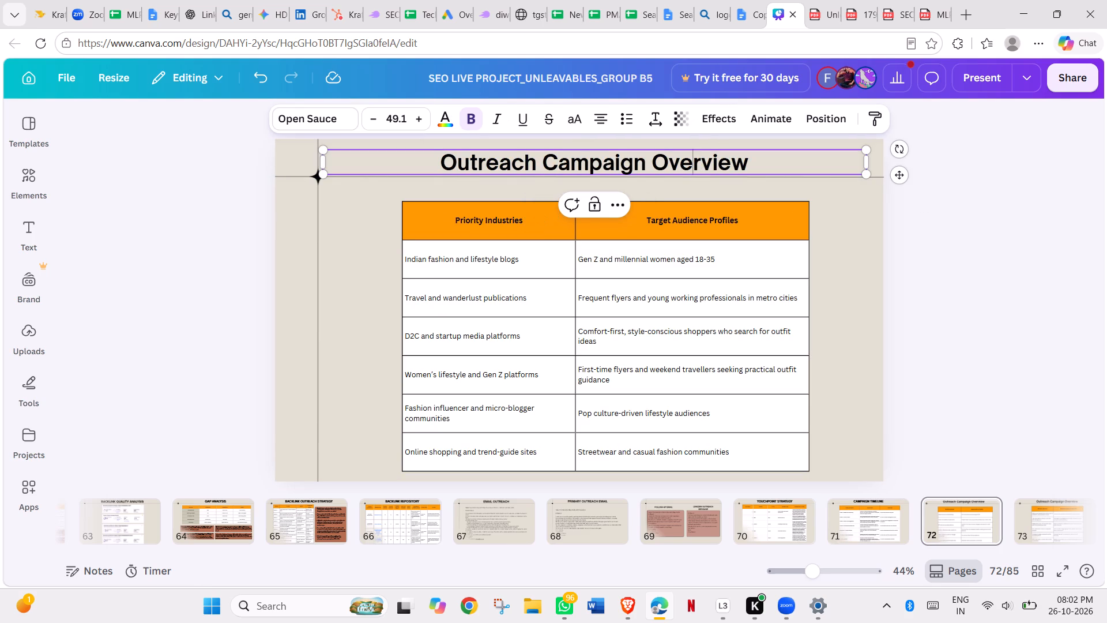
double_click(400, 117)
text(50)
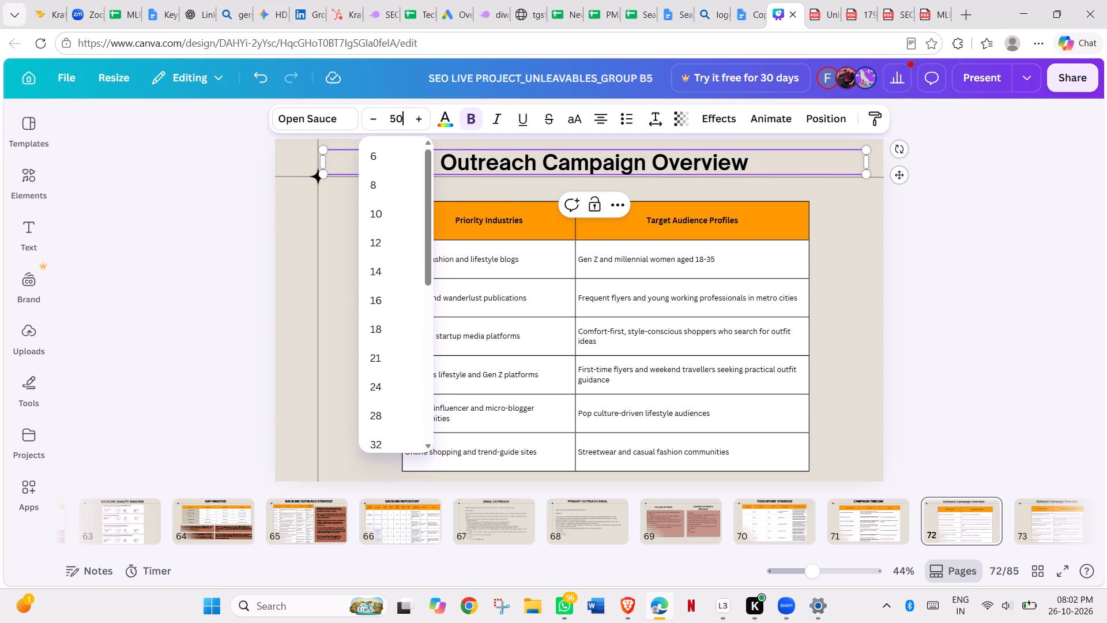
click(931, 252)
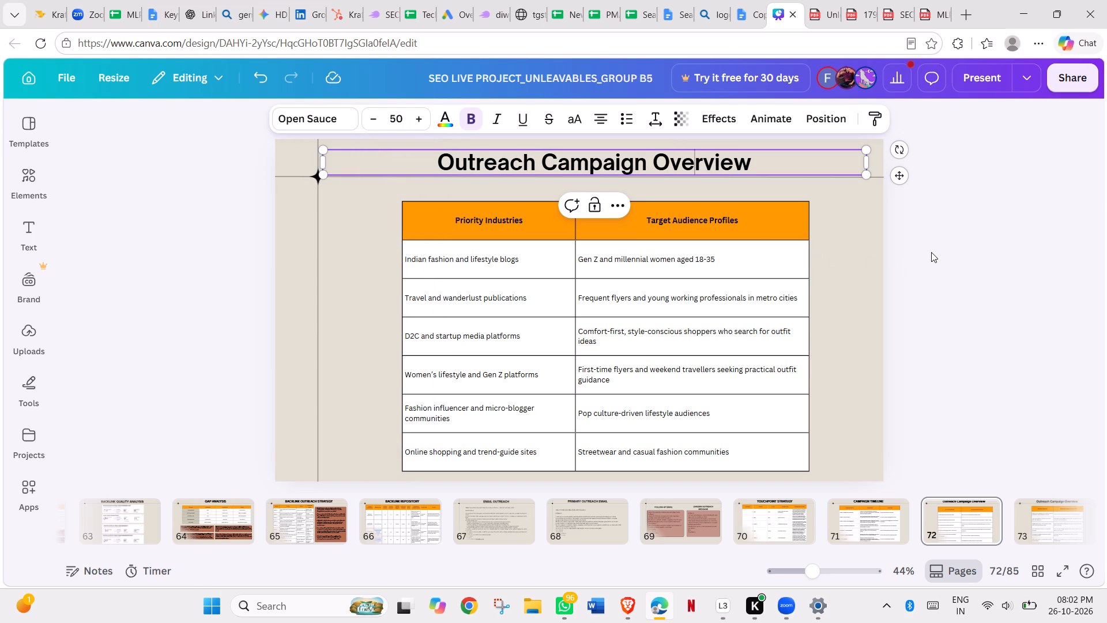
click(931, 252)
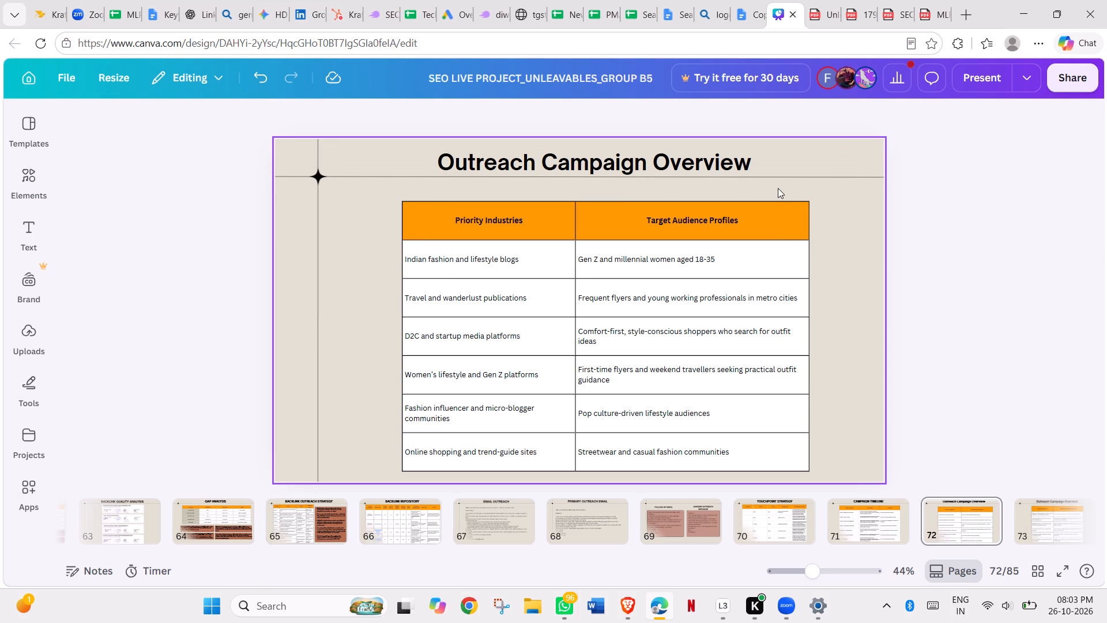
Reposition the Outreach Campaign Overview heading on page 72 slightly higher and centred over the table, just above the horizontal line.
drag(668, 156, 668, 151)
click(1087, 273)
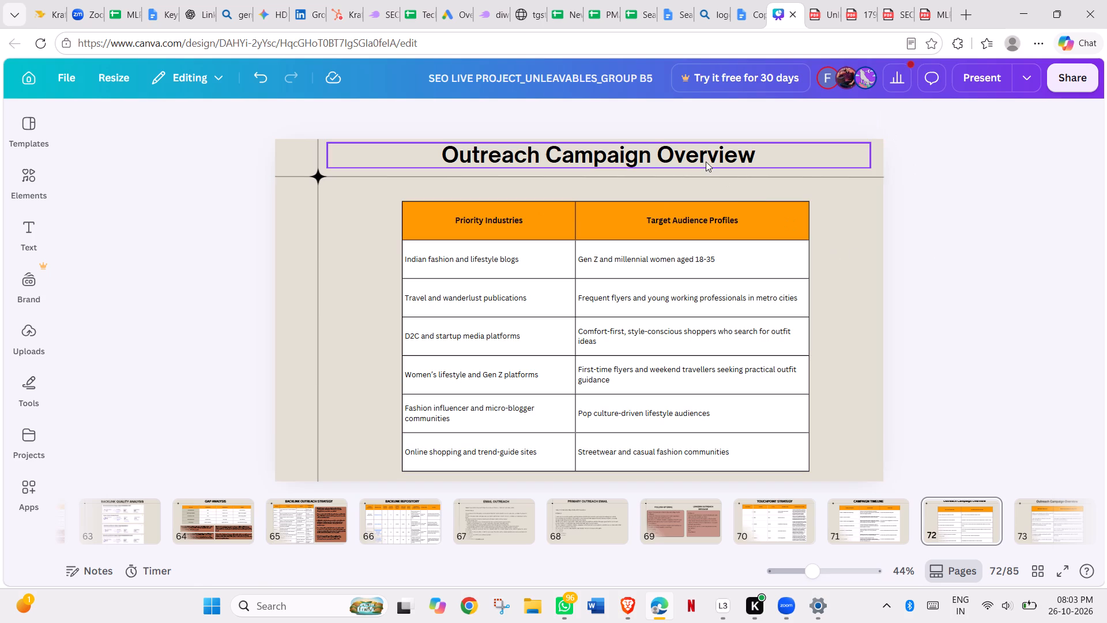
drag(705, 162, 705, 163)
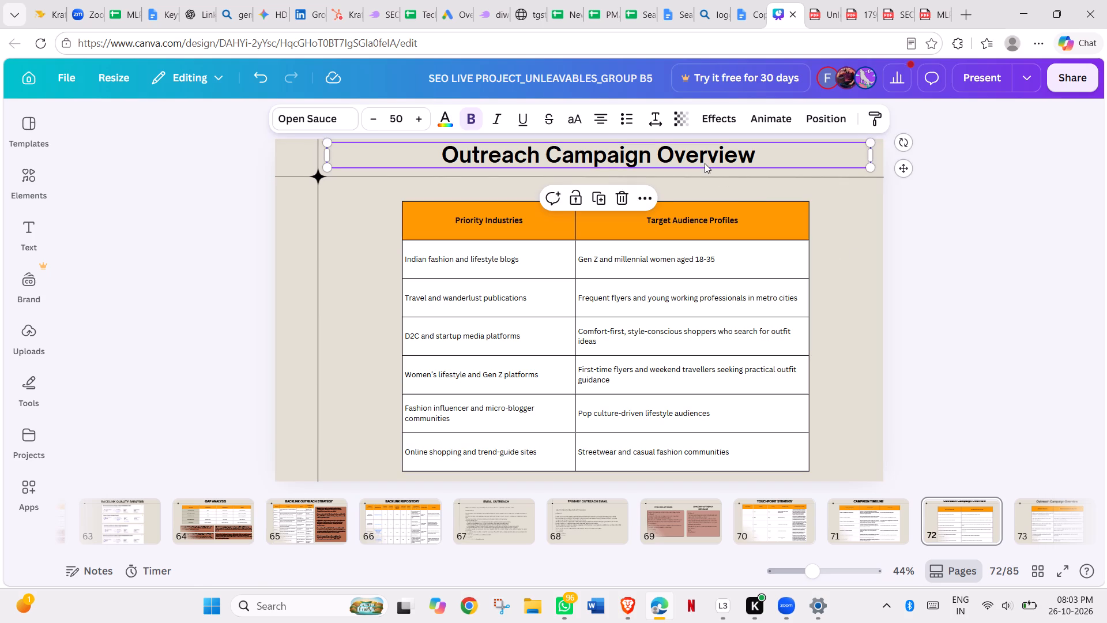
drag(705, 163, 705, 167)
click(1010, 252)
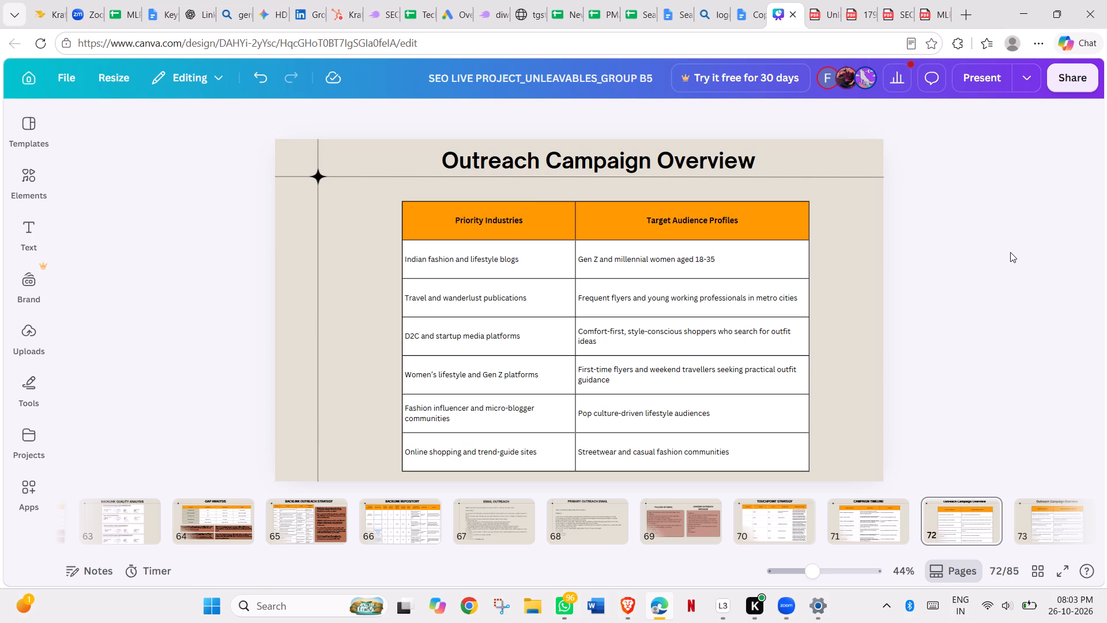
Set the font size of the Outreach Campaign Overview heading on page 73 to 50.
key(Right)
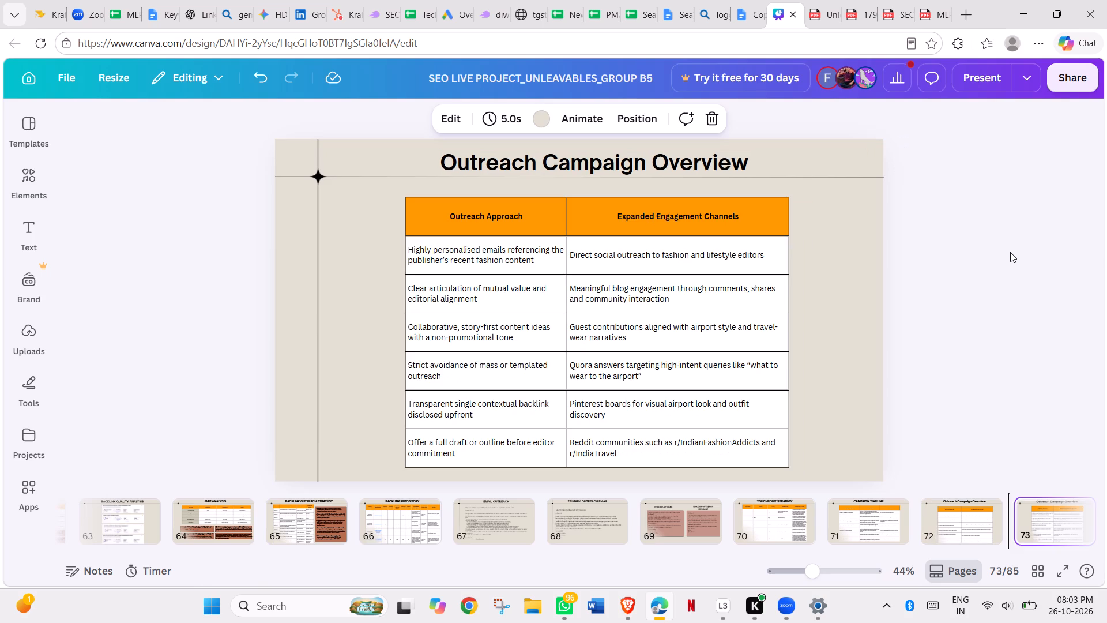
double_click(677, 168)
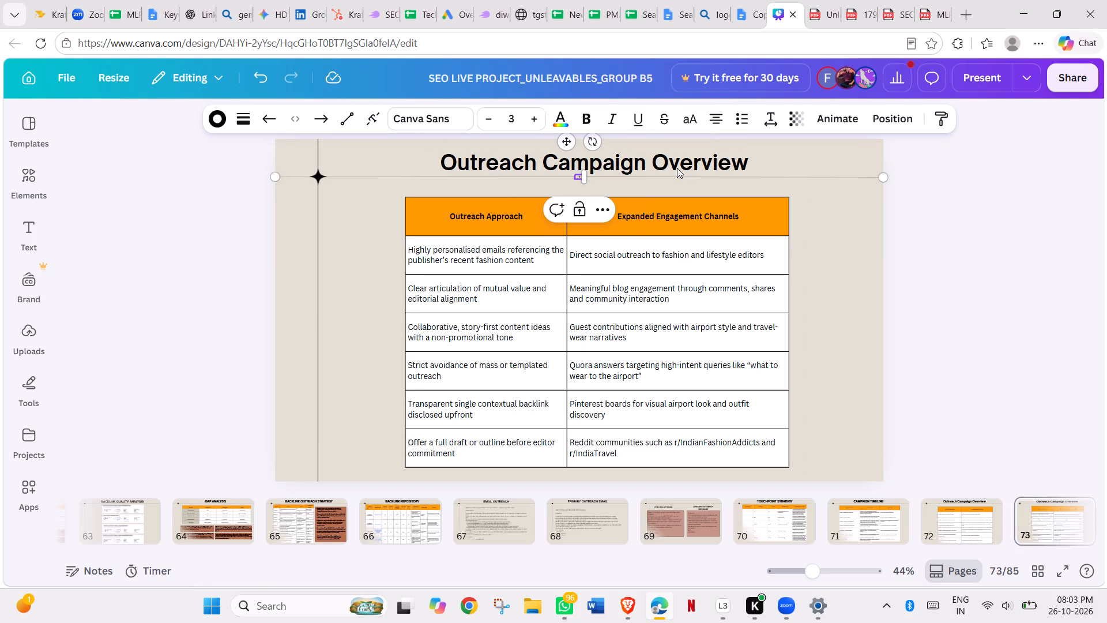
double_click(675, 149)
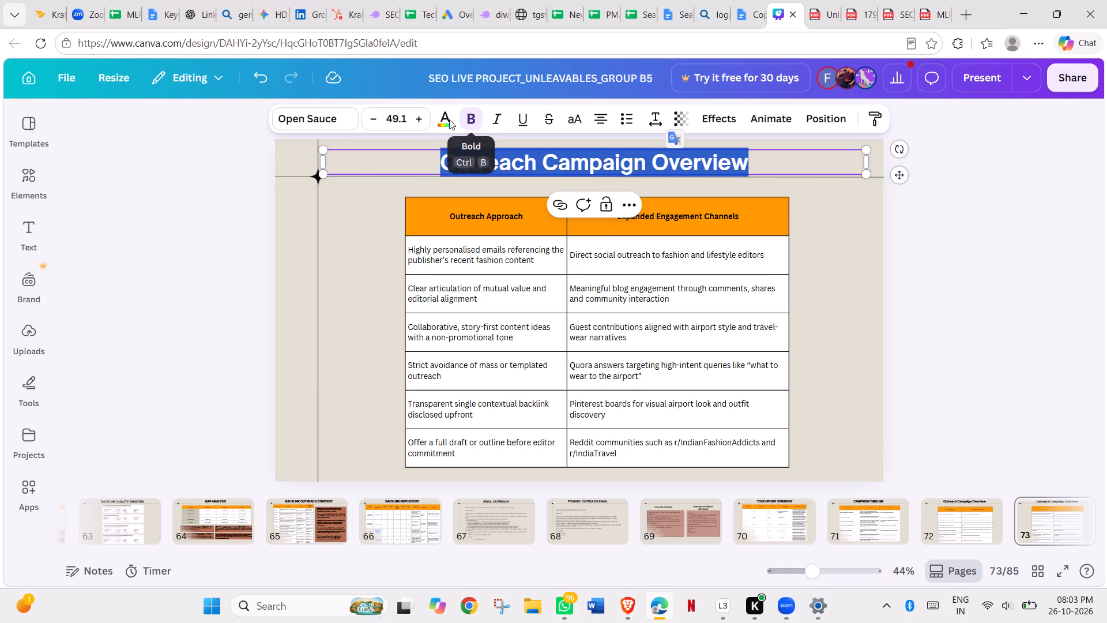
double_click(403, 119)
text(50)
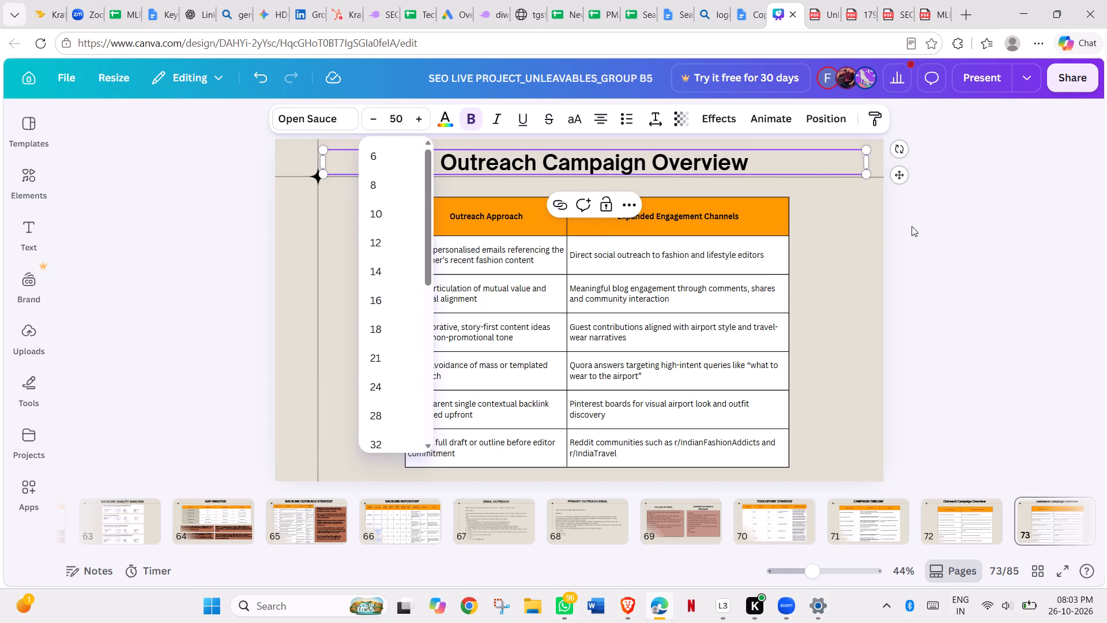
click(912, 226)
Set the font size of the Outreach Campaign Strategy heading on page 74 to 50.
key(Right)
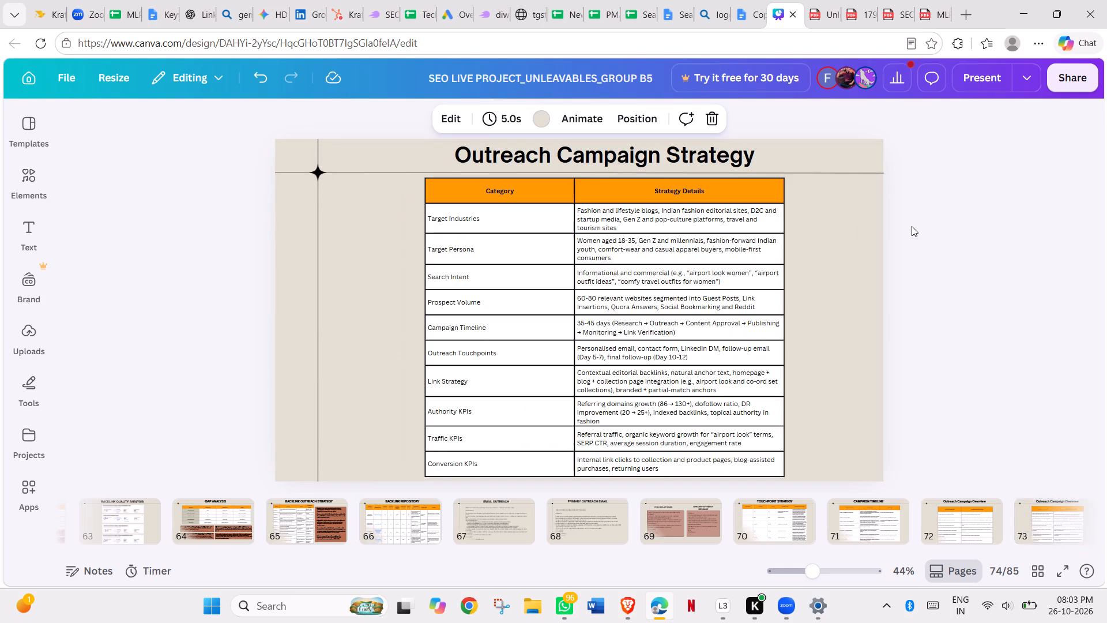
double_click(646, 159)
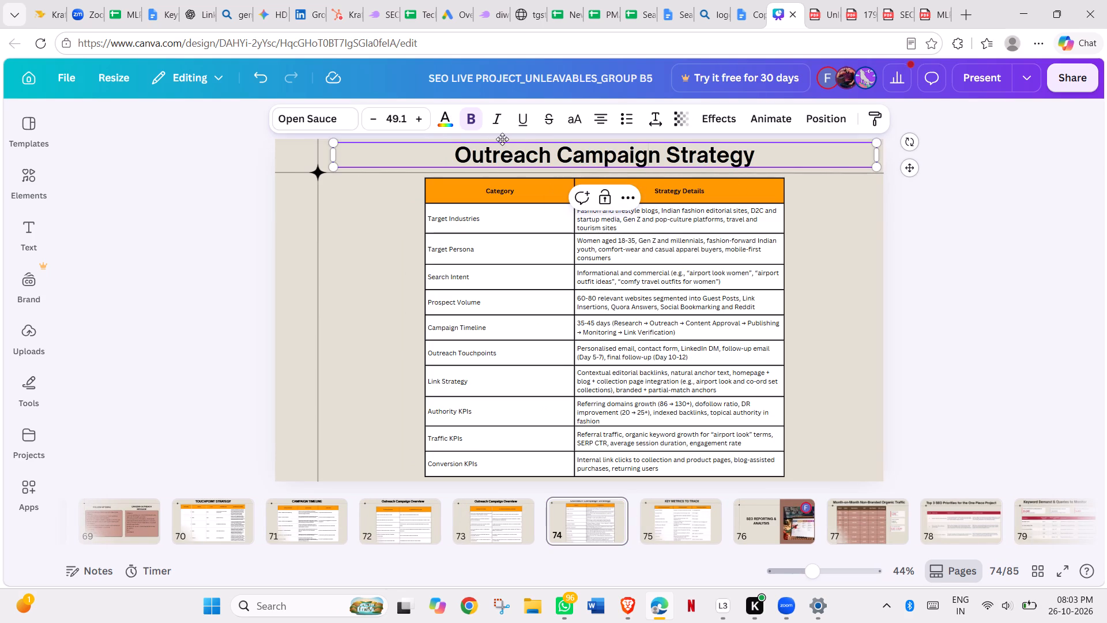
double_click(406, 121)
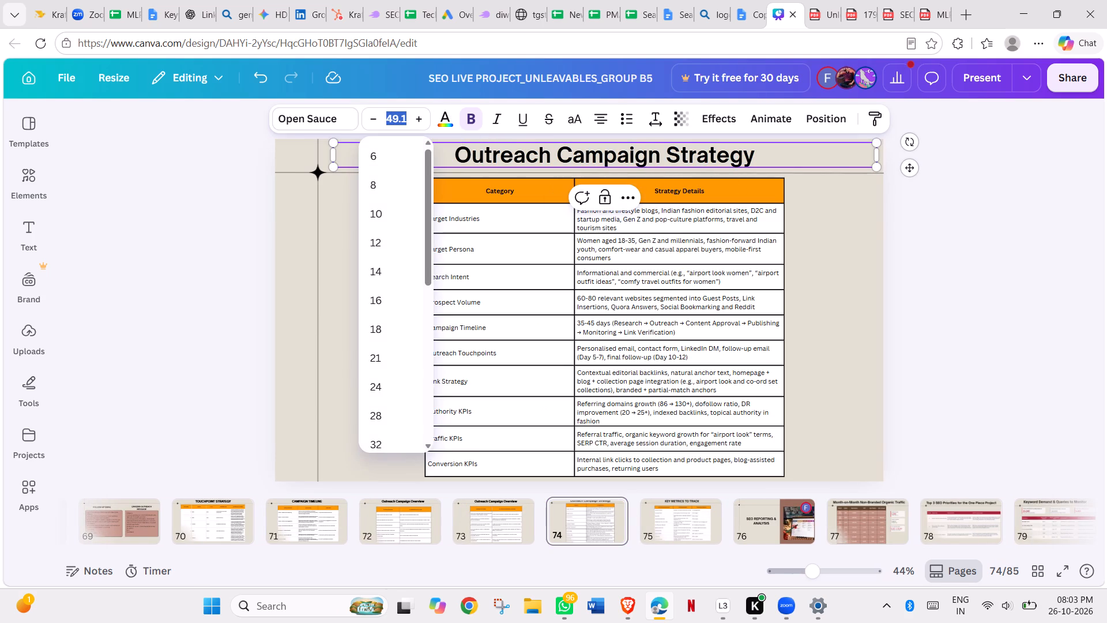
text(50)
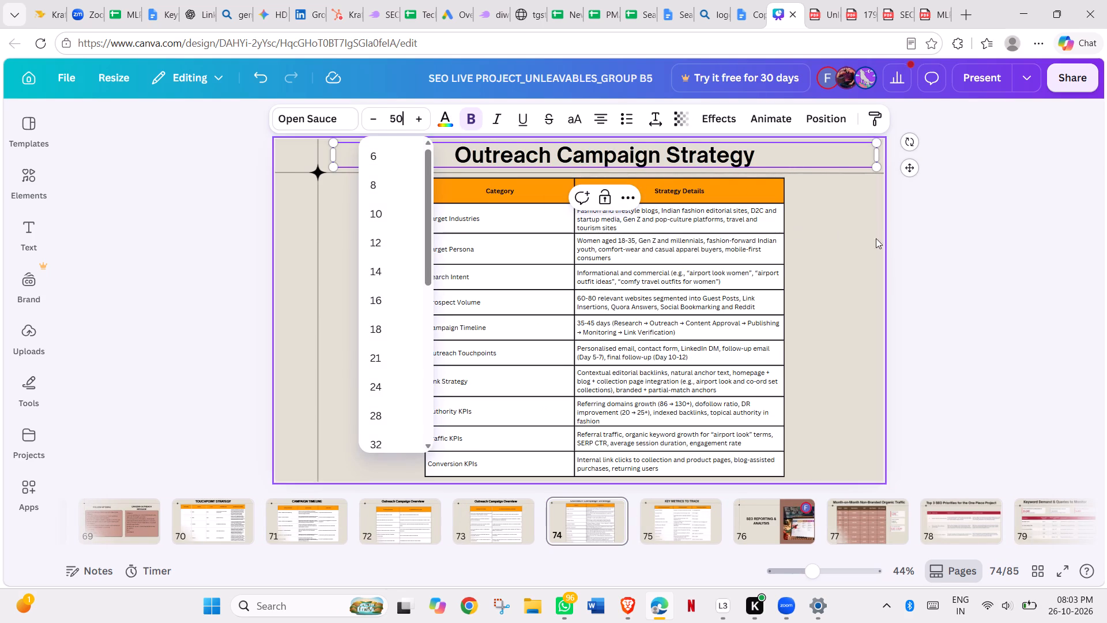
click(925, 228)
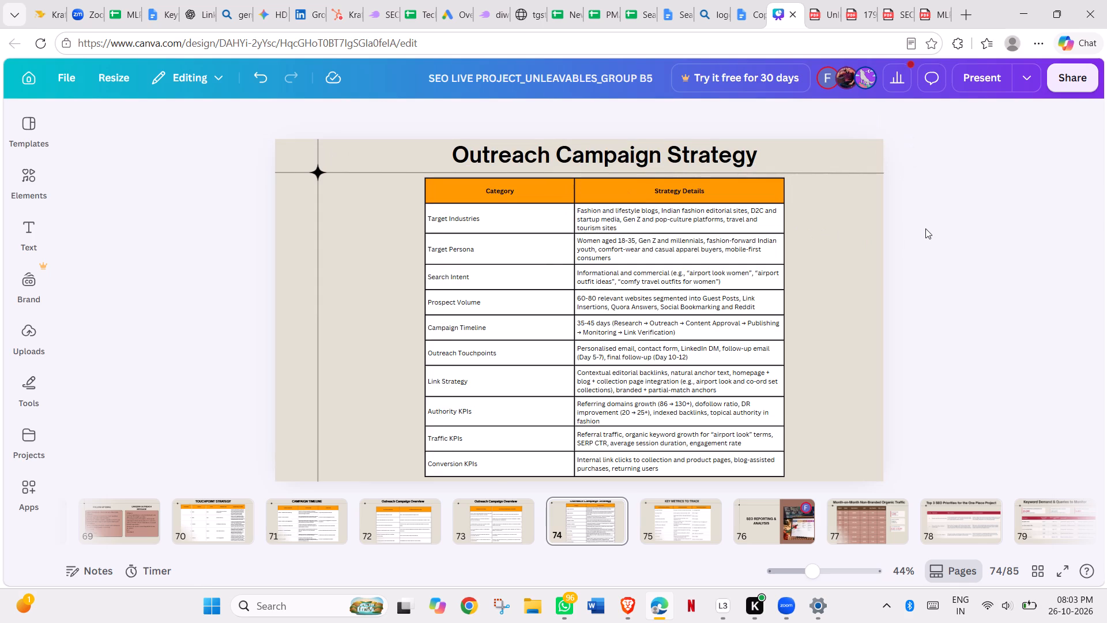
Set the font size of the KEY METRICS TO TRACK heading on page 75 to 50.
key(Right)
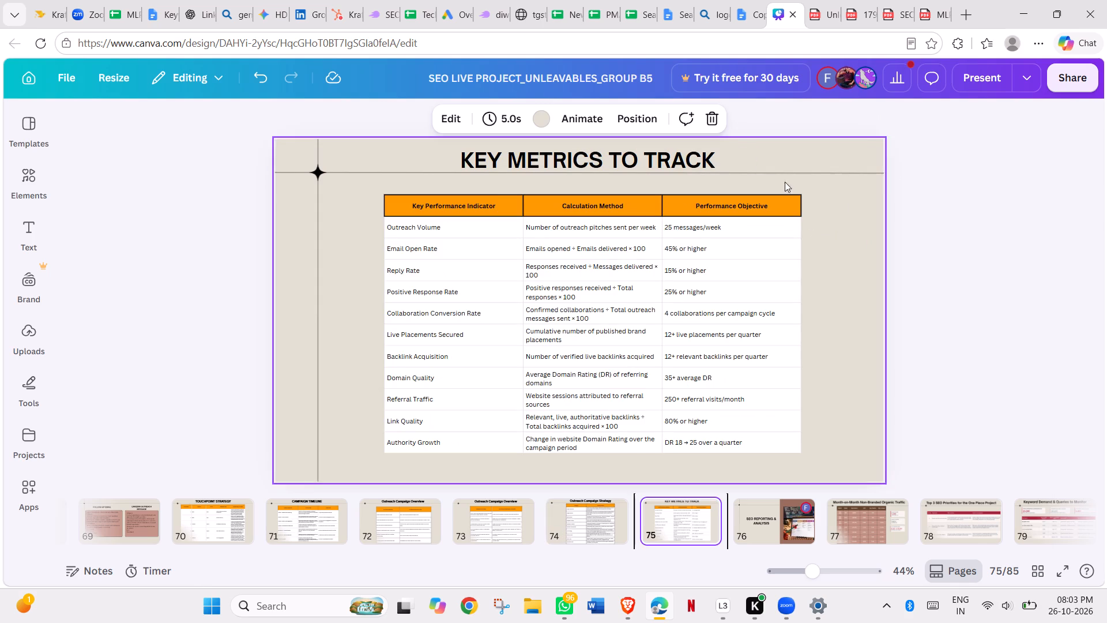
double_click(698, 162)
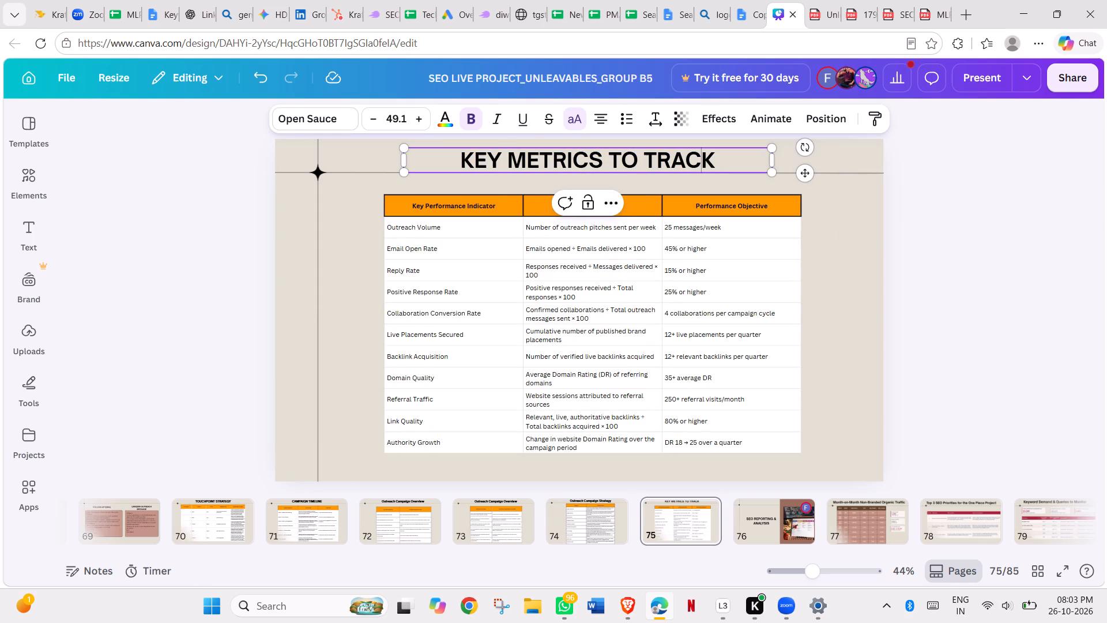
click(403, 121)
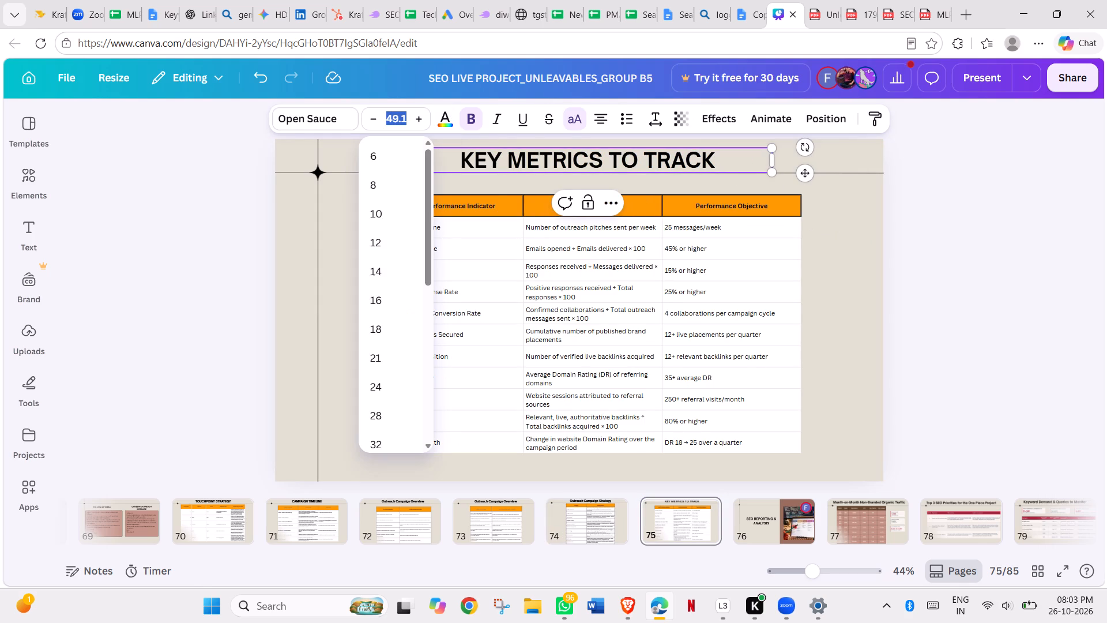
text(50)
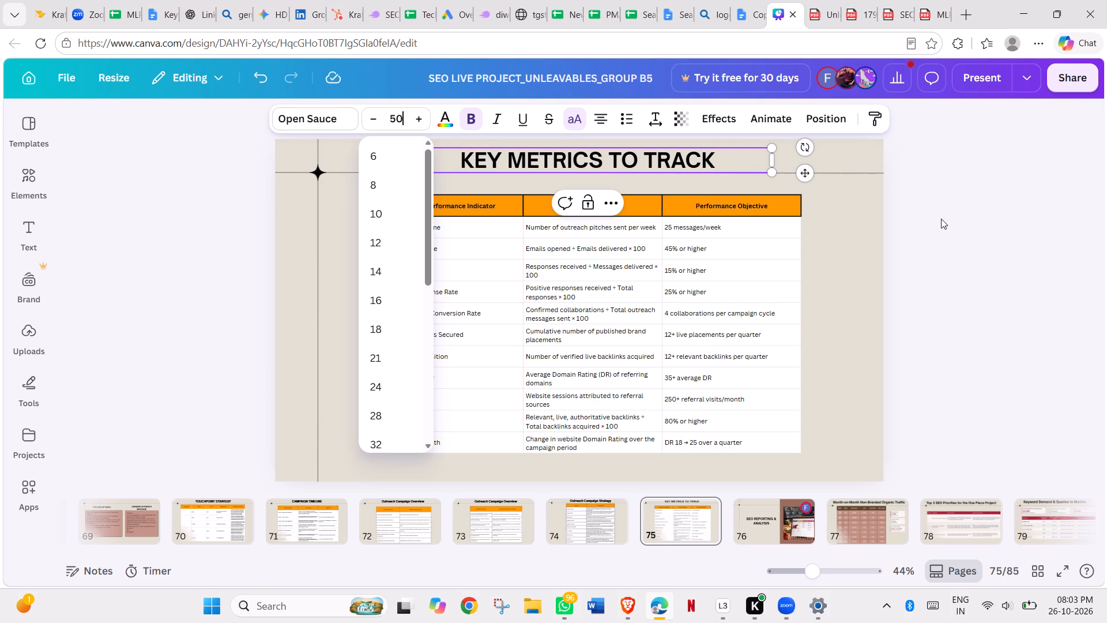
click(966, 219)
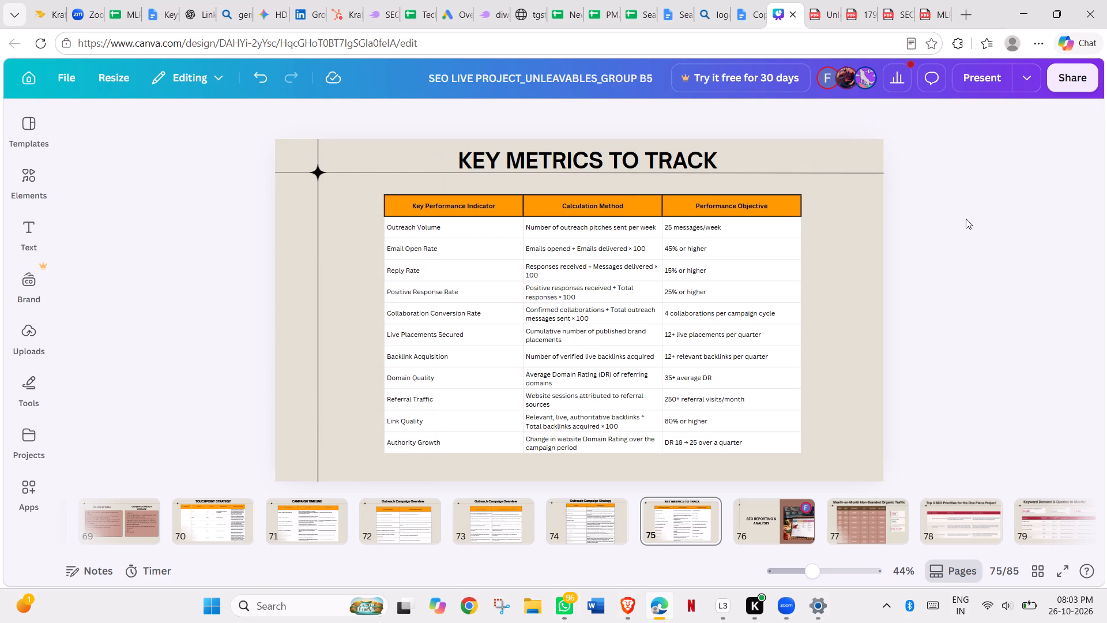
double_click(966, 219)
Skip the section cover on page 76 and set the Month-on-Month Non-Branded Organic Traffic heading on page 77 to font size 50.
key(Right)
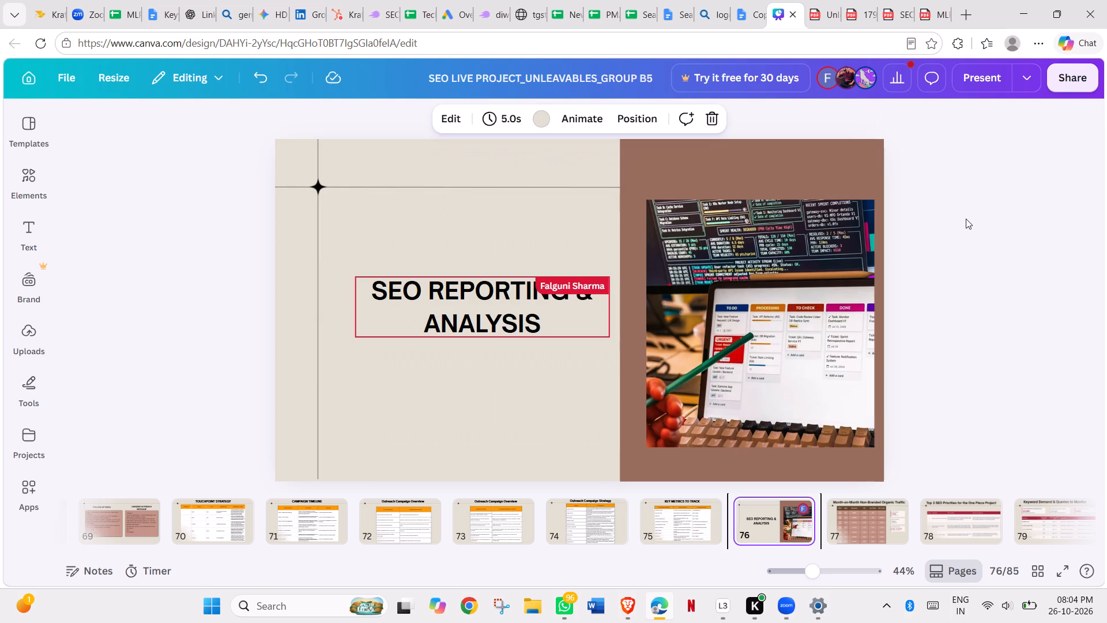
key(Right)
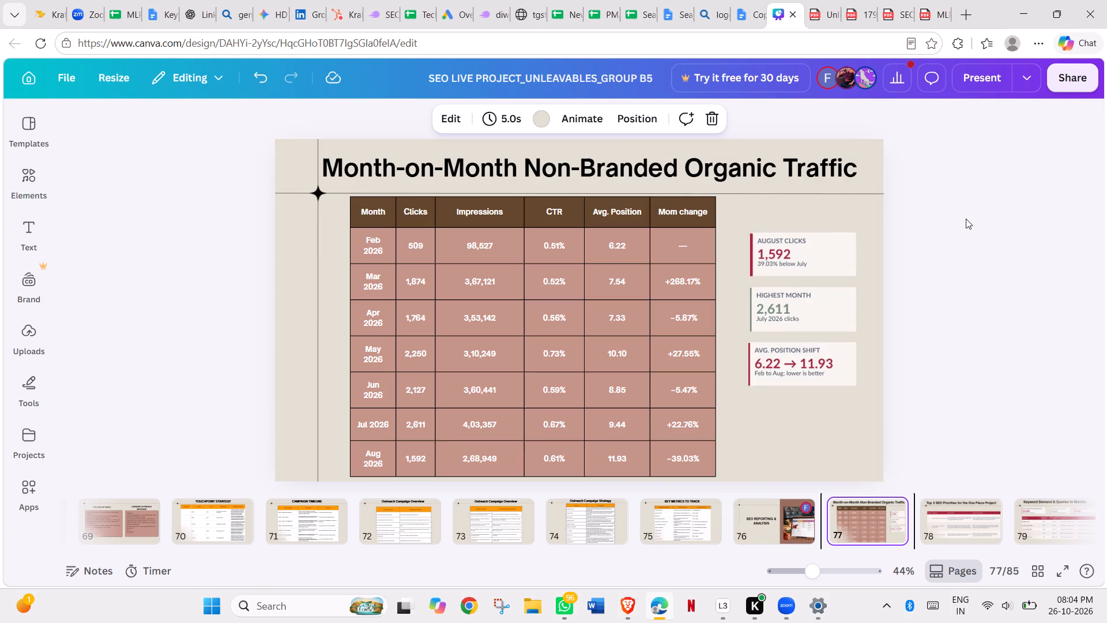
double_click(782, 168)
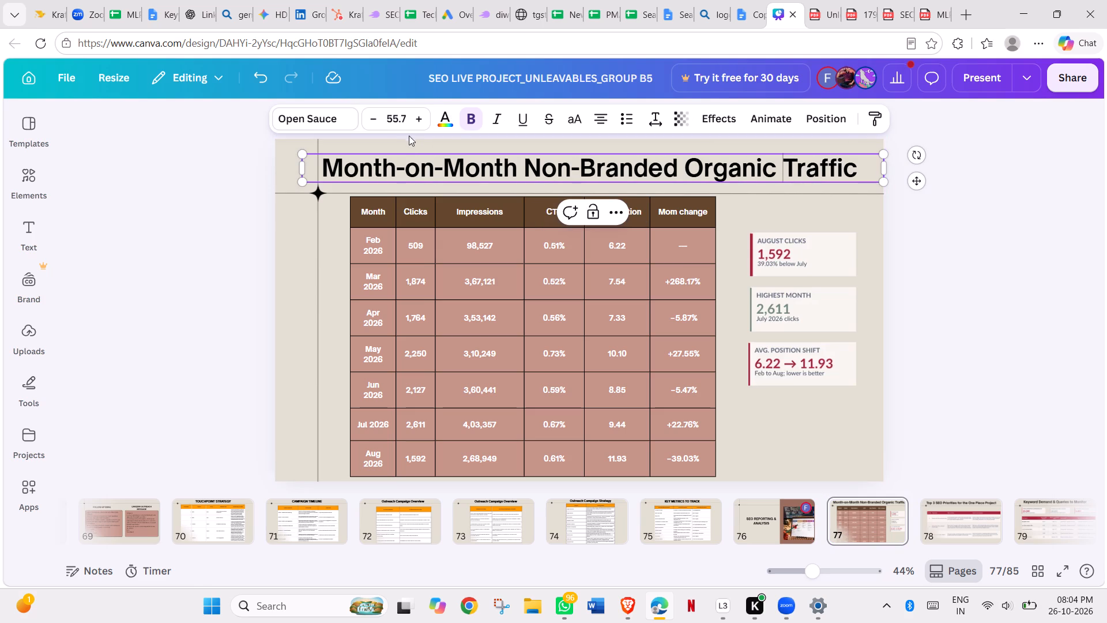
double_click(396, 121)
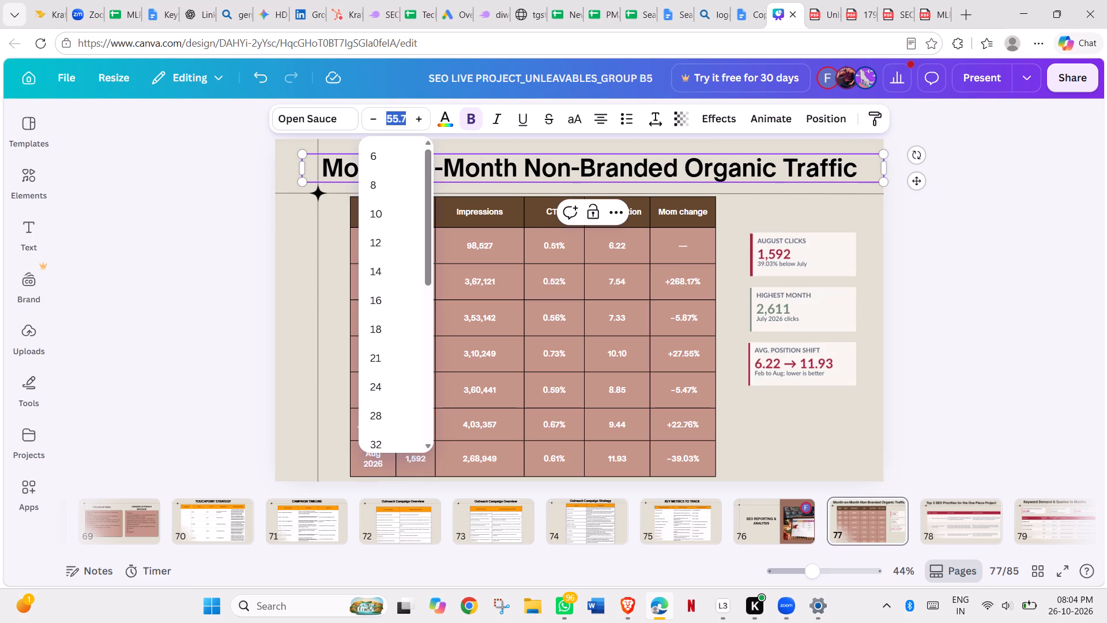
text(50)
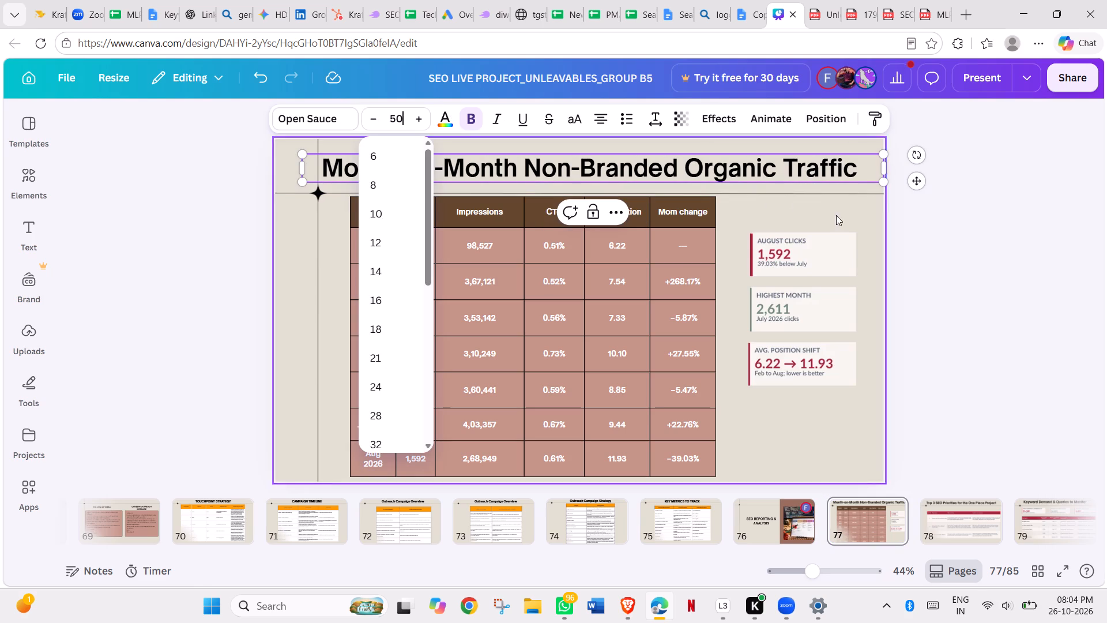
click(928, 223)
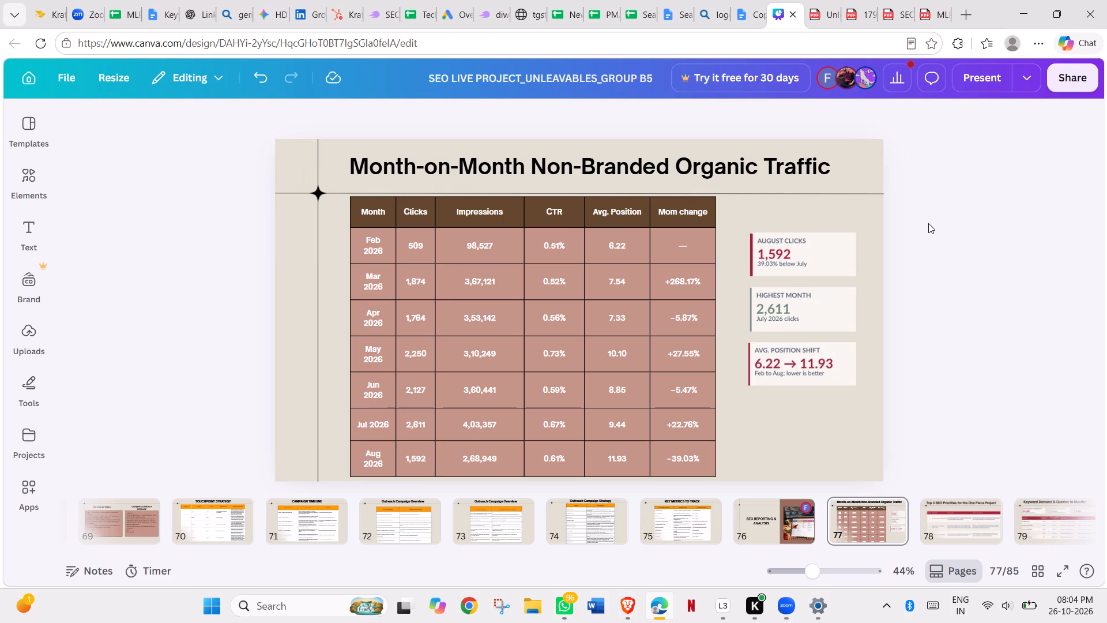
click(928, 223)
Set the font size of the Top 3 SEO Priorities for the One Piece Project heading on page 78 to 50.
key(Right)
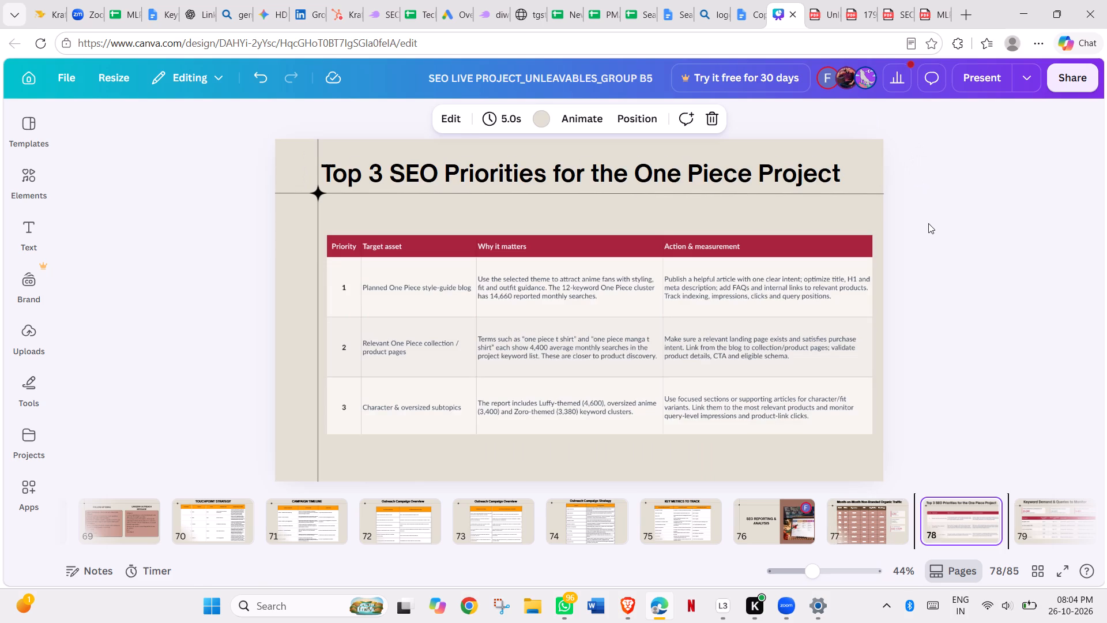
double_click(789, 177)
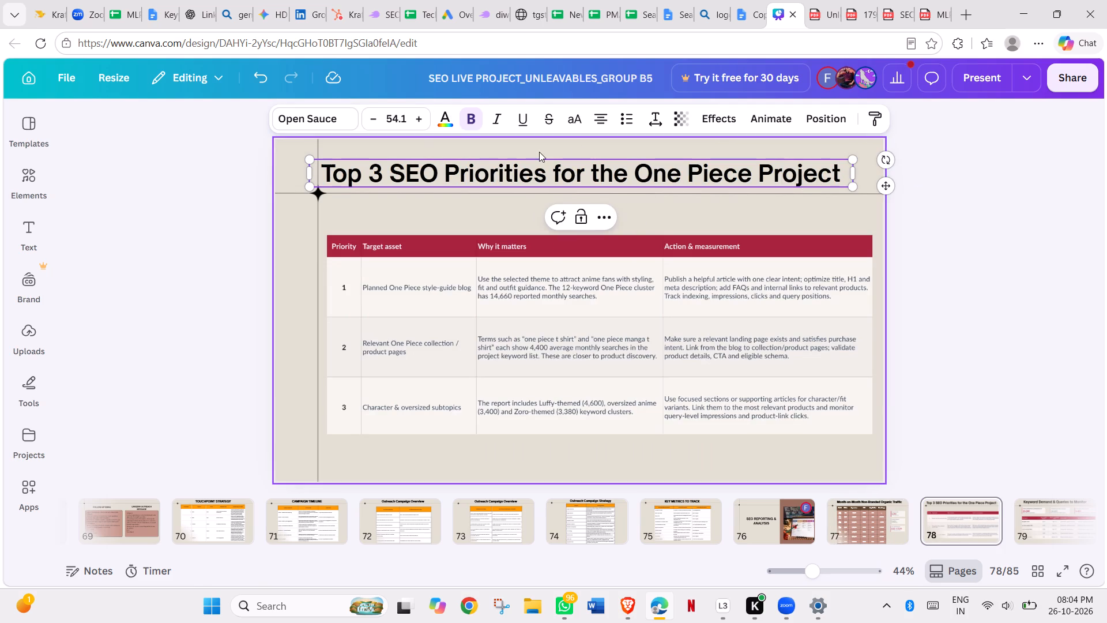
double_click(395, 125)
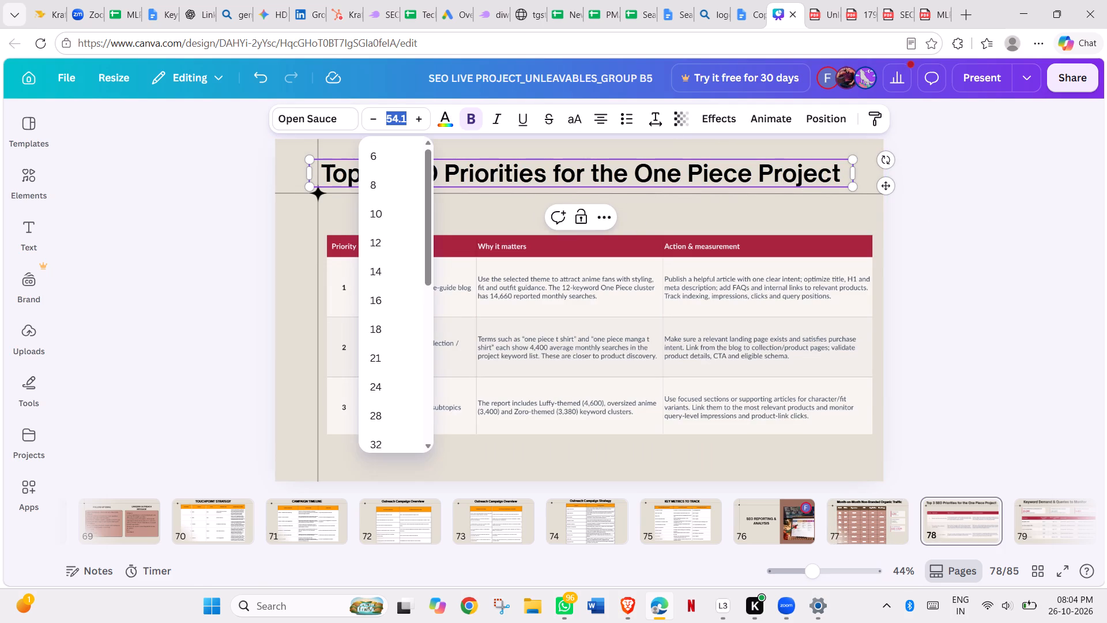
text(50)
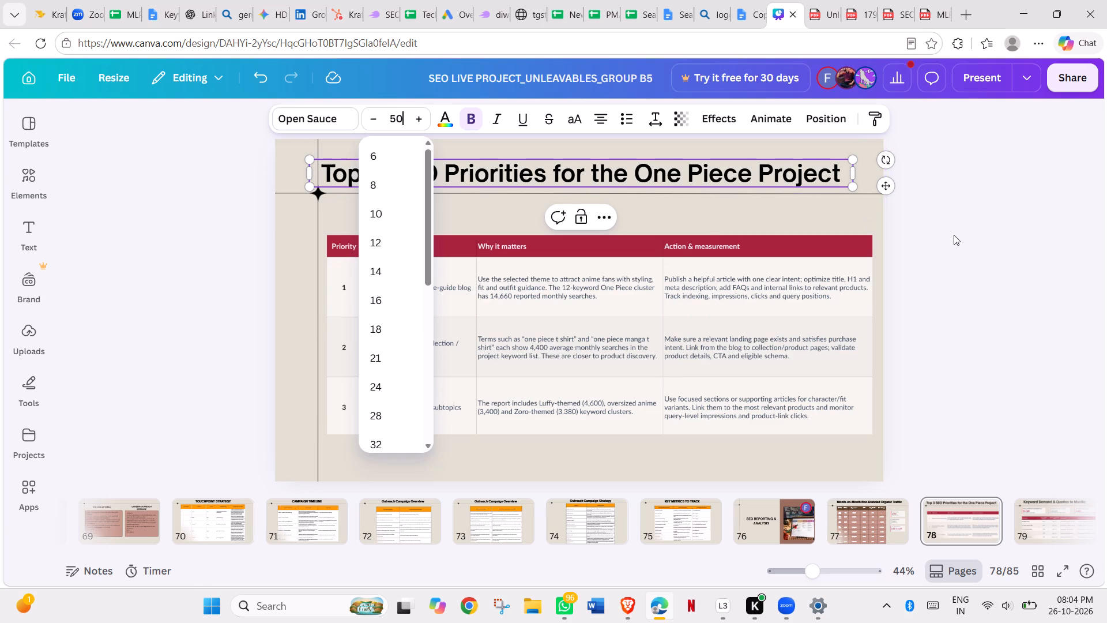
click(956, 236)
click(955, 236)
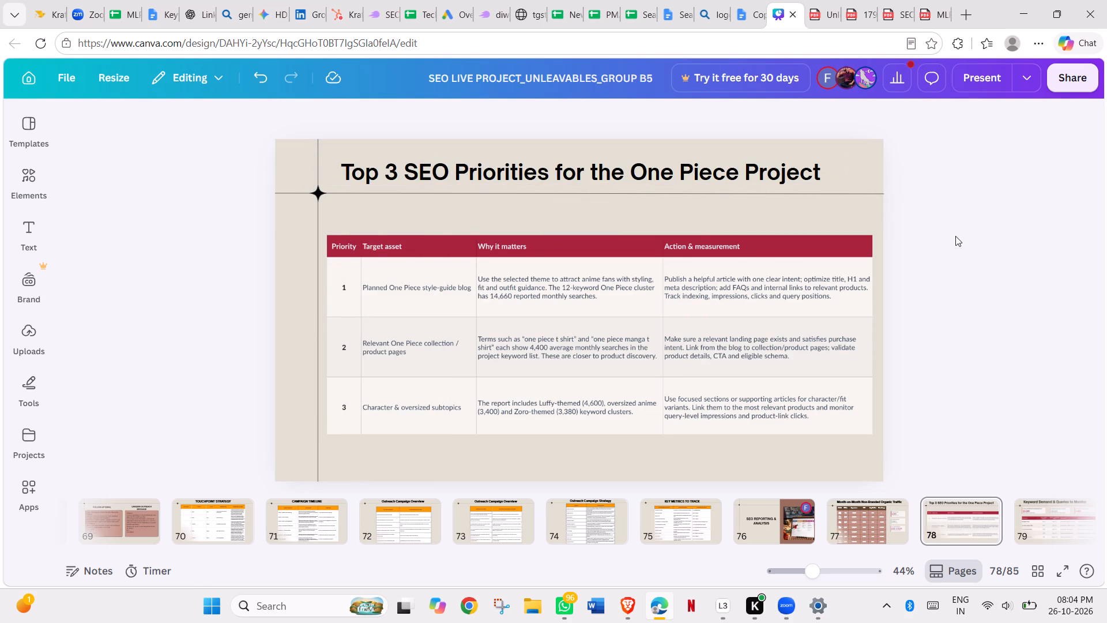
Set the font size of the Keyword Demand & Queries to Monitor heading on page 79 to 50.
key(Right)
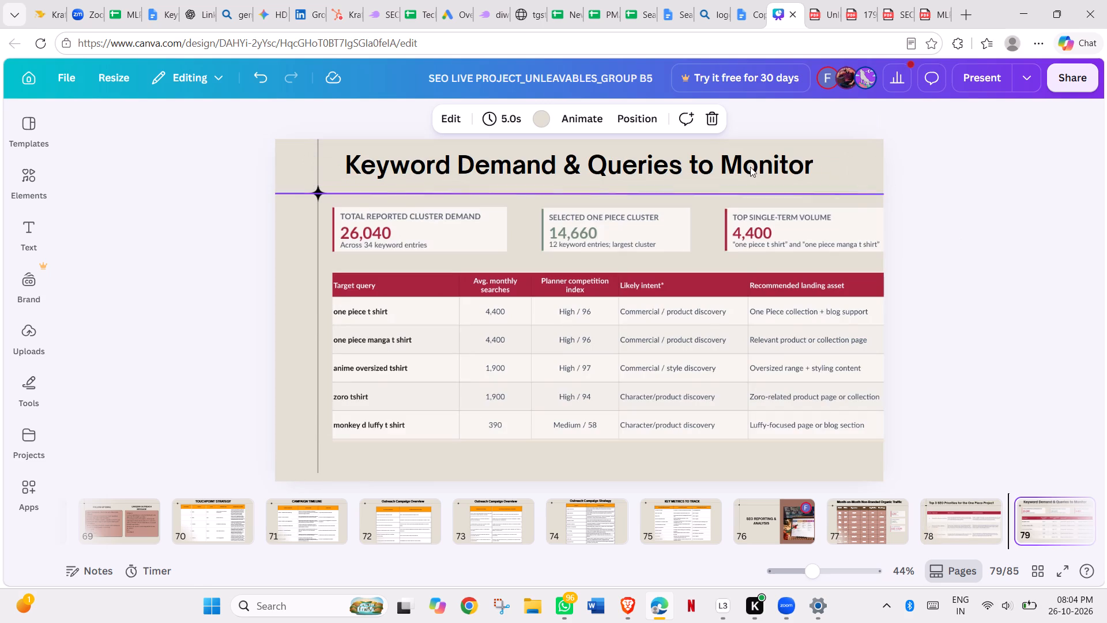
double_click(702, 158)
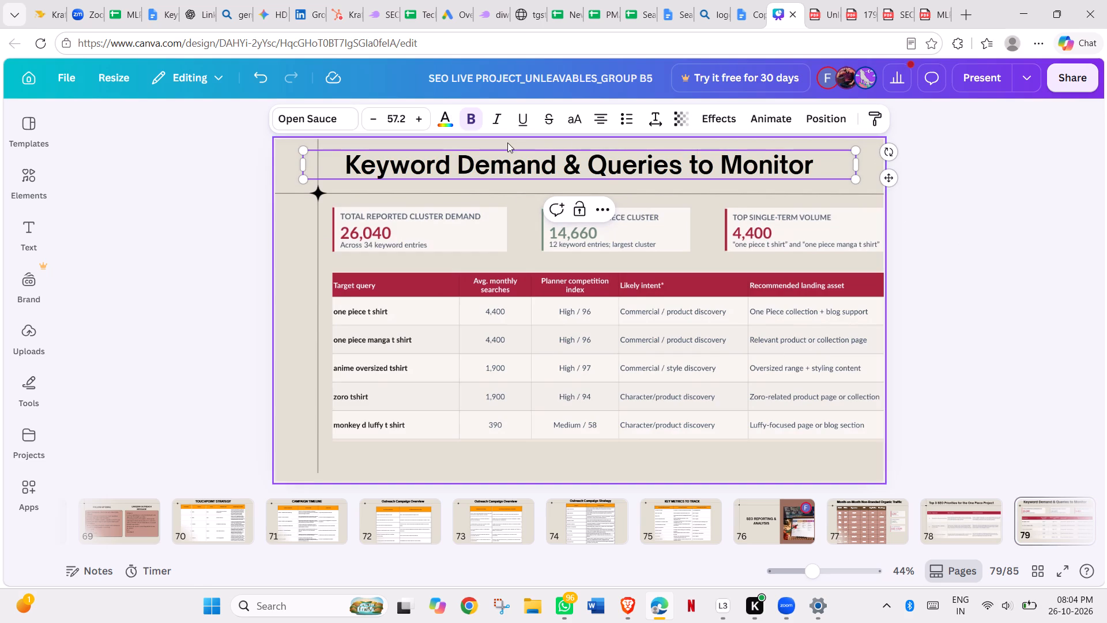
double_click(400, 121)
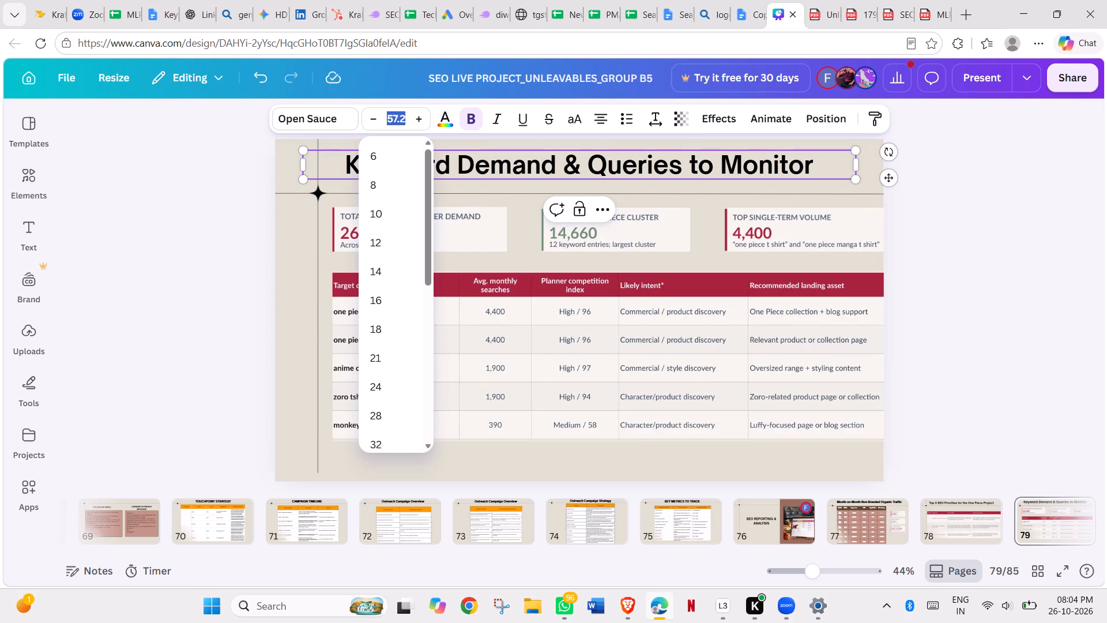
text(50)
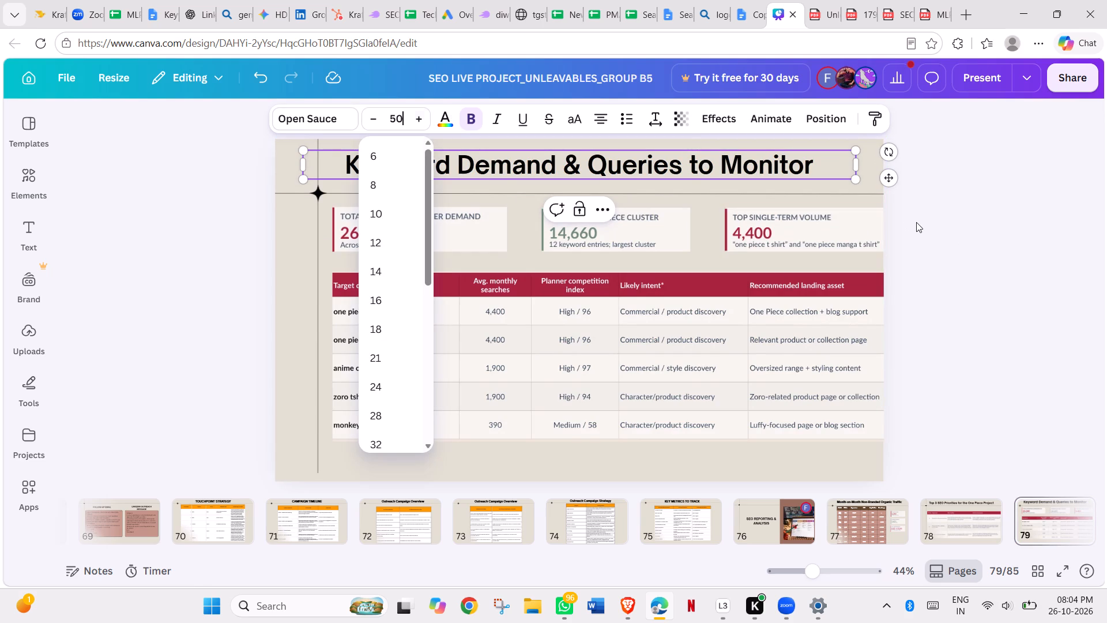
click(918, 222)
click(918, 222)
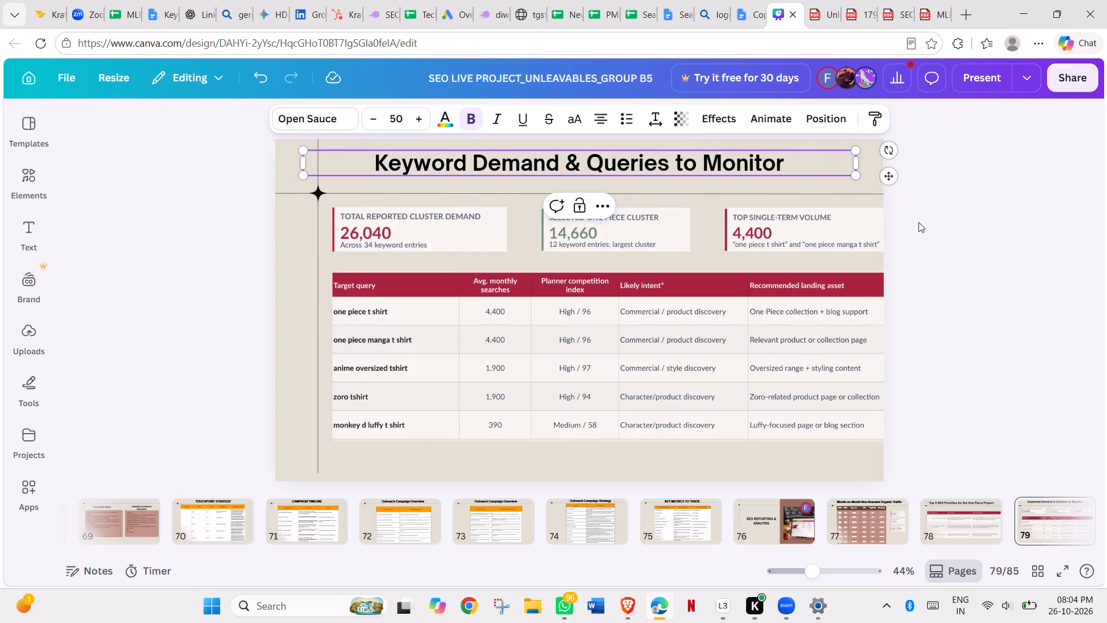
Set the font size of the Probable Reasons for Slow Organic Growth heading on page 80 to 50.
key(Right)
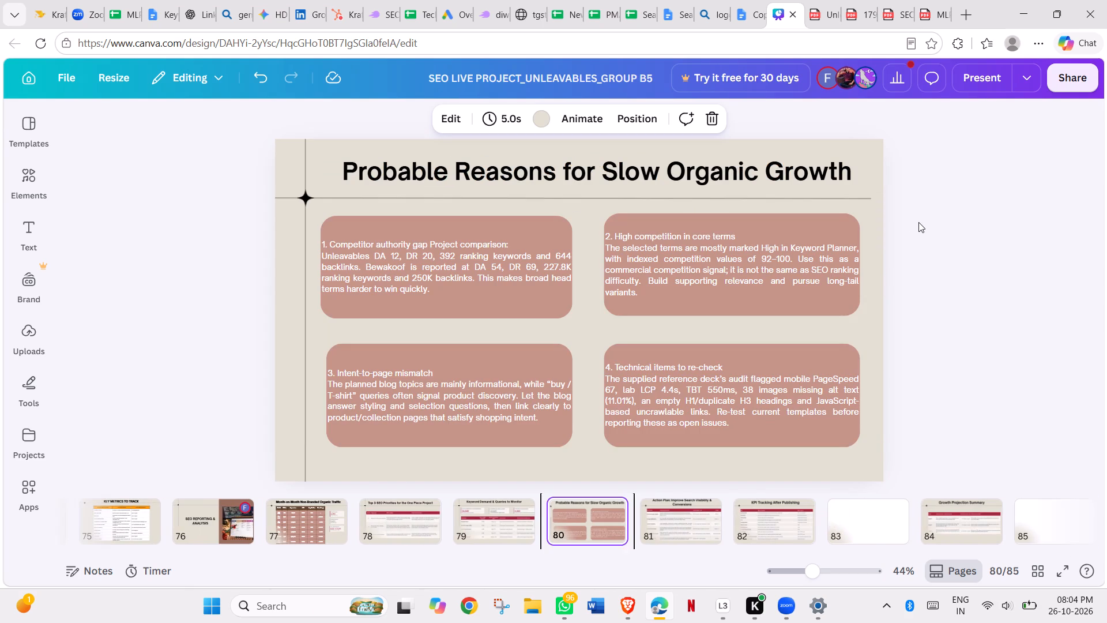
double_click(765, 175)
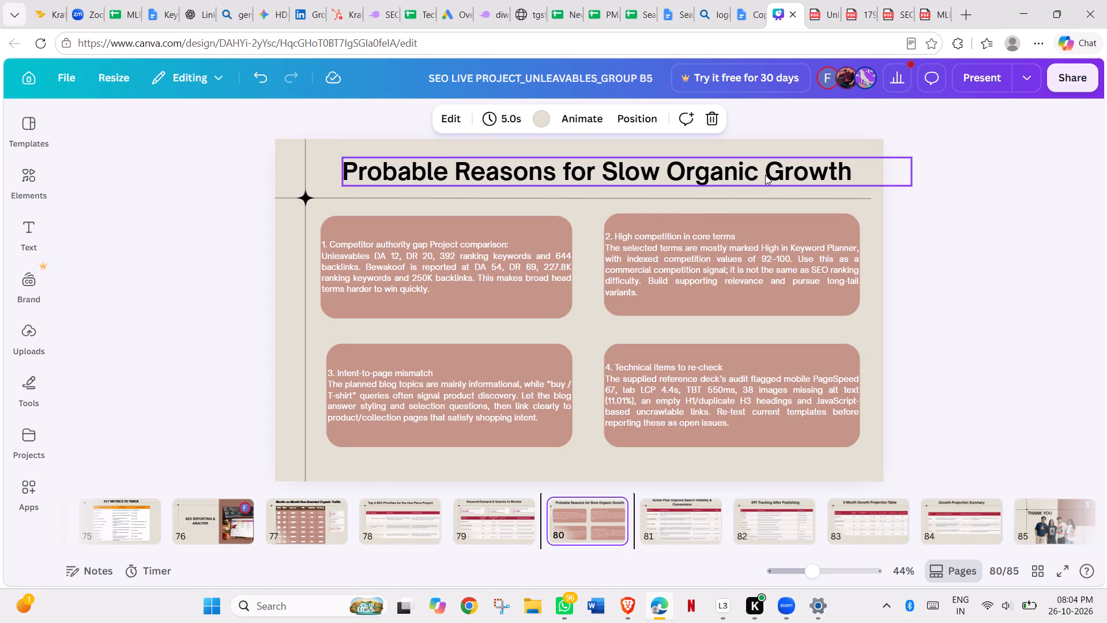
double_click(396, 115)
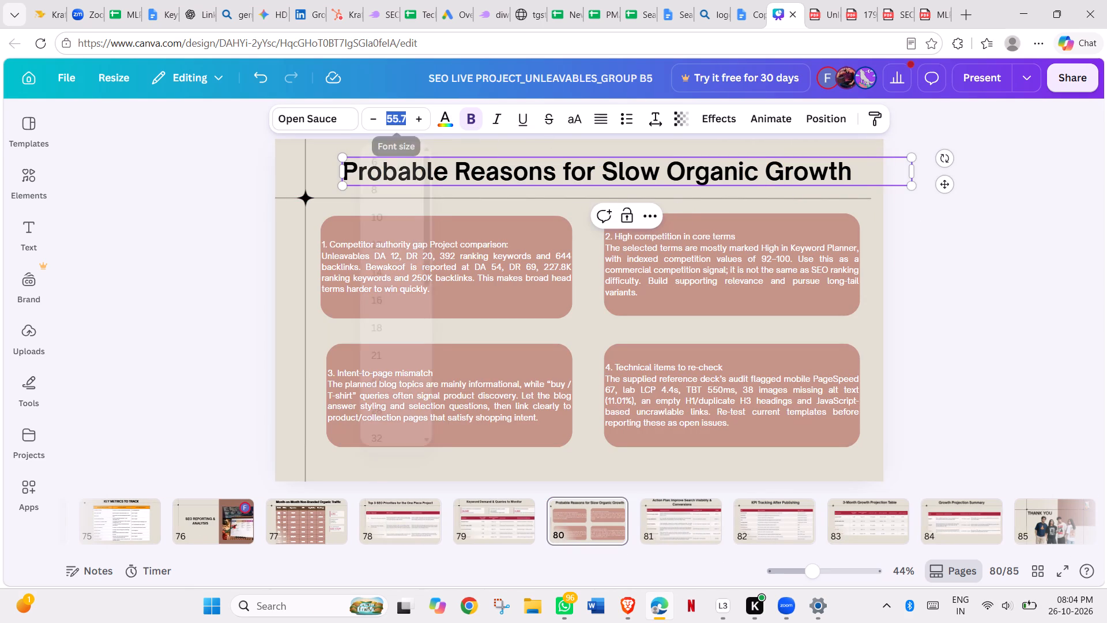
text(50)
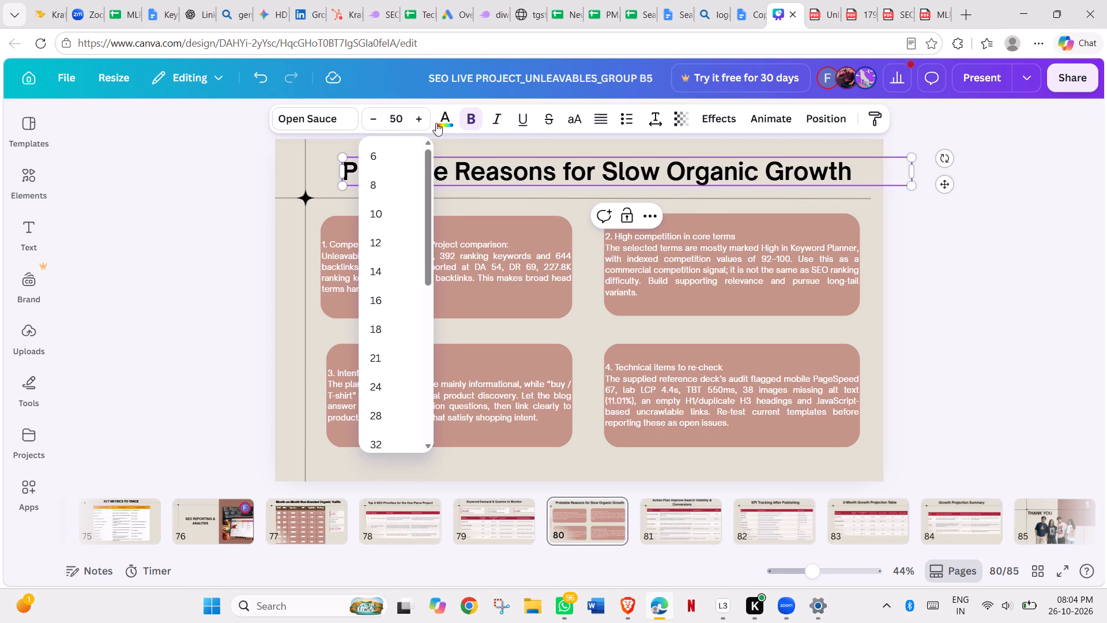
click(986, 278)
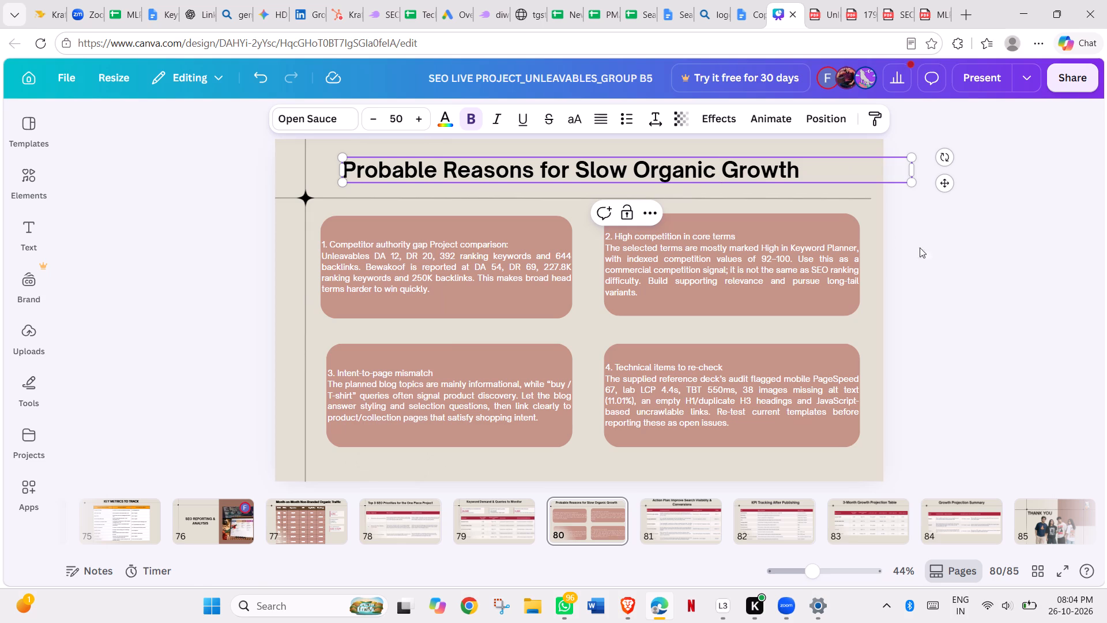
click(935, 242)
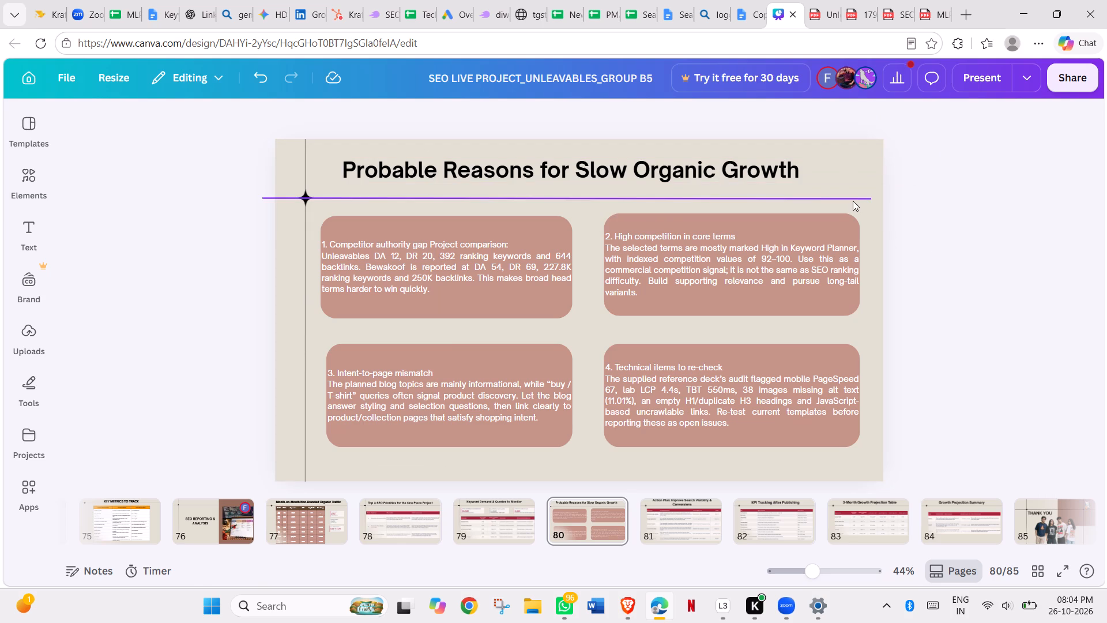
Shift the horizontal line under page 80's heading sideways so it spans the slide from edge to edge.
drag(842, 197, 848, 197)
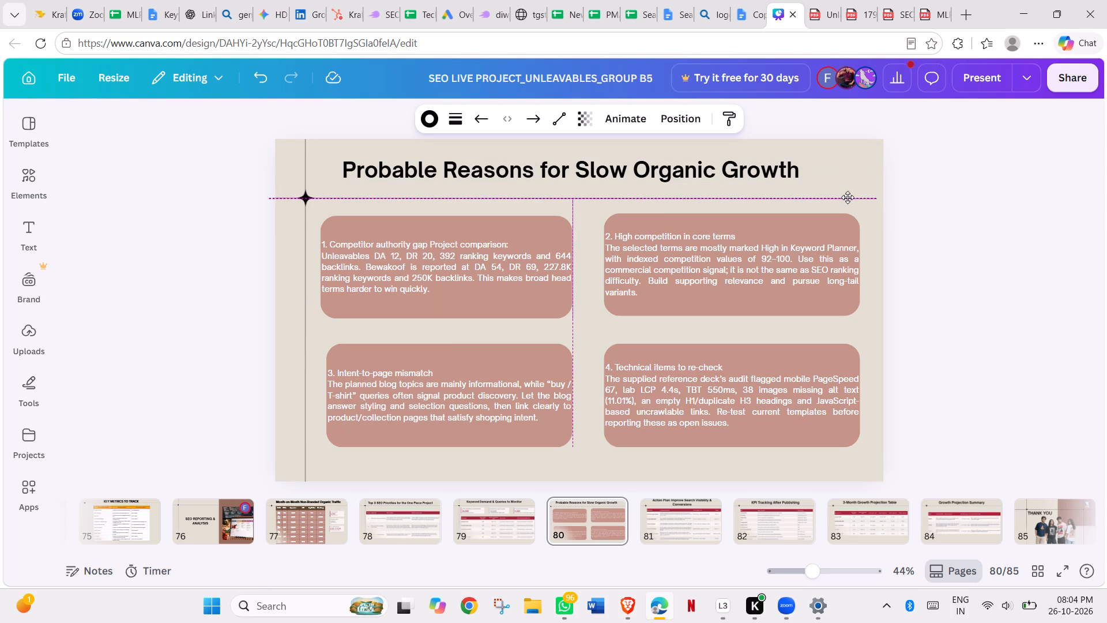
drag(848, 197, 865, 197)
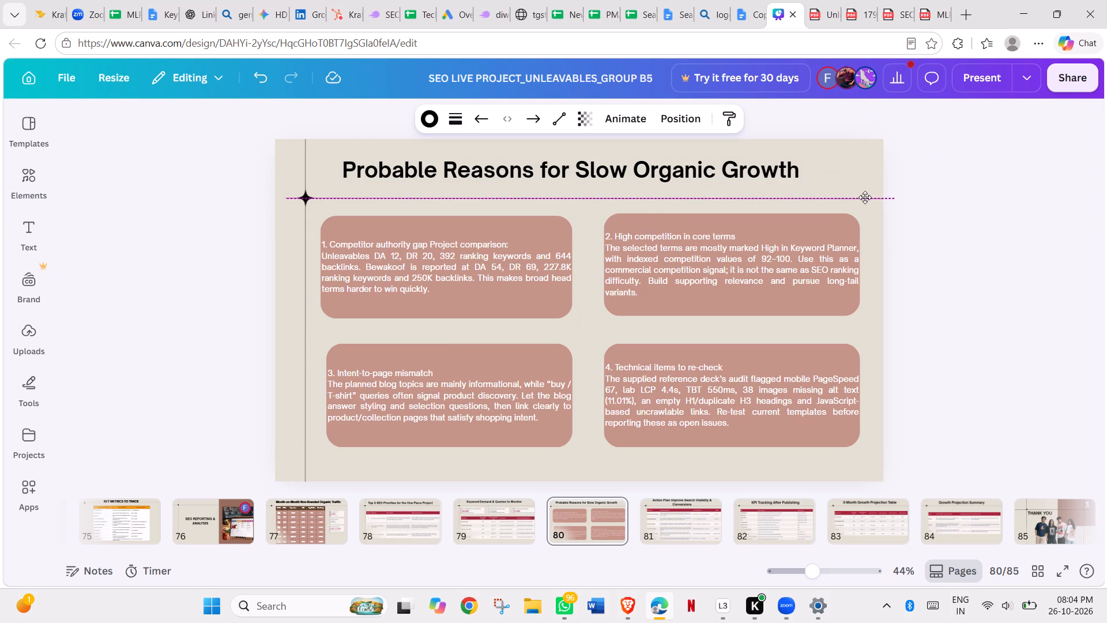
drag(865, 197, 855, 197)
click(976, 238)
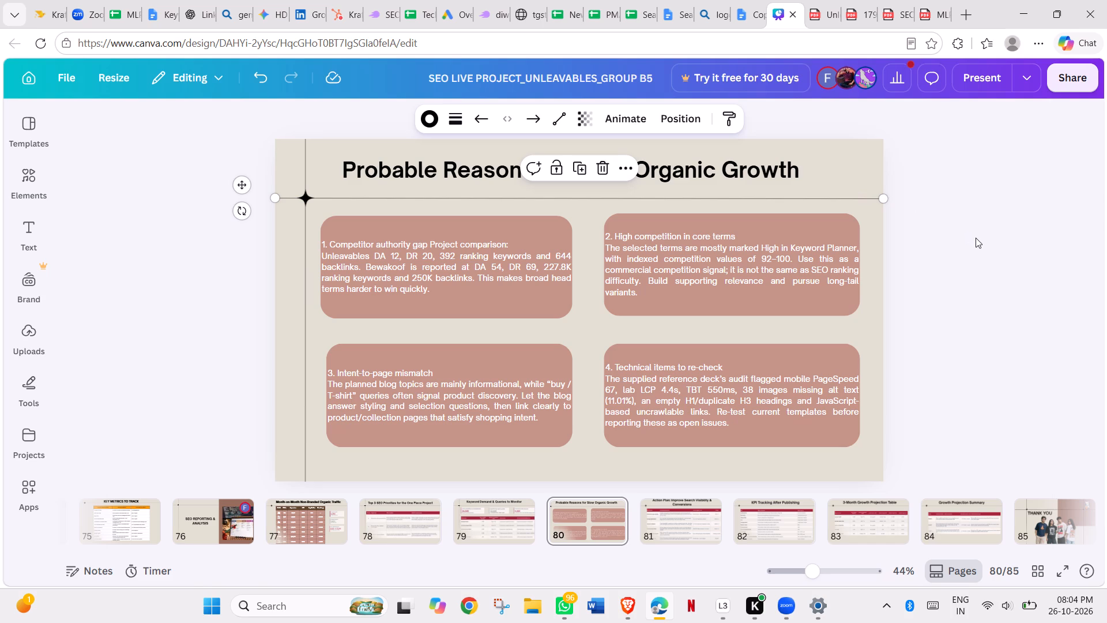
Set the font size of the Action Plan: Improve Search Visibility & Conversions heading on page 81 to 50.
key(Right)
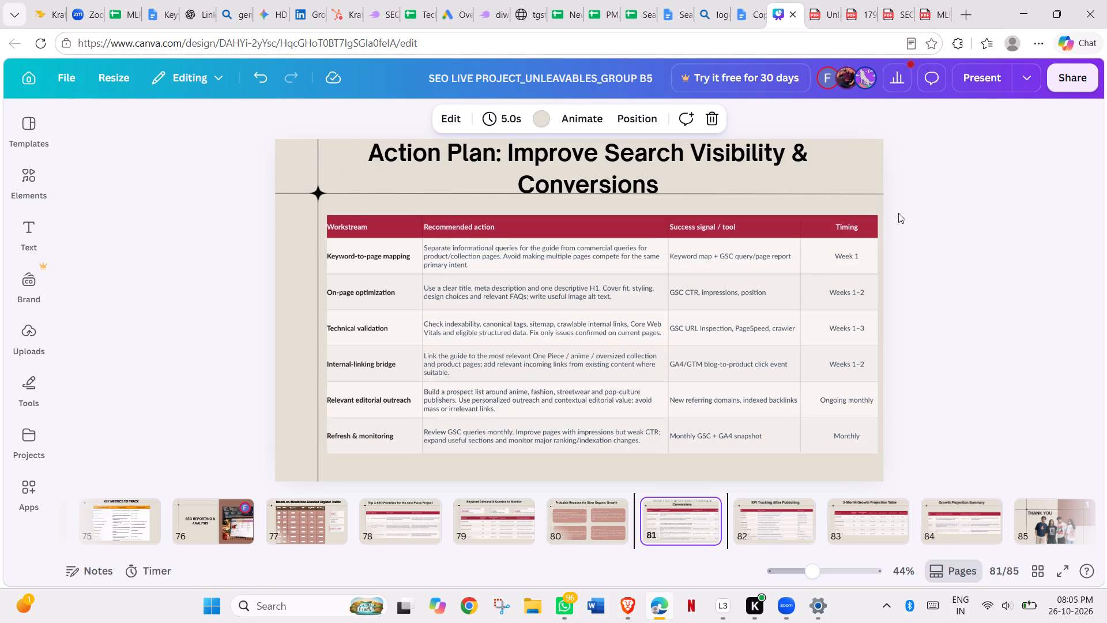
double_click(632, 167)
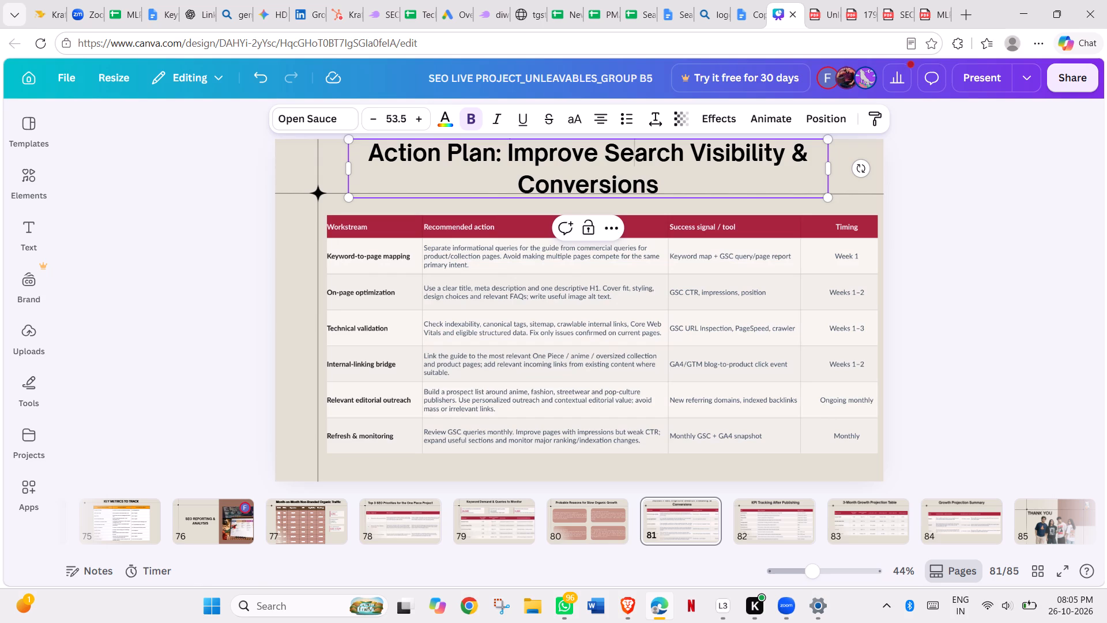
click(376, 118)
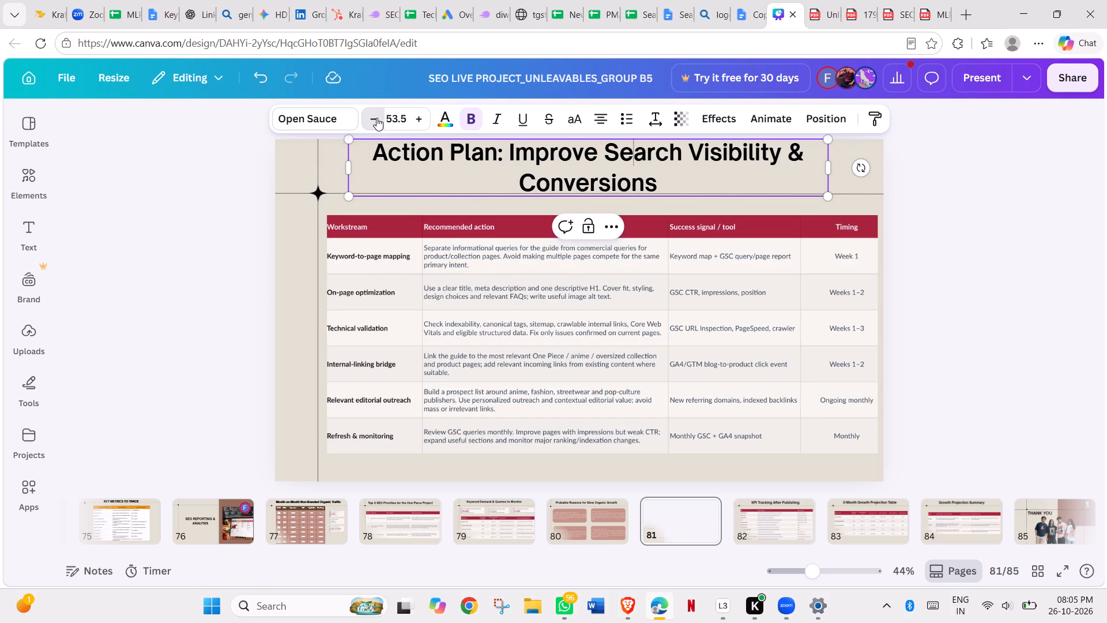
click(376, 118)
click(376, 118)
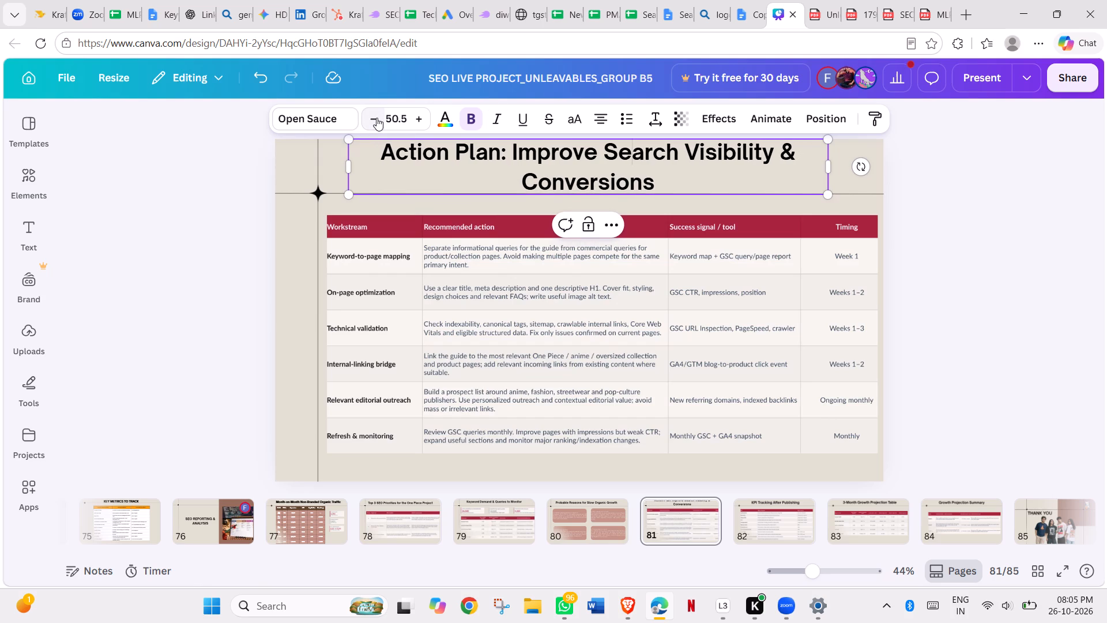
double_click(399, 117)
text(50)
click(940, 228)
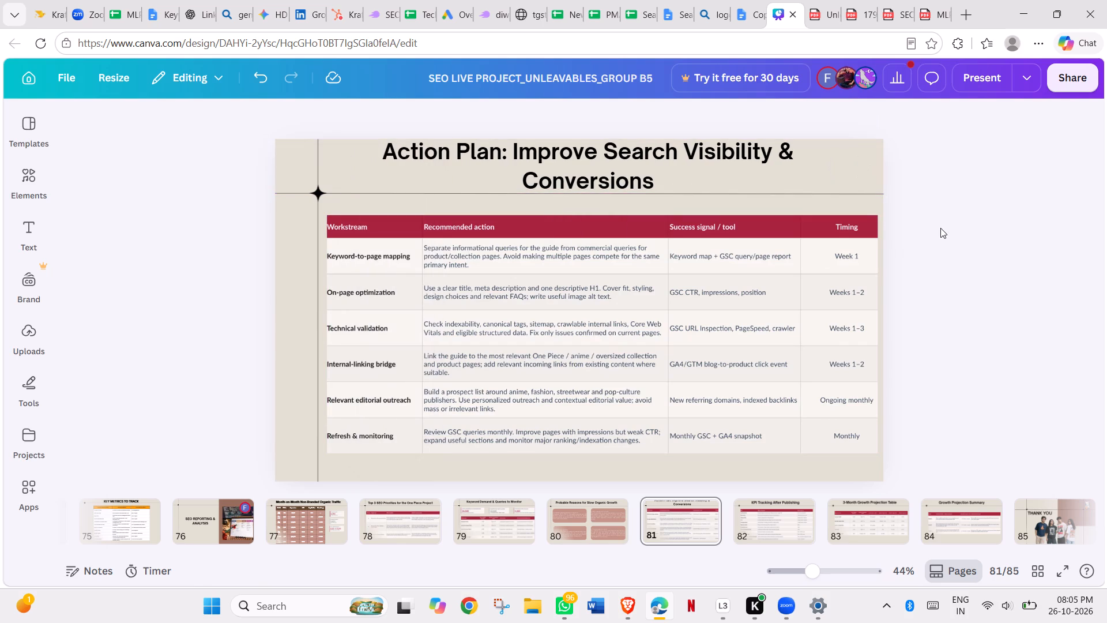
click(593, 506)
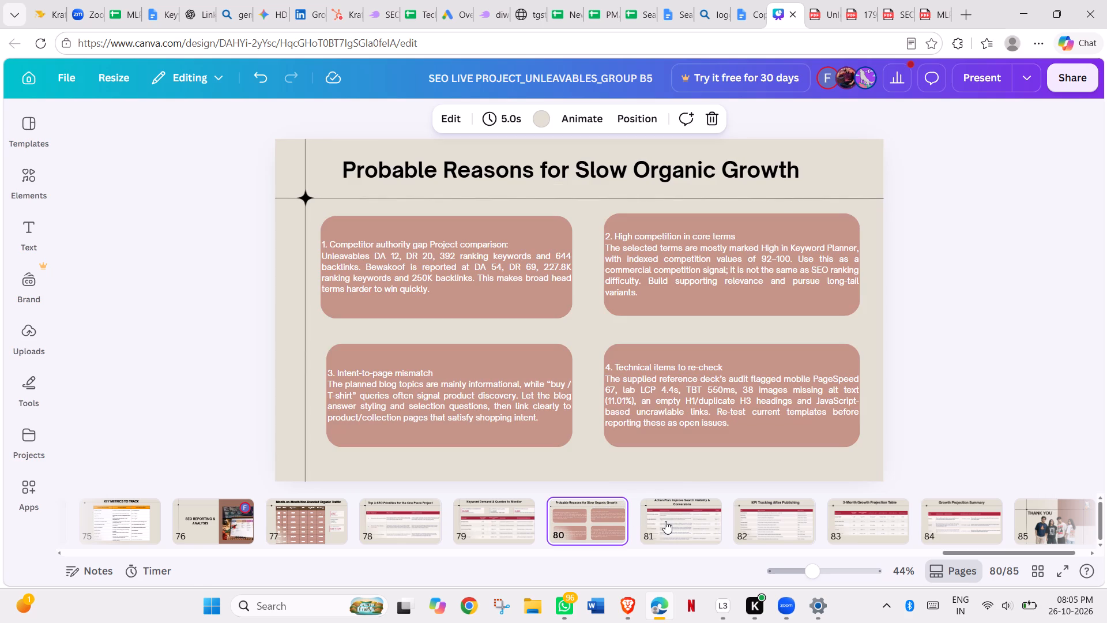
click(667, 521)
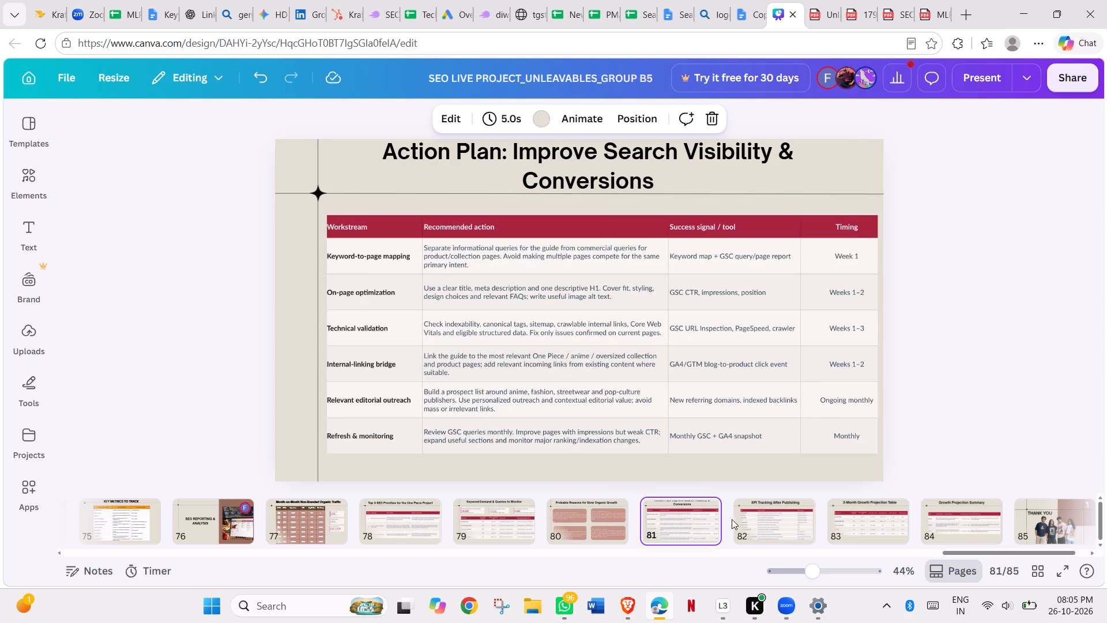
click(753, 519)
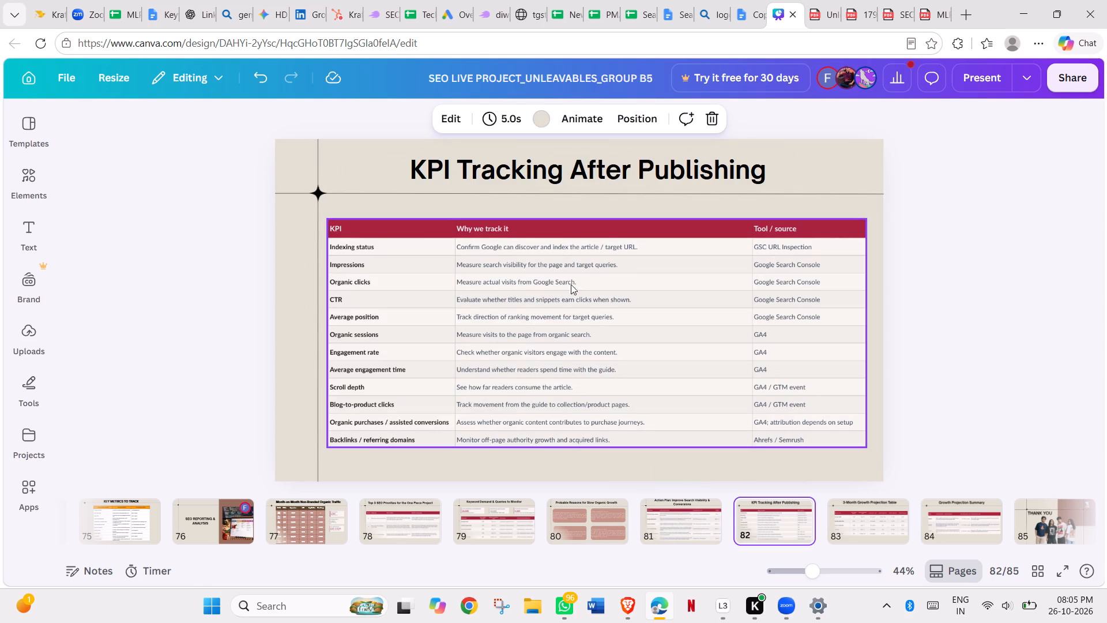
double_click(587, 174)
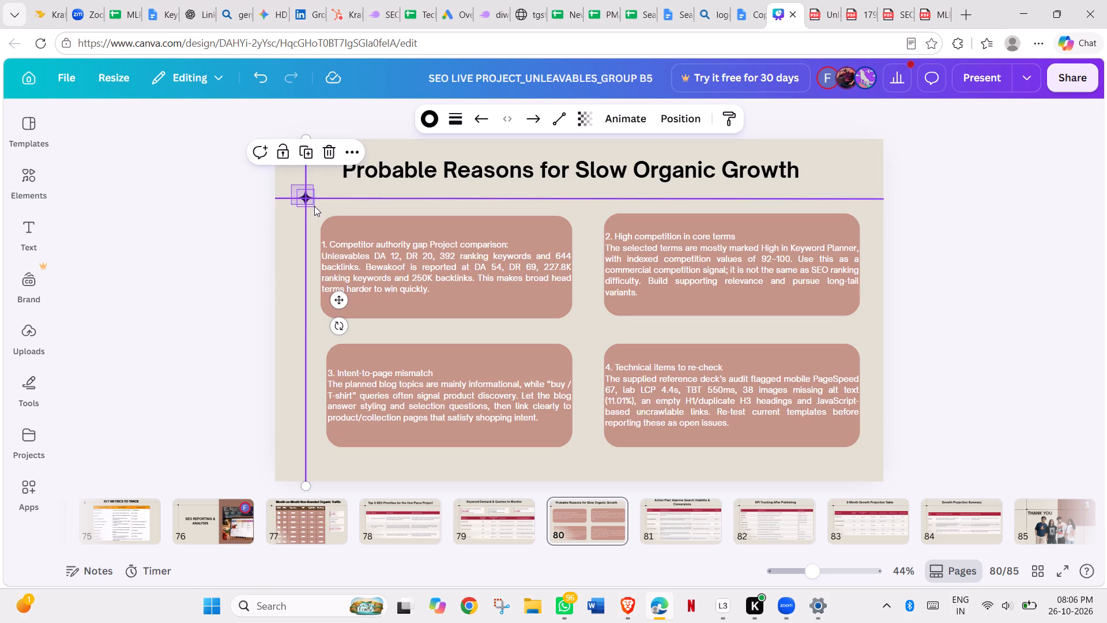
drag(314, 206, 317, 208)
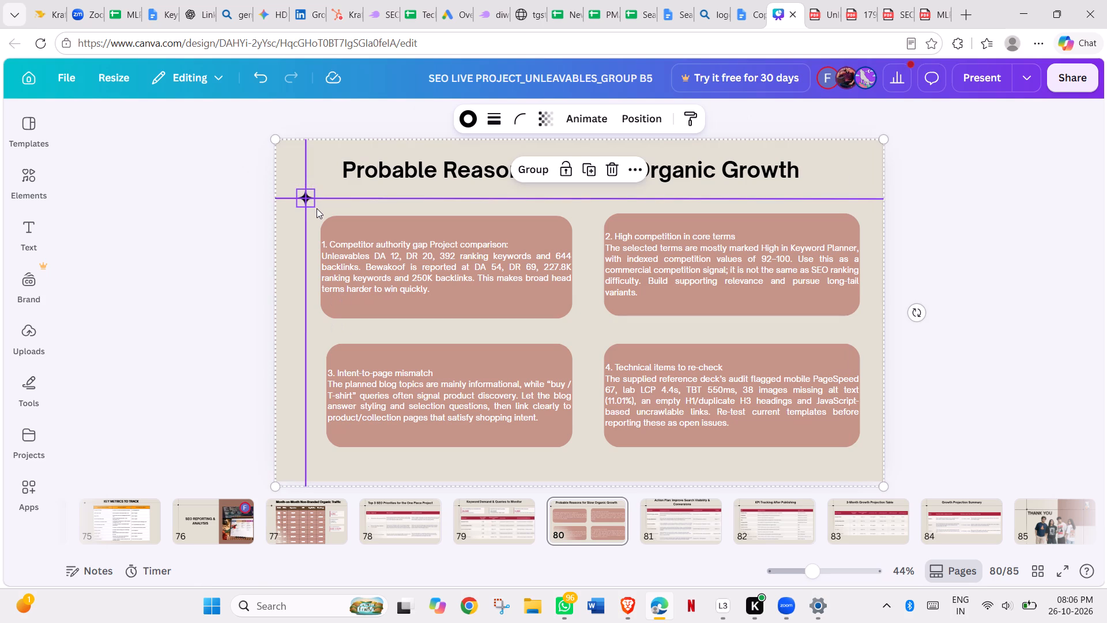
key(Delete)
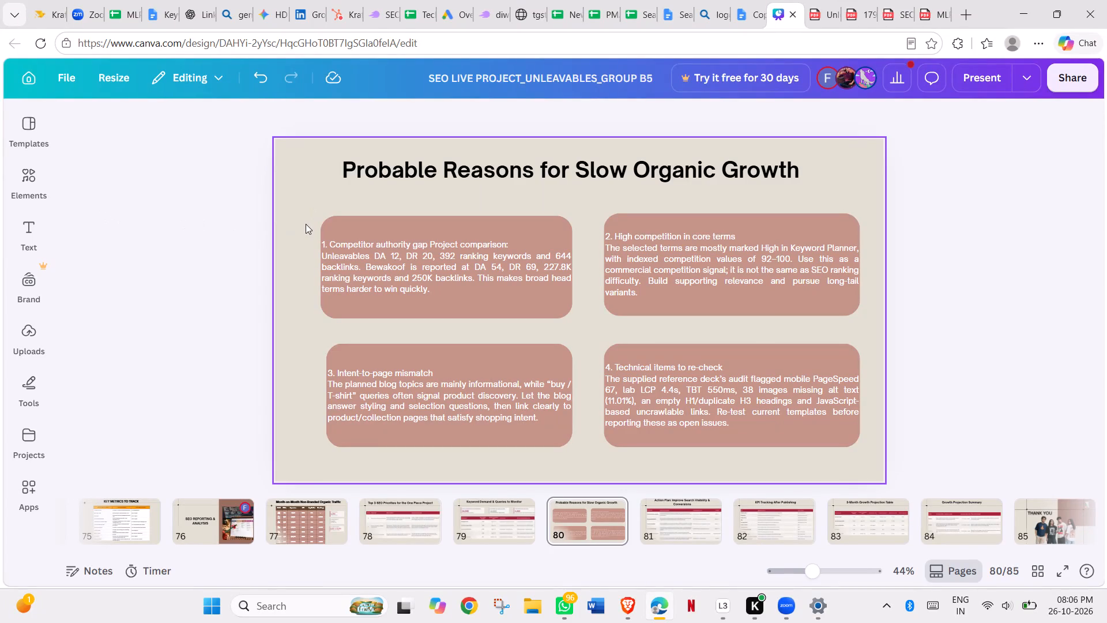
click(306, 224)
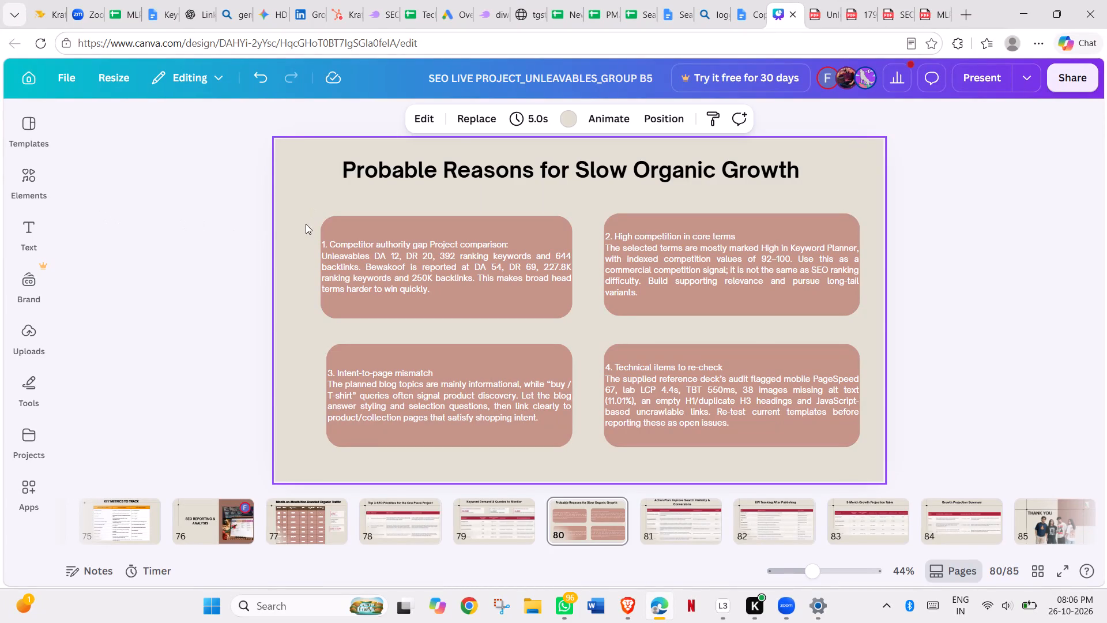
key(ctrl+v)
click(216, 245)
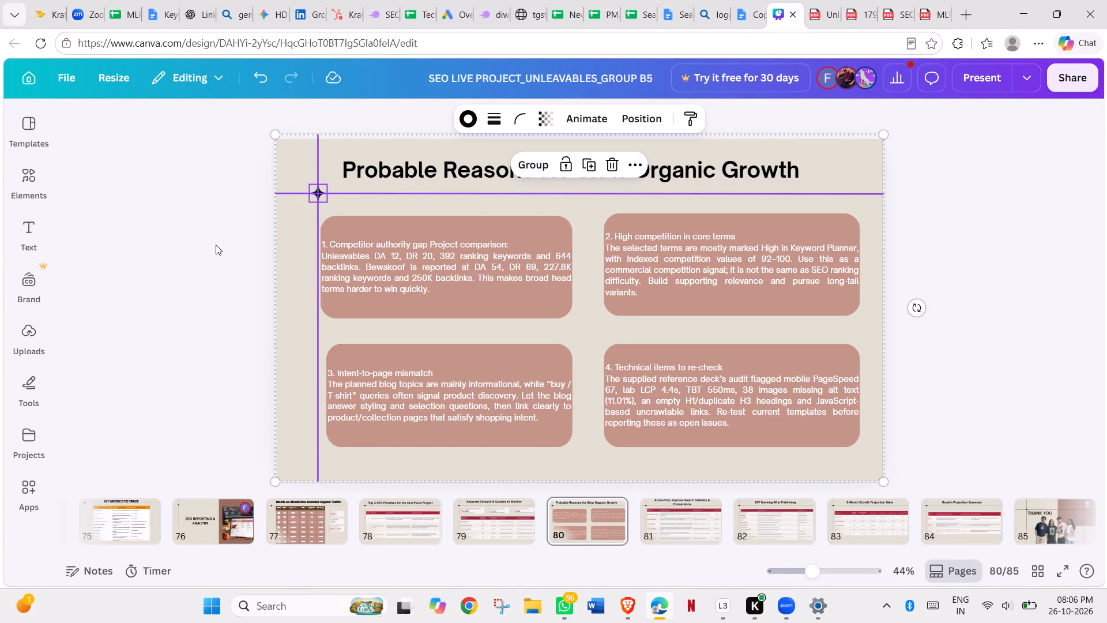
Compare the line-and-star decoration and heading placement across pages 70 to 79.
key(Left)
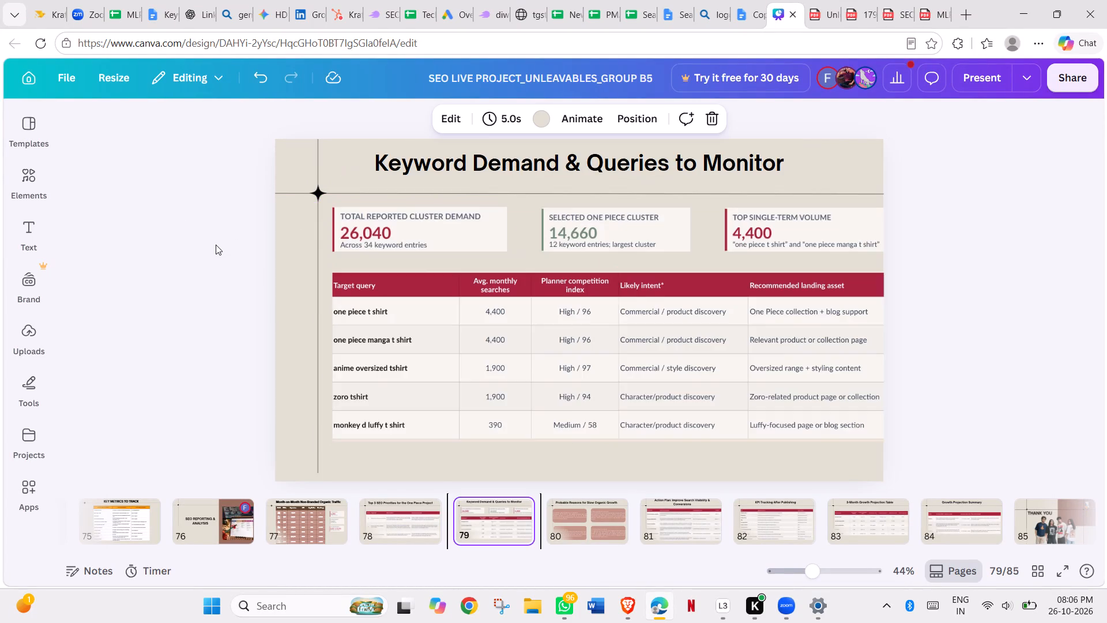
key(Left)
key(Left)
key(Left)
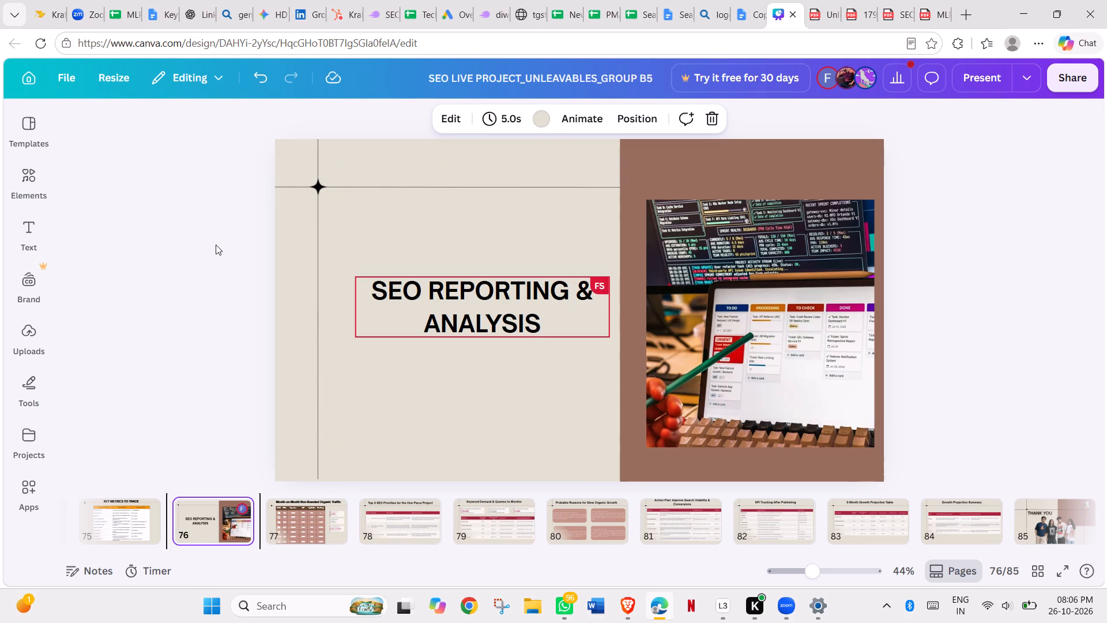
key(Right)
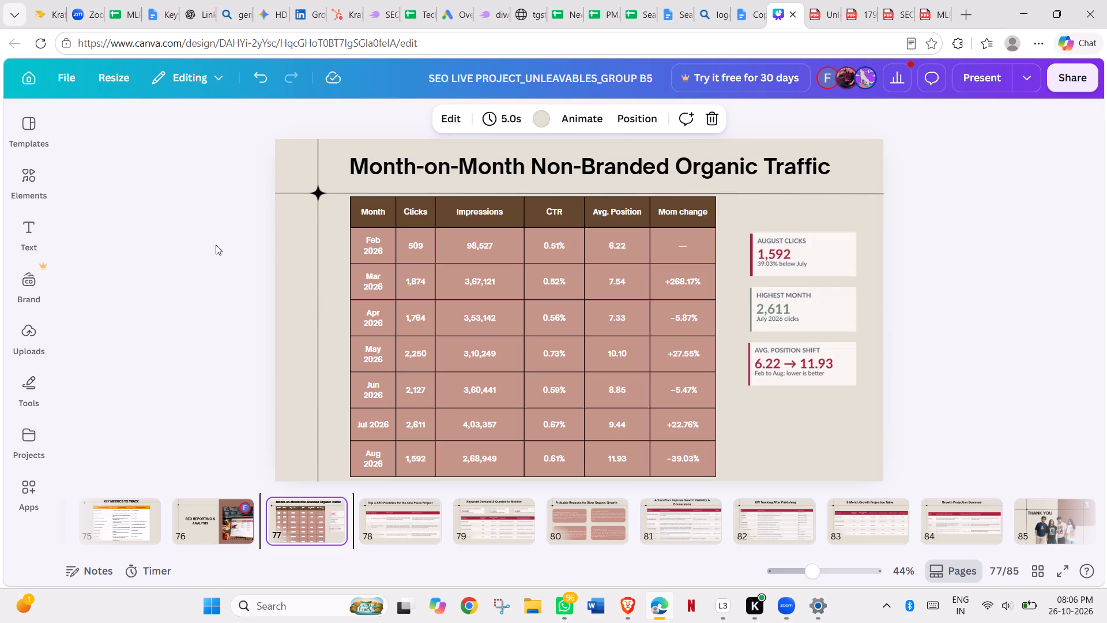
key(Left)
key(Left)
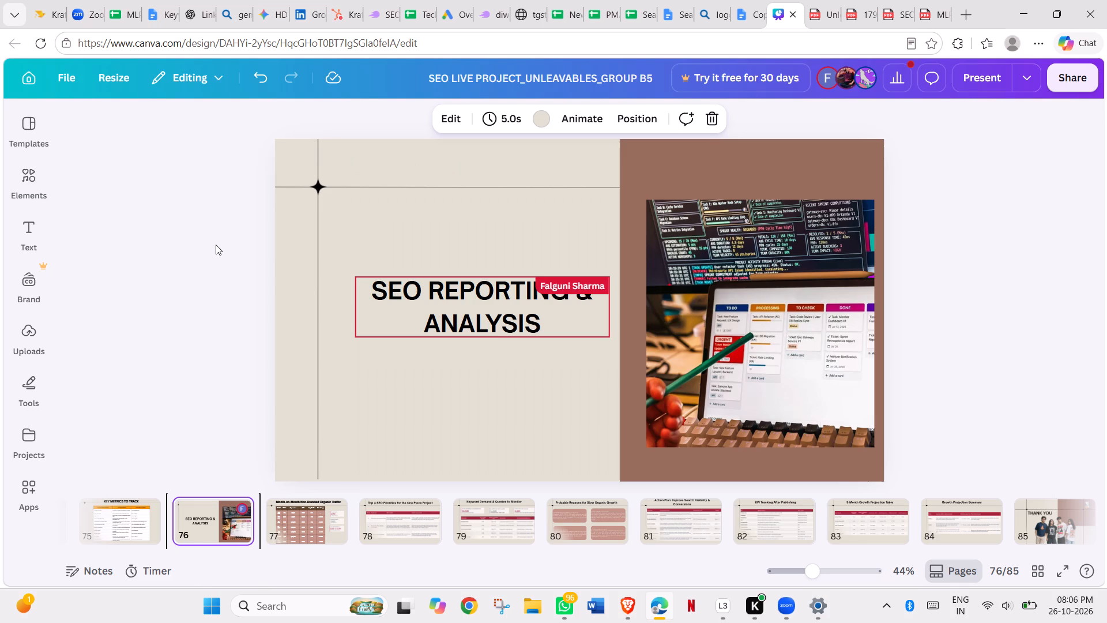
key(Left)
key(Left)
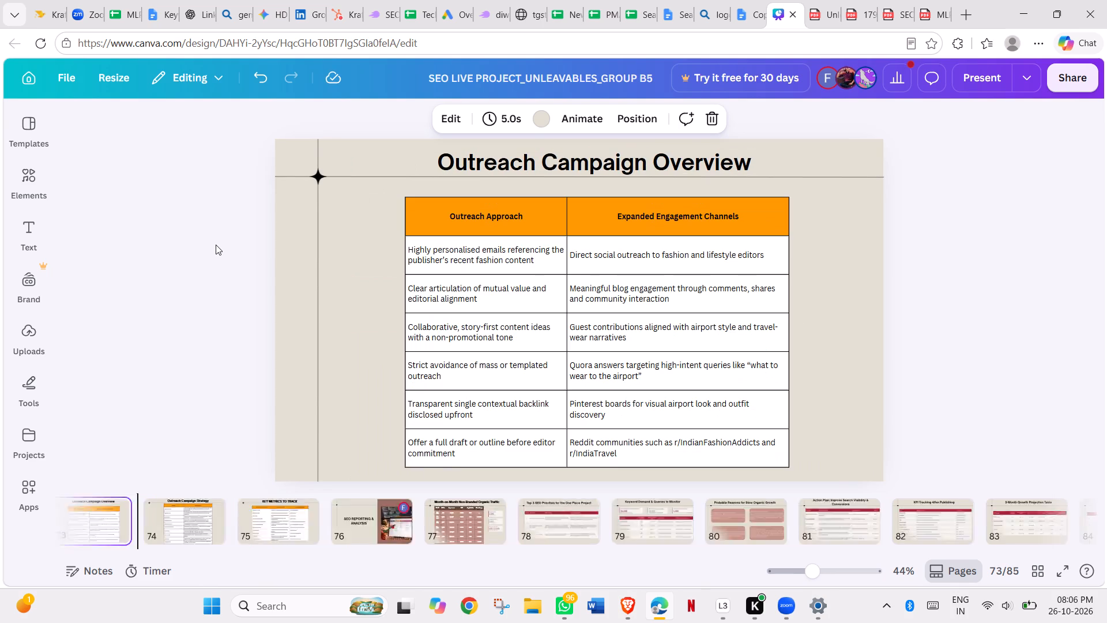
key(Left)
key(Left)
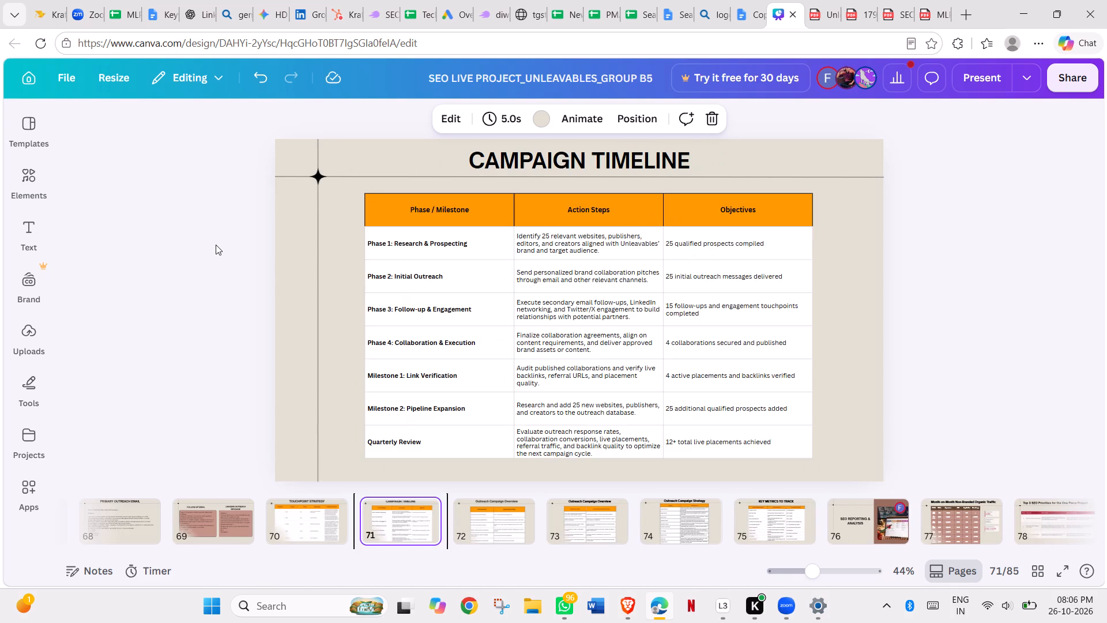
key(Left)
key(Right)
key(Right)
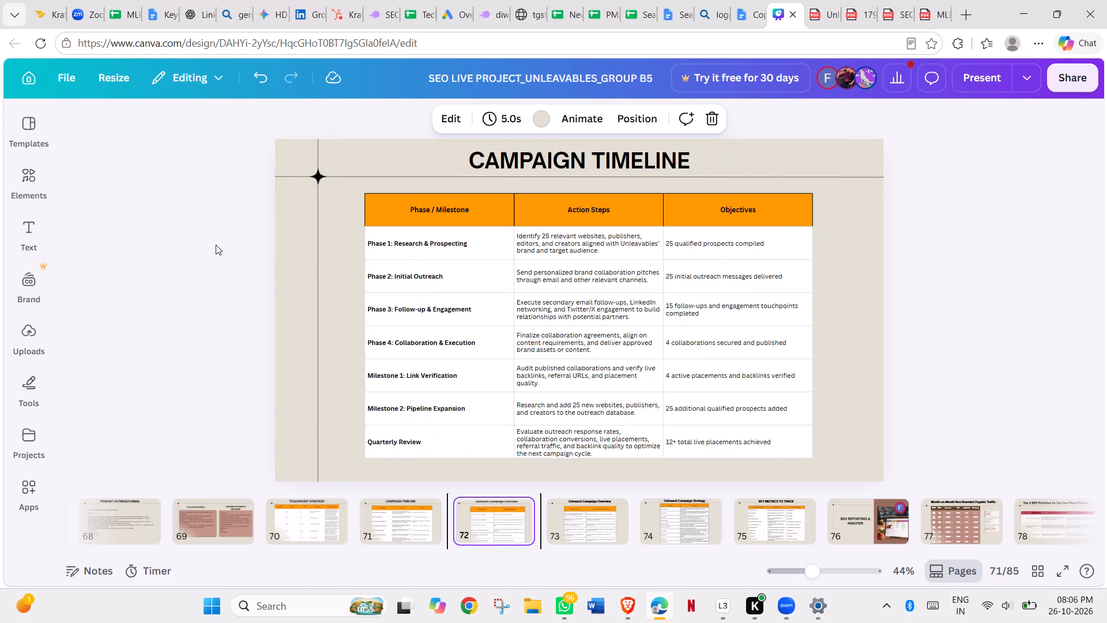
key(Right)
key(Right)
key(Right)
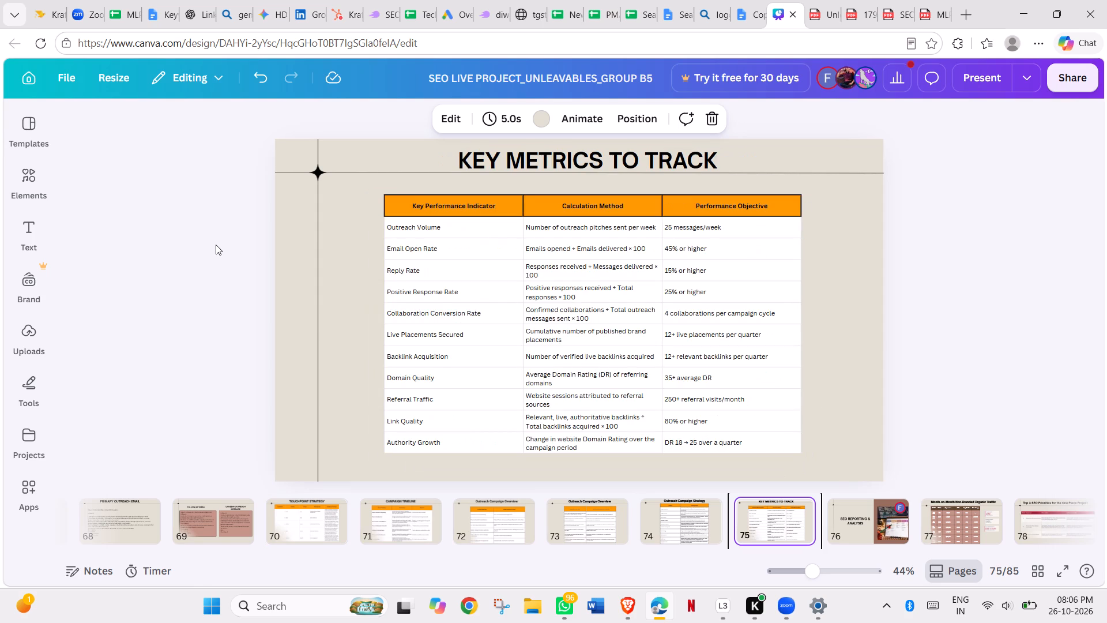
key(Left)
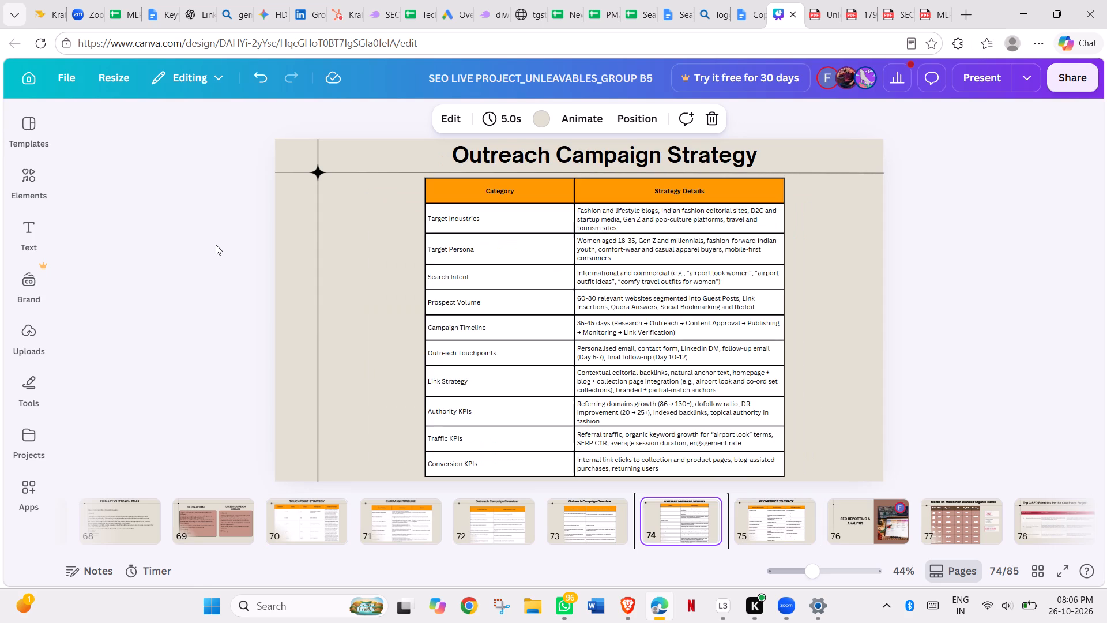
key(Right)
key(Right)
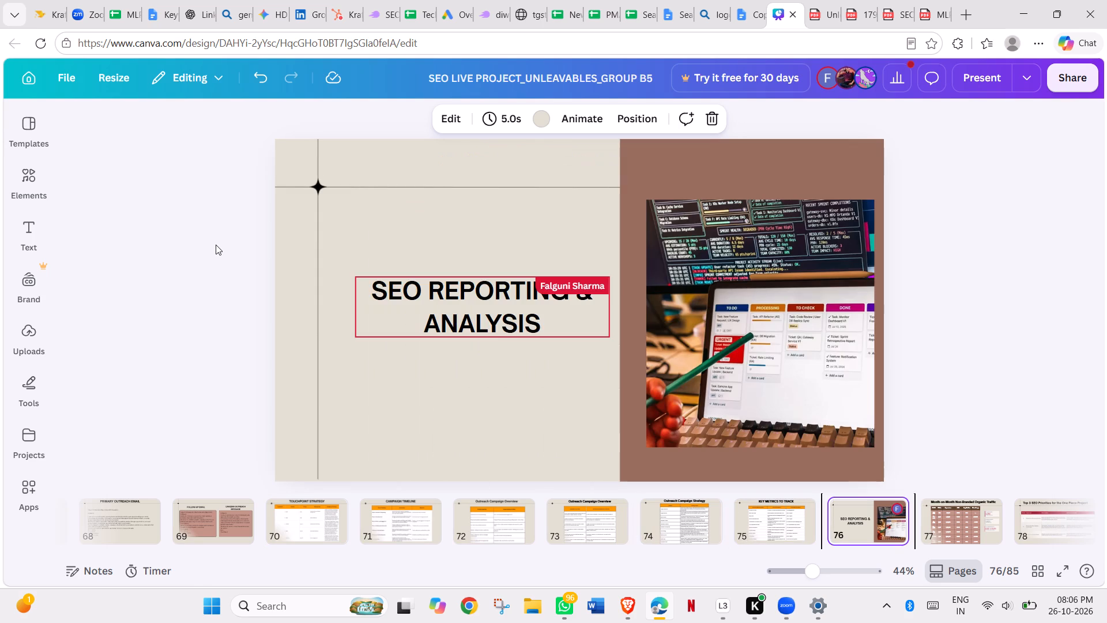
key(Right)
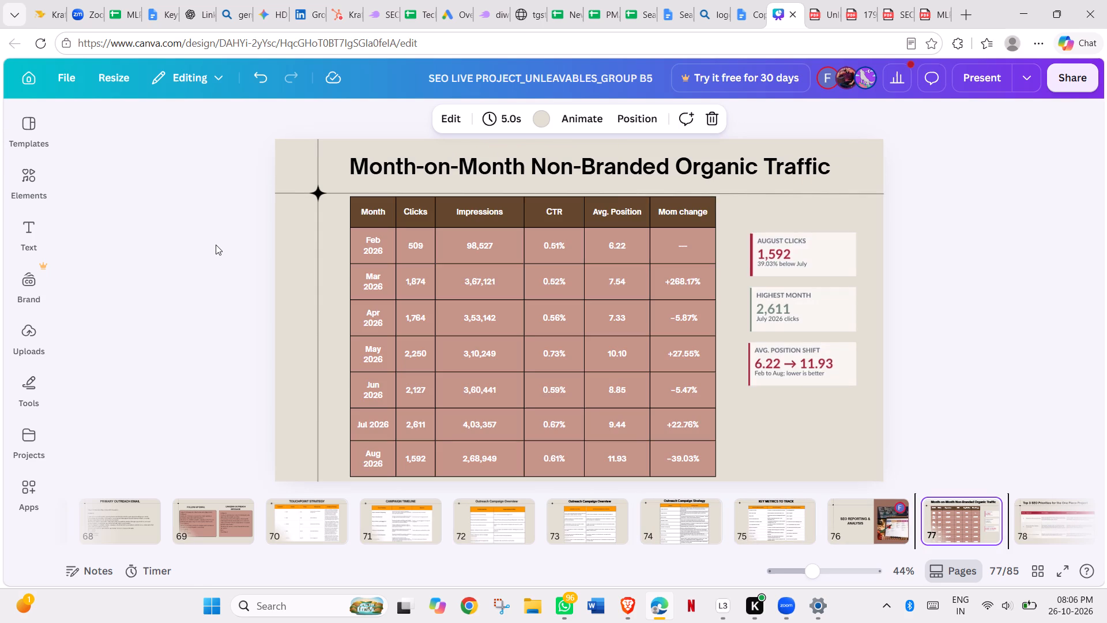
Replace the line-and-star decoration on page 75, Key Metrics to Track, with the copied decoration.
key(Left)
key(Left)
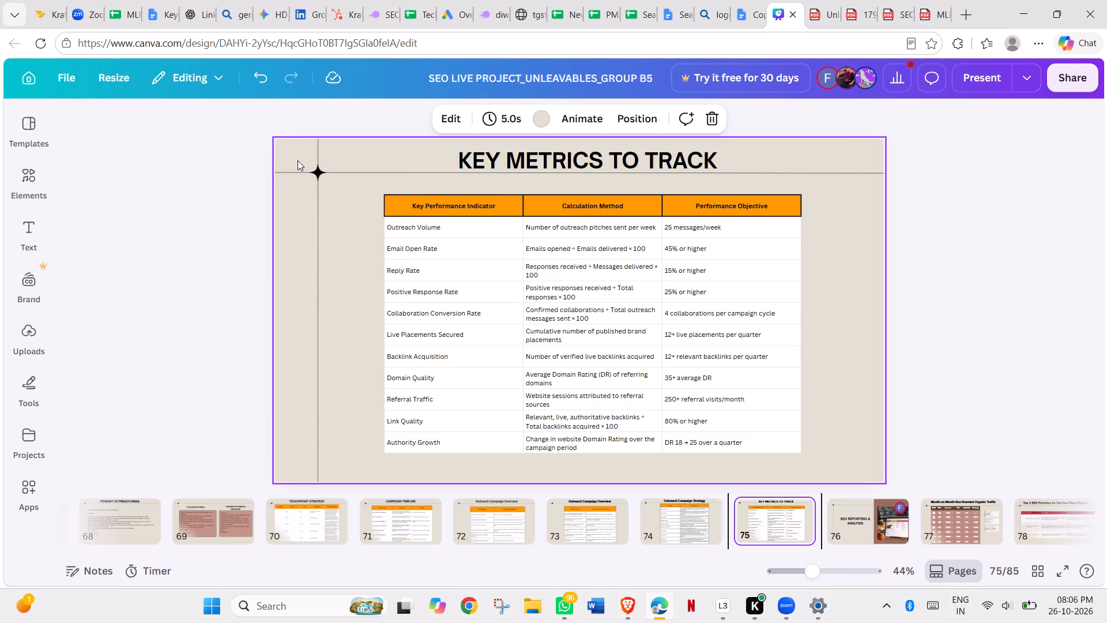
drag(298, 160, 329, 186)
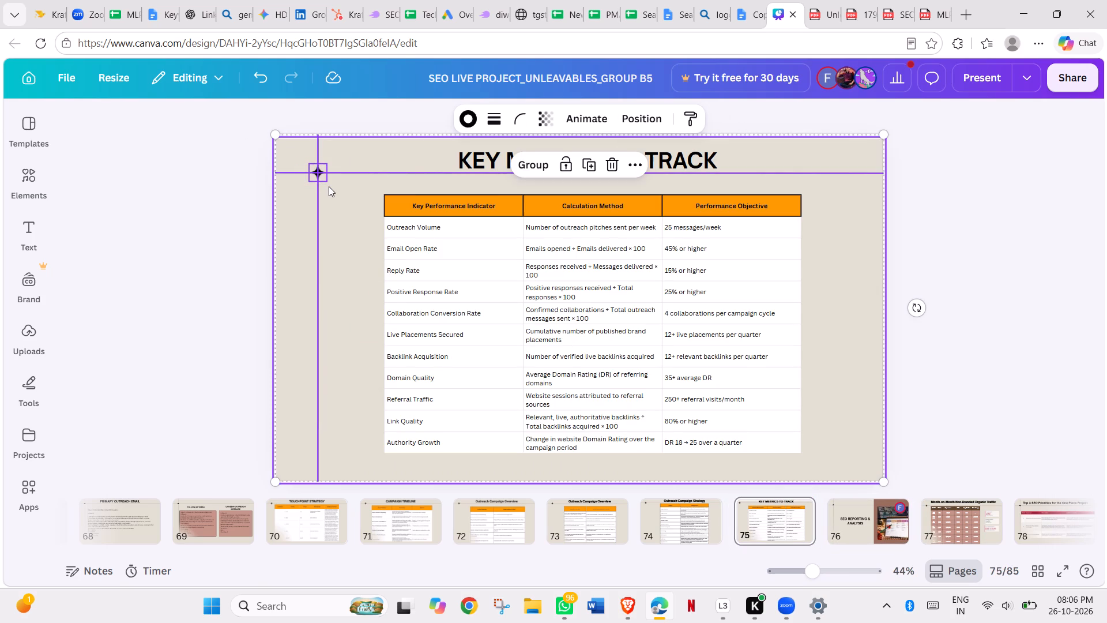
key(Delete)
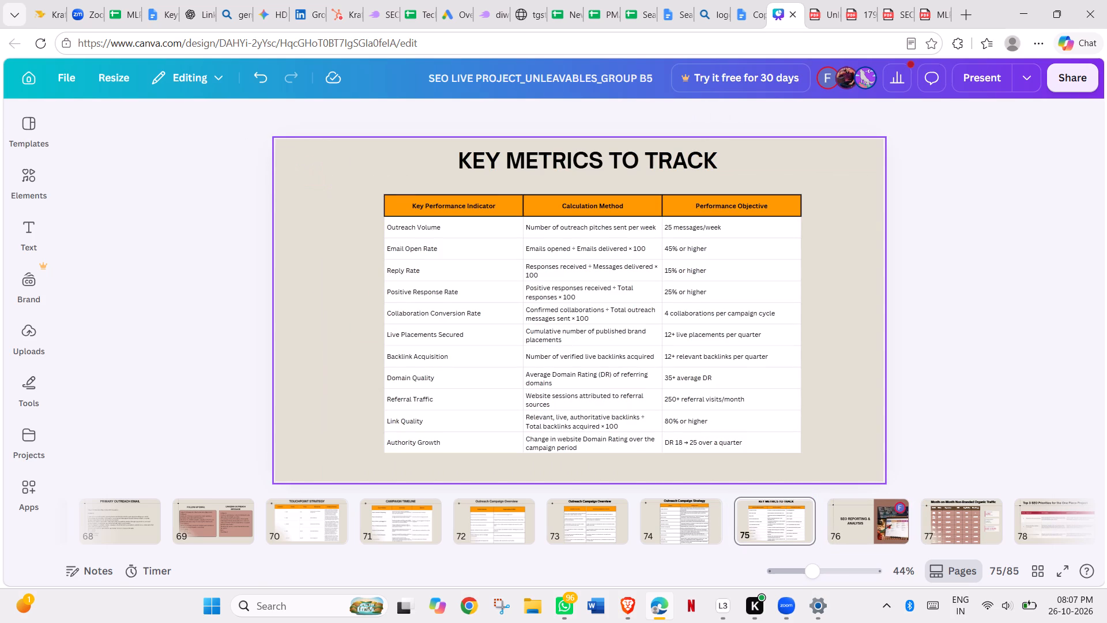
key(ctrl+v)
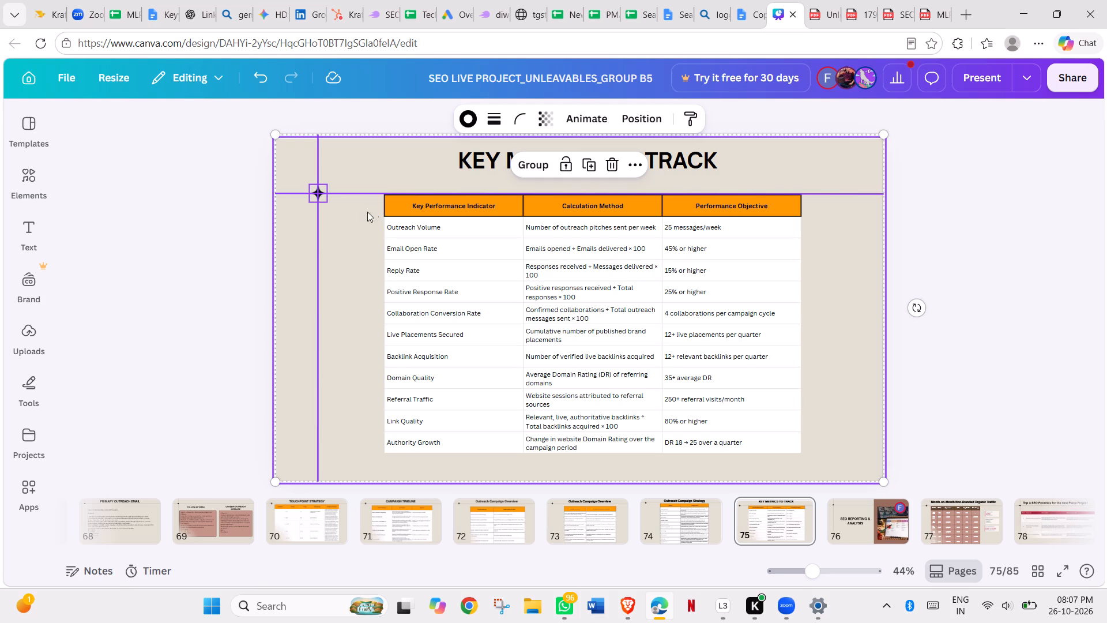
Move the key metrics table on page 75 slightly down so it clears the horizontal line.
click(496, 246)
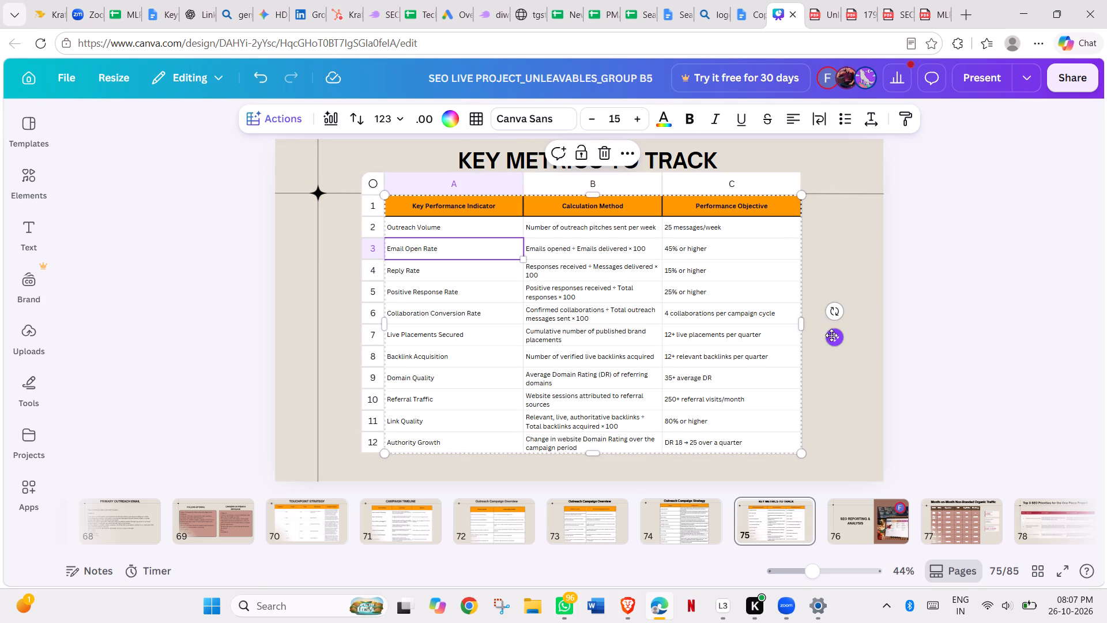
drag(832, 339, 832, 347)
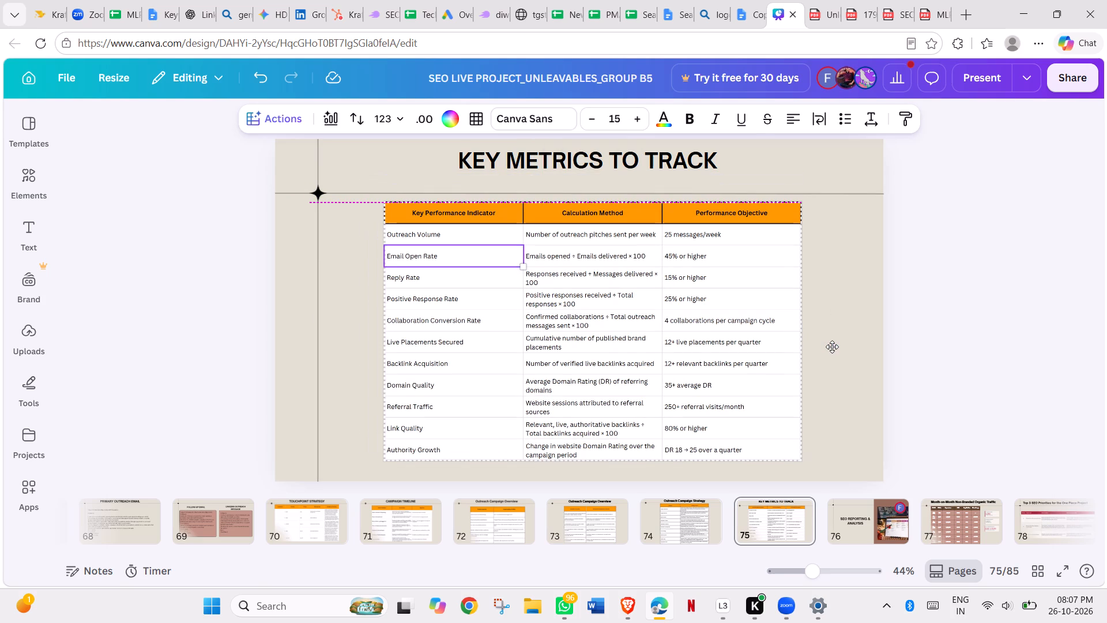
drag(832, 347, 832, 352)
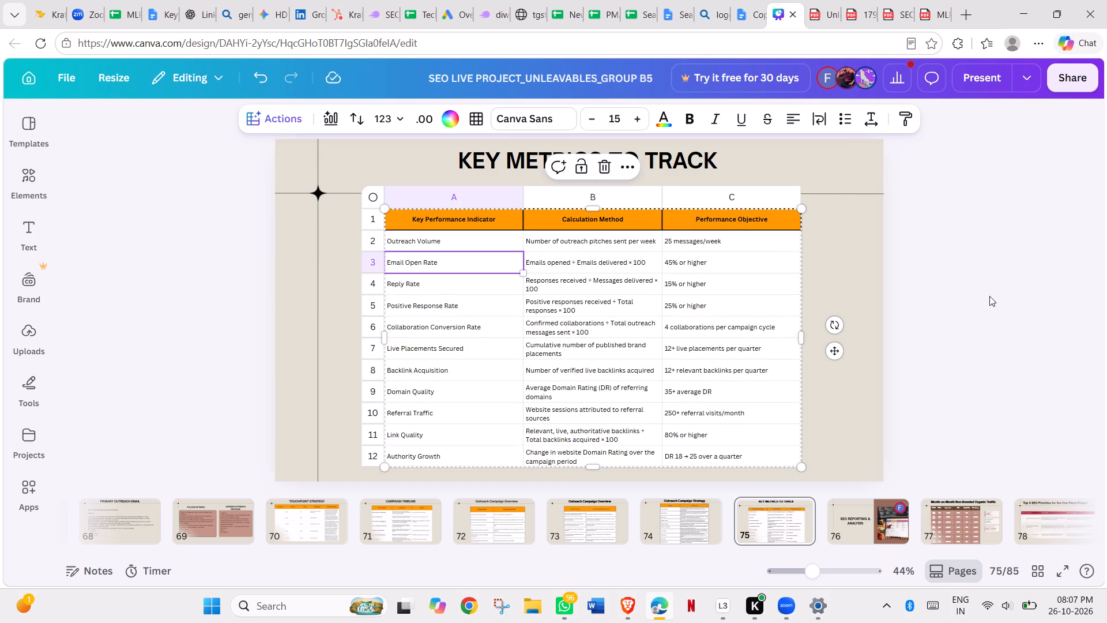
click(989, 296)
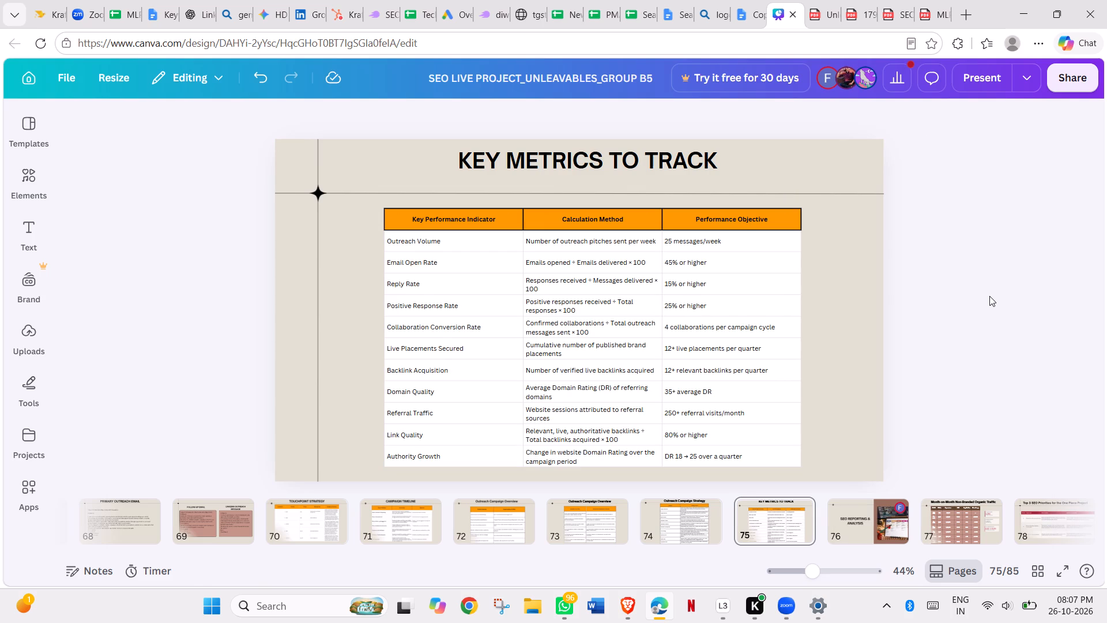
Check the line-and-star alignment on pages 75 to 80.
key(Right)
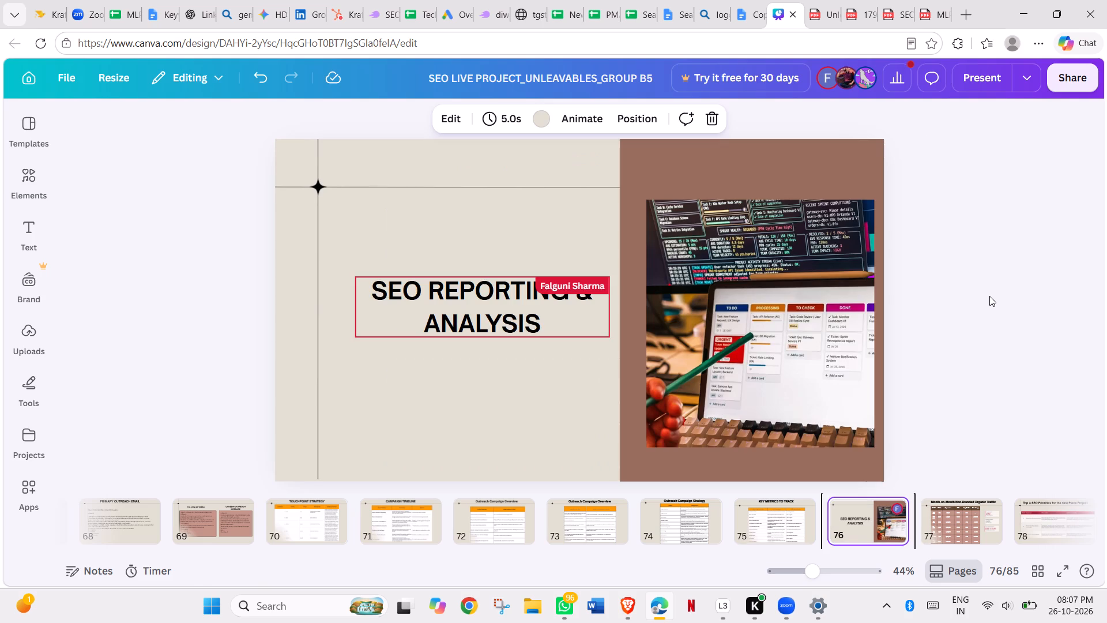
key(Right)
key(Right)
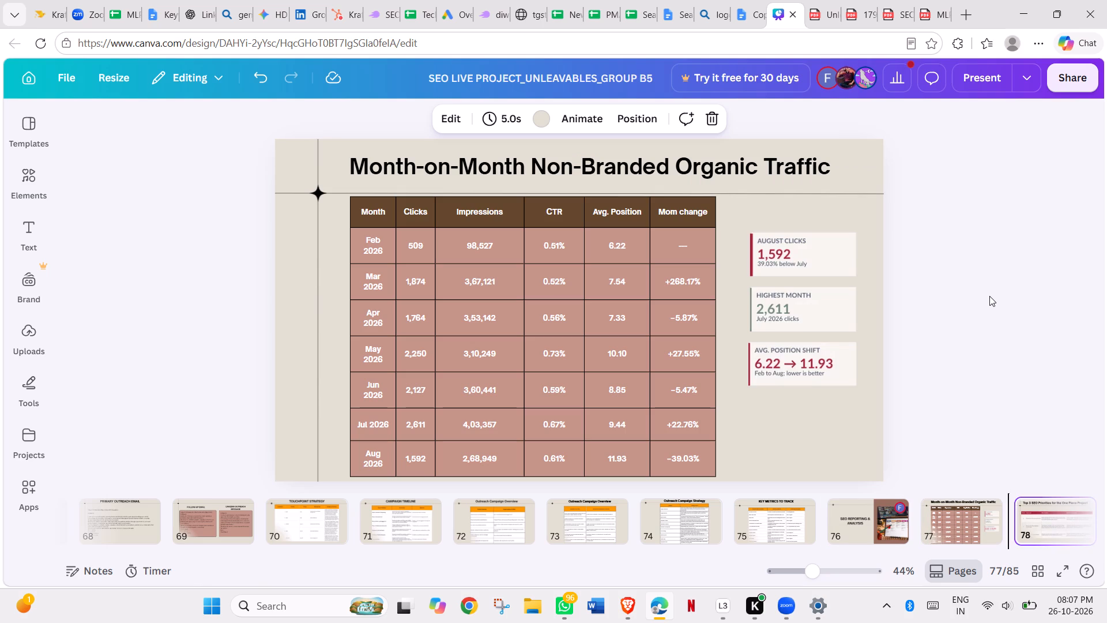
key(Right)
key(Right)
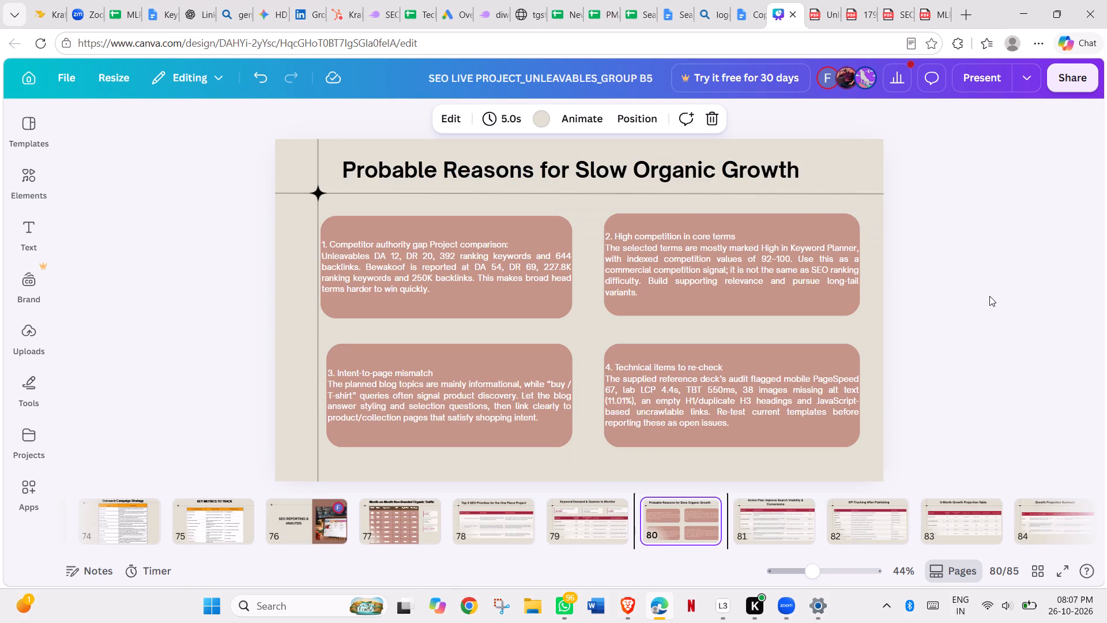
key(Left)
key(Left)
key(Left)
key(Left)
key(Left)
key(Left)
key(Left)
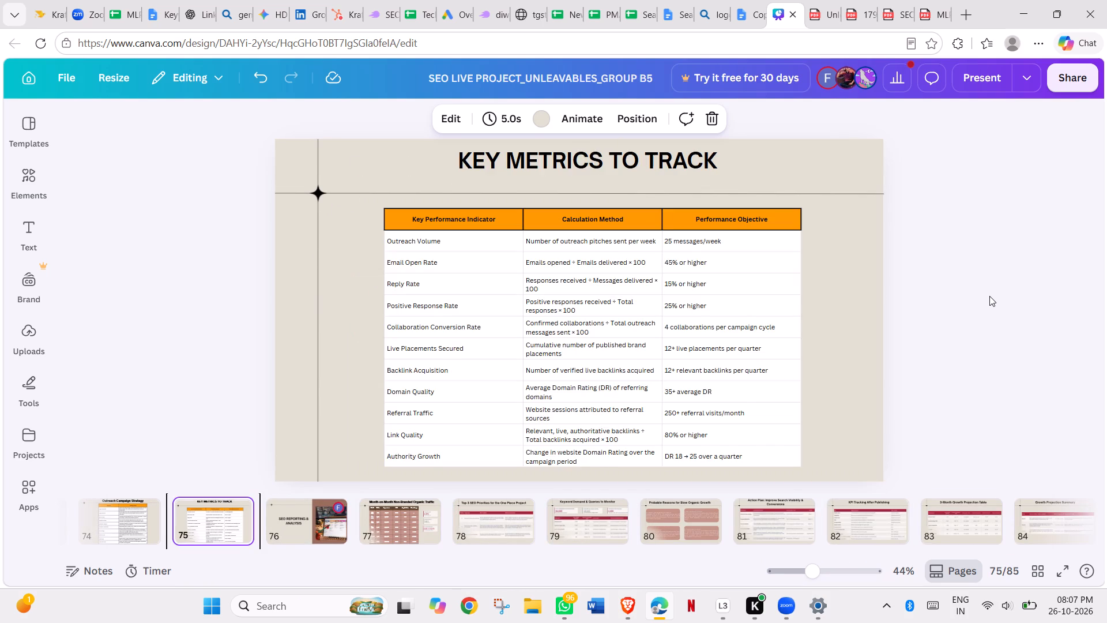
Review the line-and-star decoration and heading placement on the slides from page 75 back to page 29.
key(Left)
key(Left)
key(Left)
key(Left)
key(Left)
key(Left)
key(Left)
key(Left)
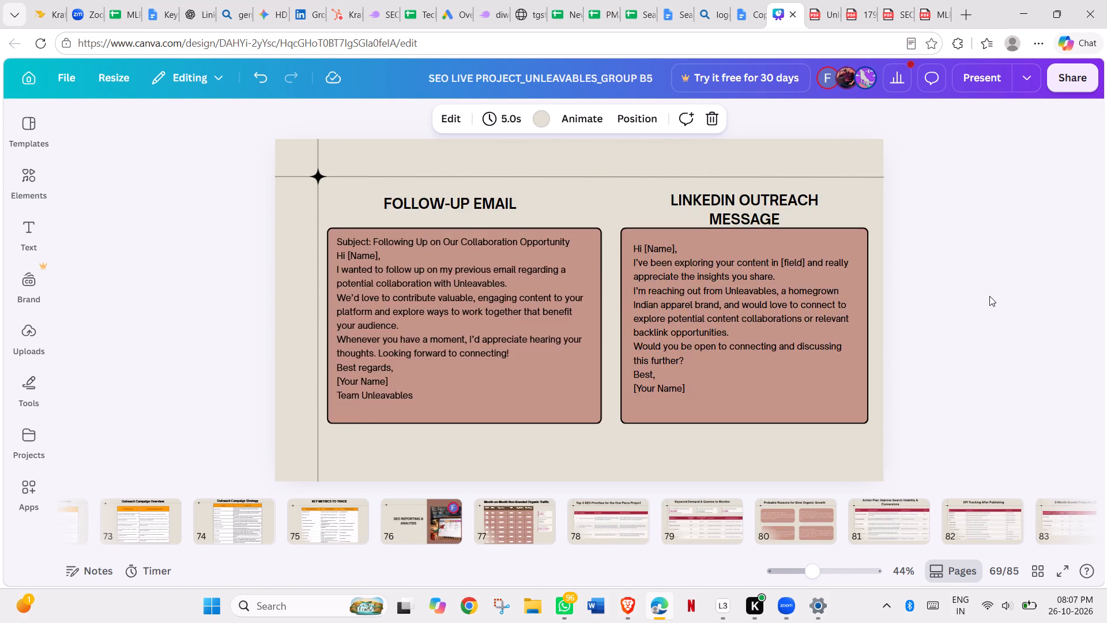
key(Left)
key(Left)
key(Left)
key(Left)
key(Left)
key(Left)
key(Left)
key(Left)
key(Left)
key(Left)
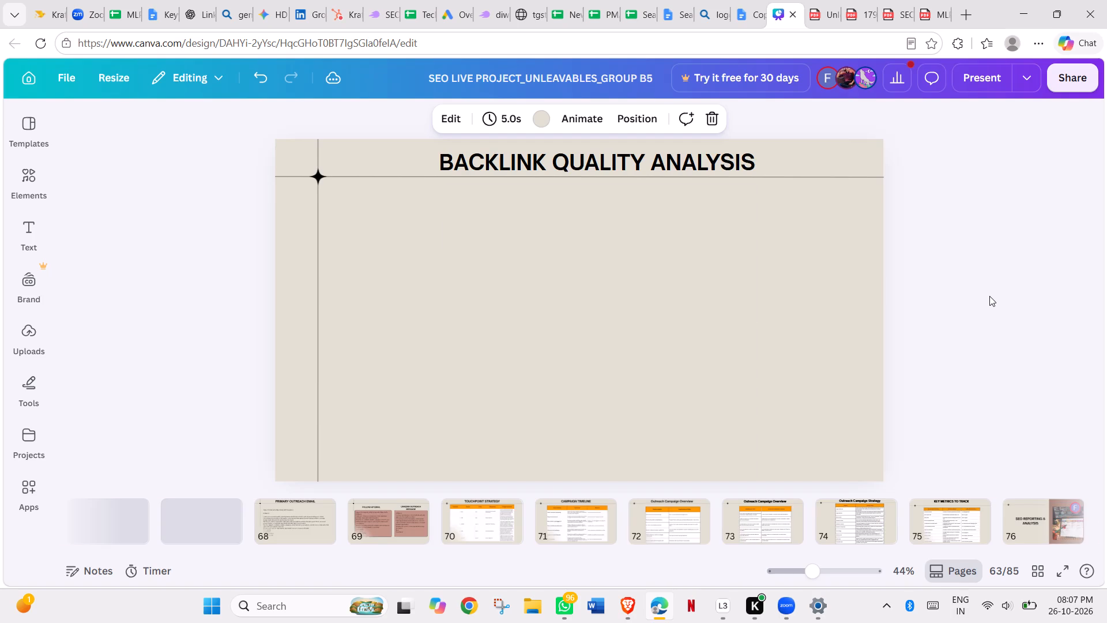
key(Left)
key(Left)
key(Left)
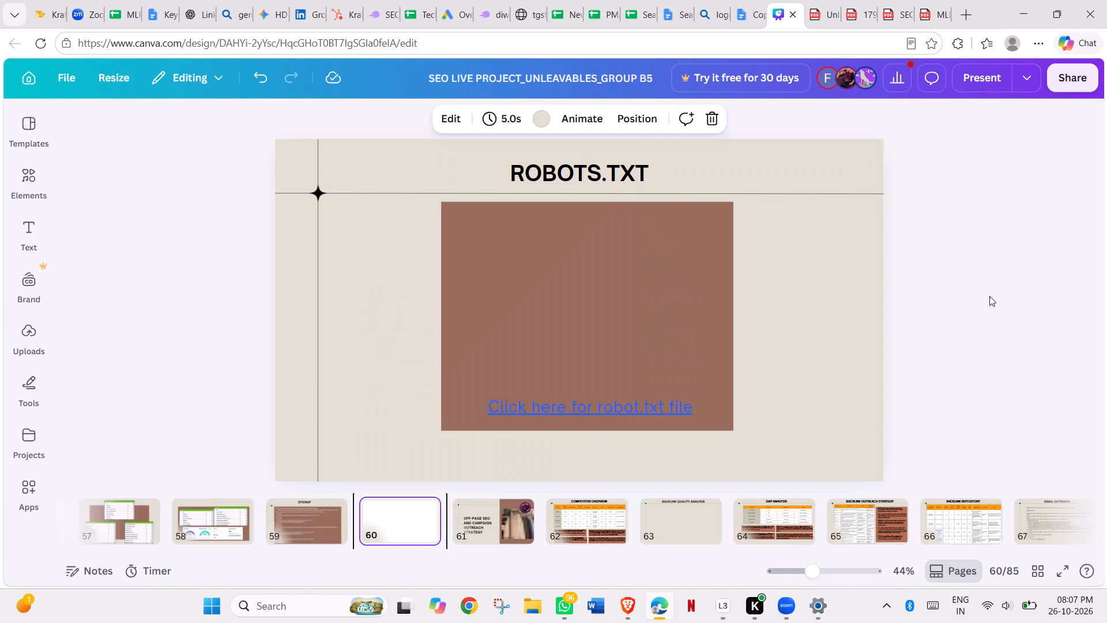
key(Left)
key(Left)
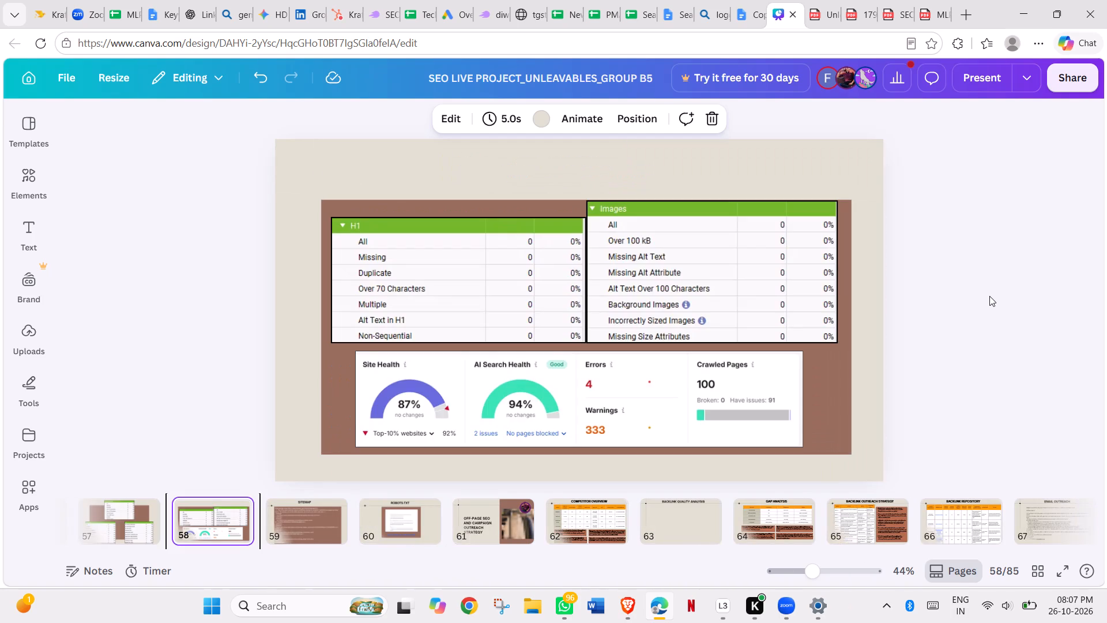
key(Left)
key(Left)
key(Left)
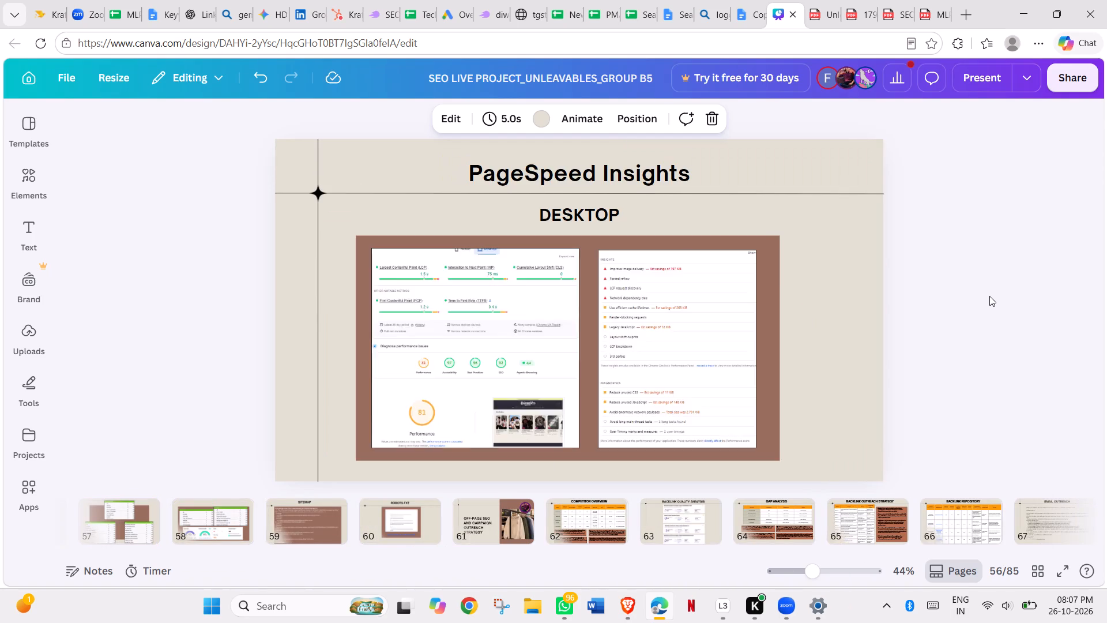
key(Left)
key(Left)
key(Left)
key(Left)
key(Left)
key(Left)
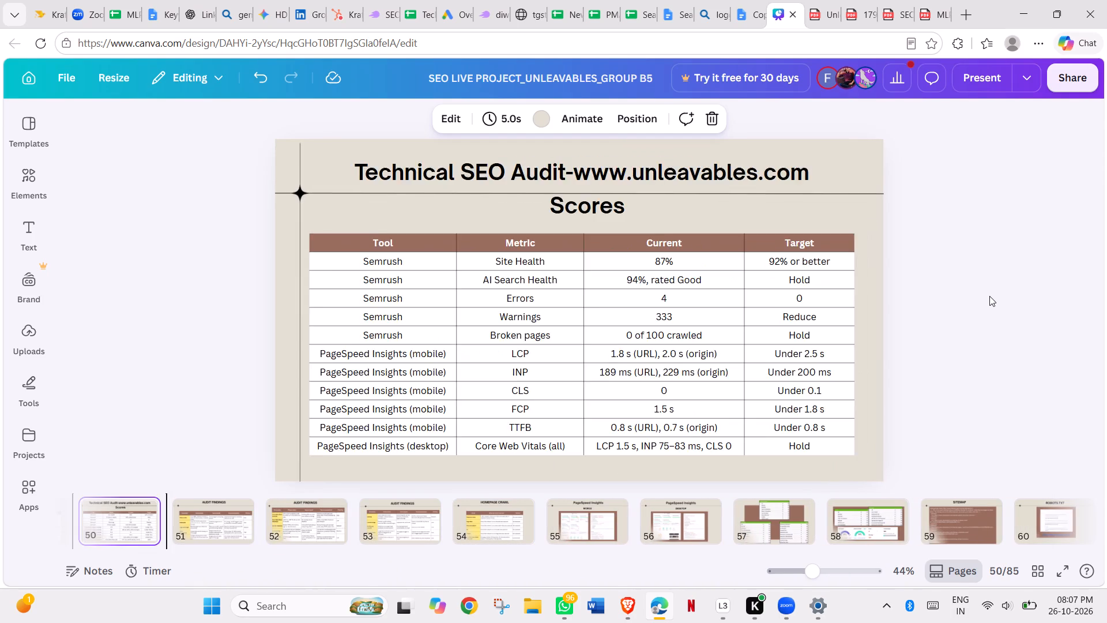
key(Left)
key(Left)
key(Left)
key(Left)
key(Left)
key(Left)
key(Left)
key(Left)
key(Left)
key(Left)
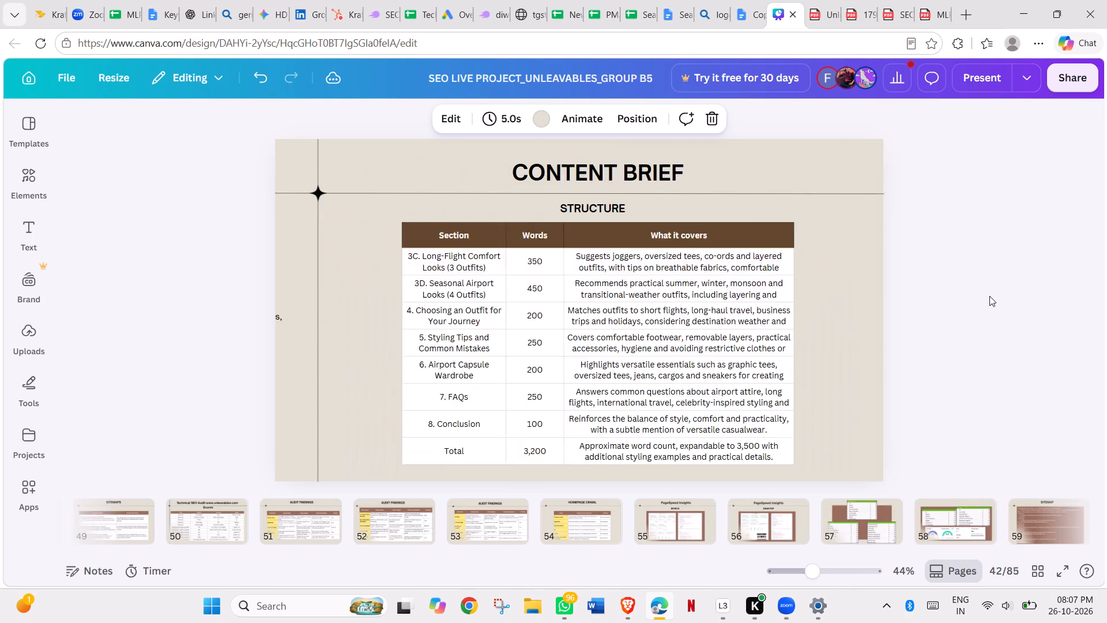
key(Left)
key(Left)
key(Left)
key(Left)
key(Left)
key(Left)
key(Left)
key(Left)
key(Left)
key(Left)
key(Left)
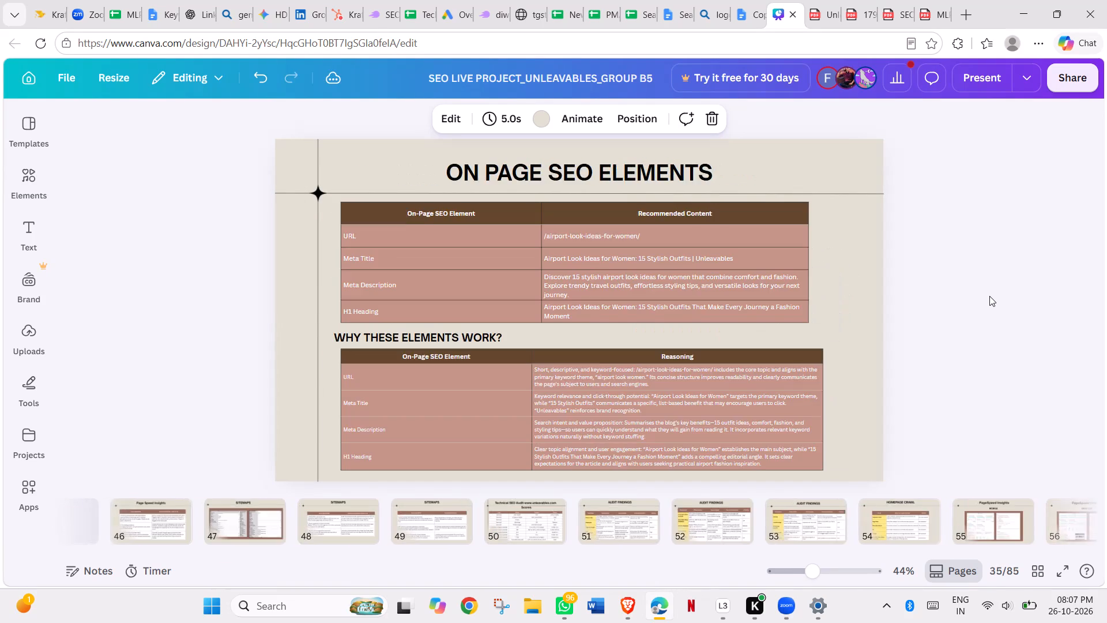
key(Left)
key(Left)
key(Left)
key(Left)
key(Left)
key(Left)
key(Left)
key(Left)
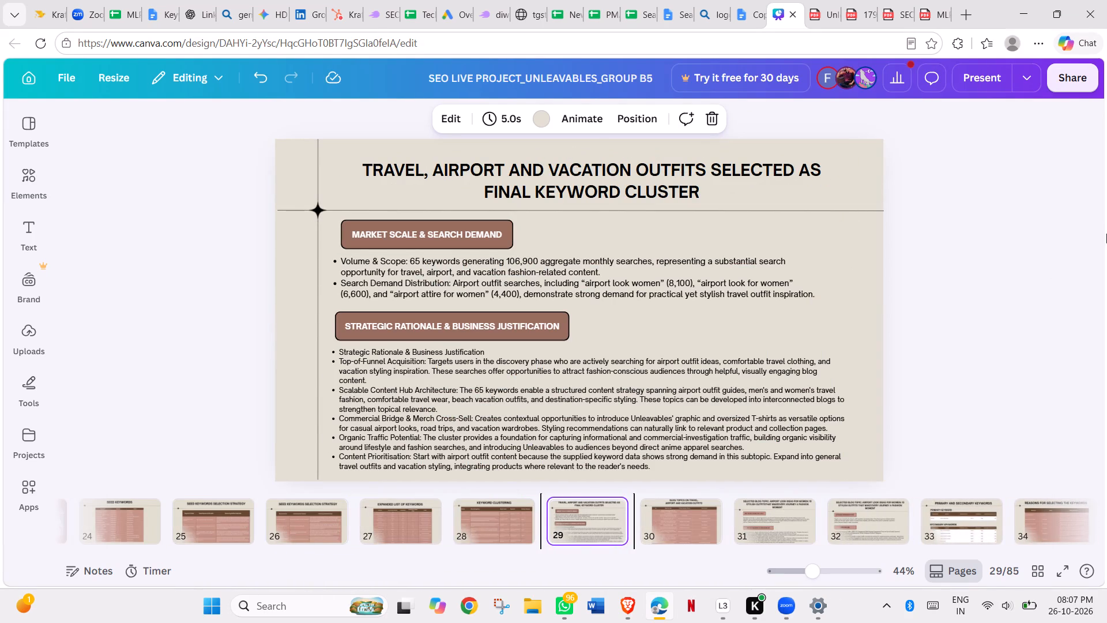
Check the heading's font size on page 29 and compare the heading layouts on pages 29 to 33.
double_click(677, 187)
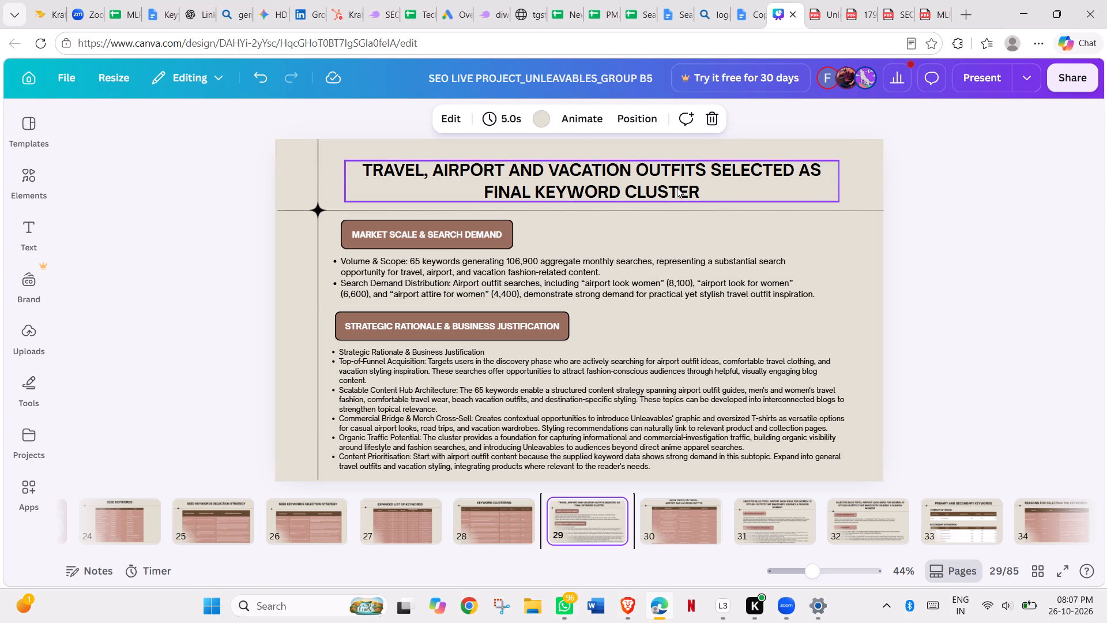
click(981, 331)
key(Right)
key(Right)
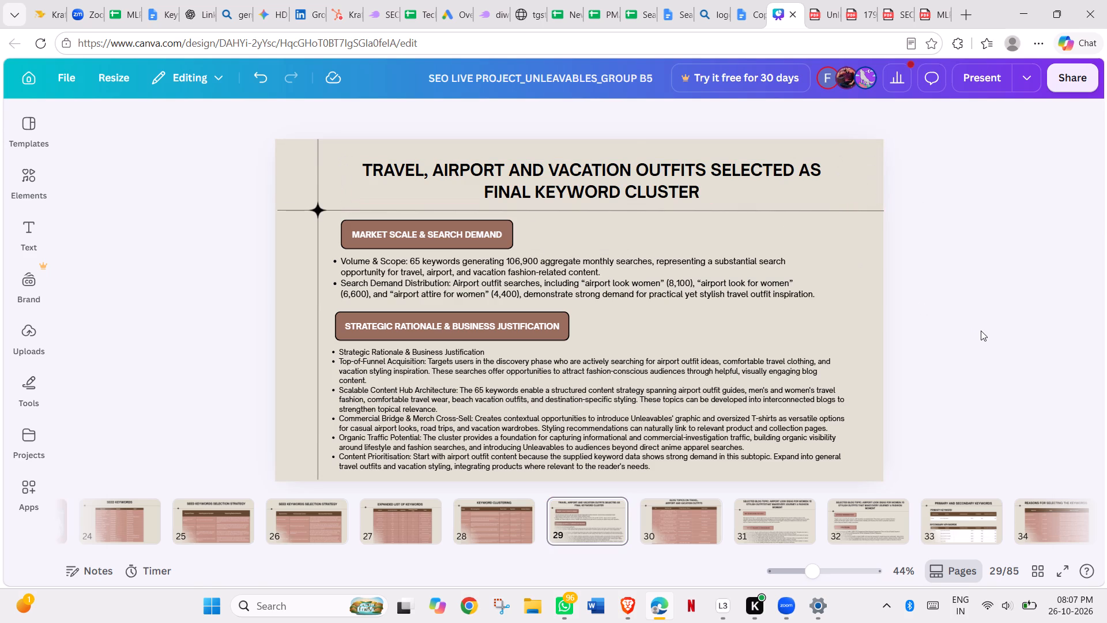
key(Right)
key(Right)
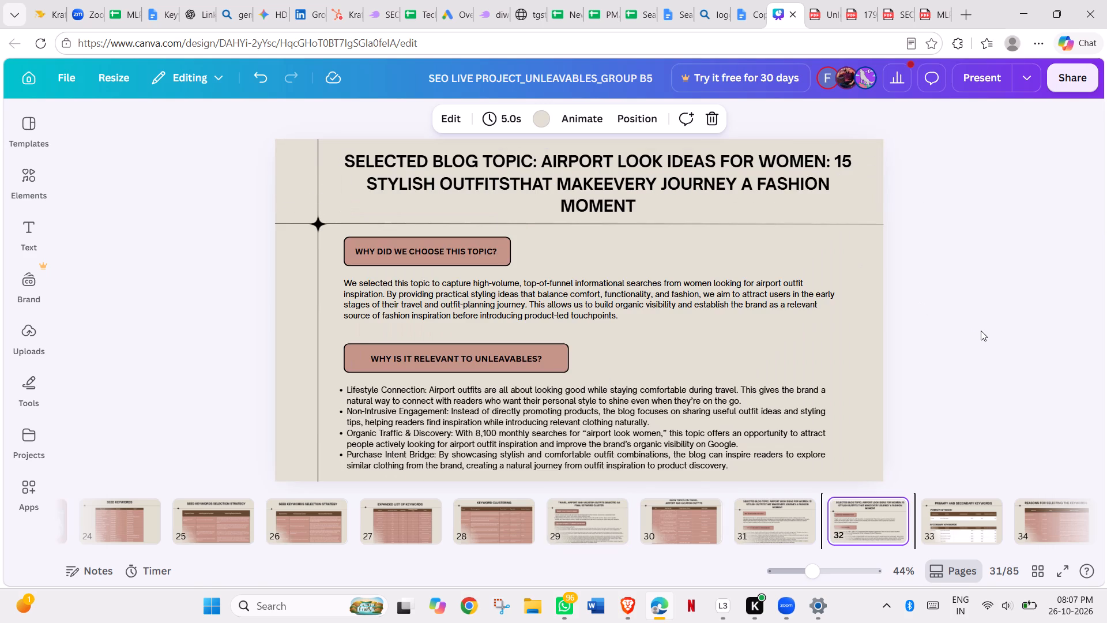
key(Right)
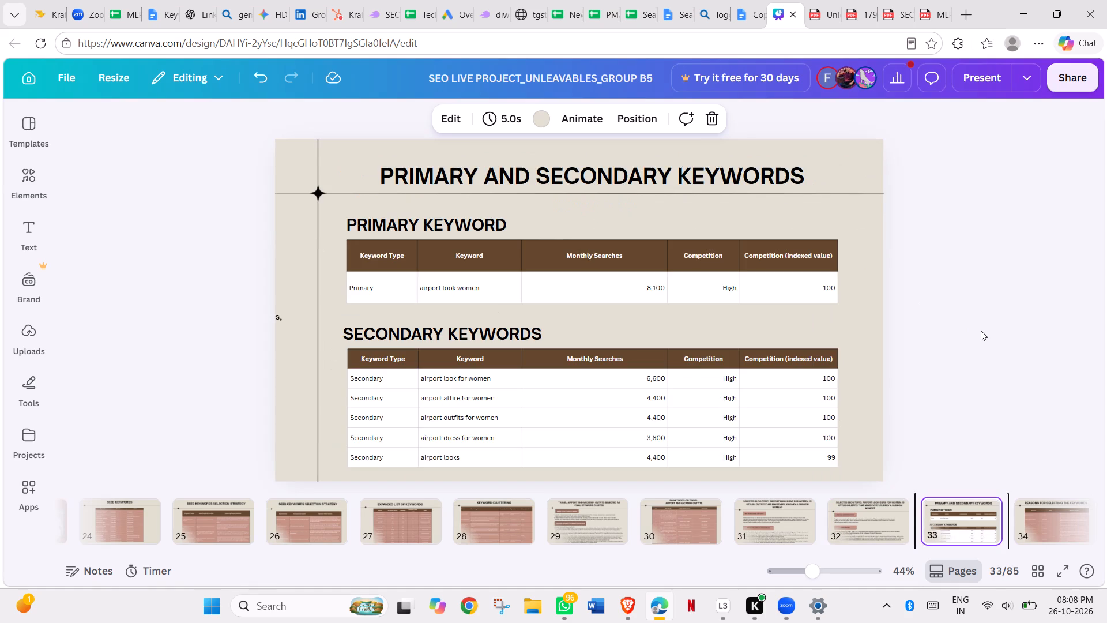
key(Right)
key(Left)
Set the font size of the Selected Blog Topic heading on page 32 to 50.
key(Left)
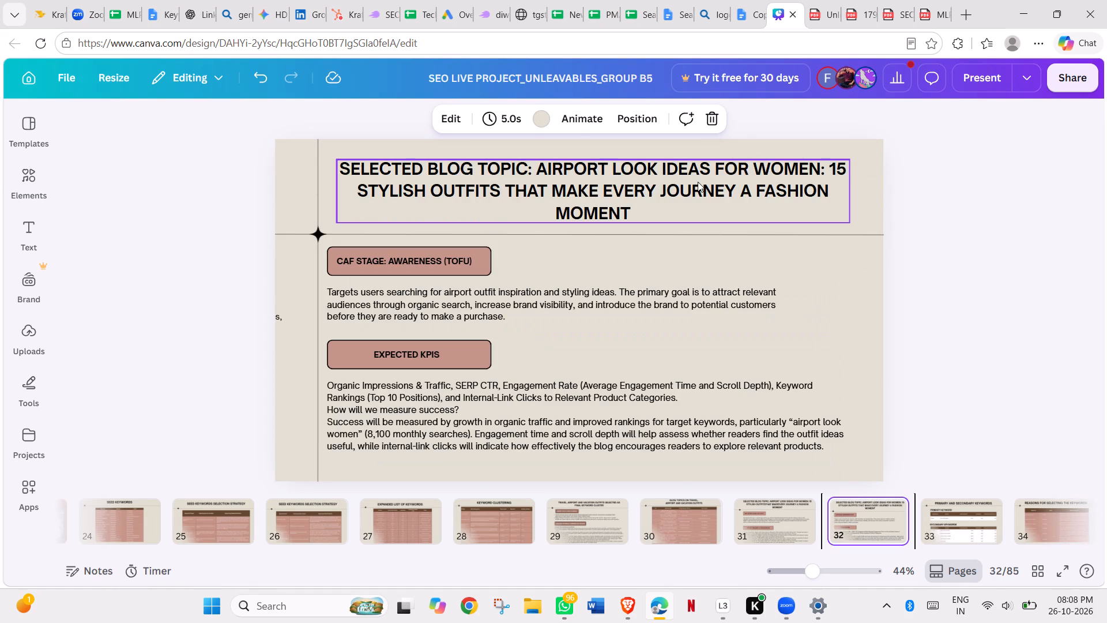
double_click(698, 182)
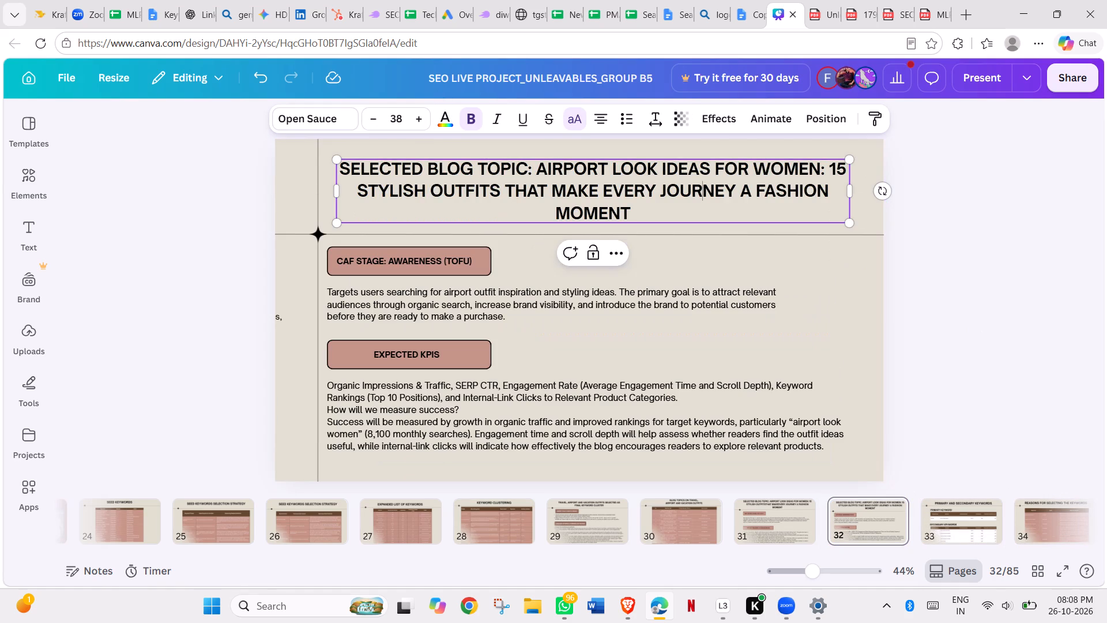
double_click(397, 117)
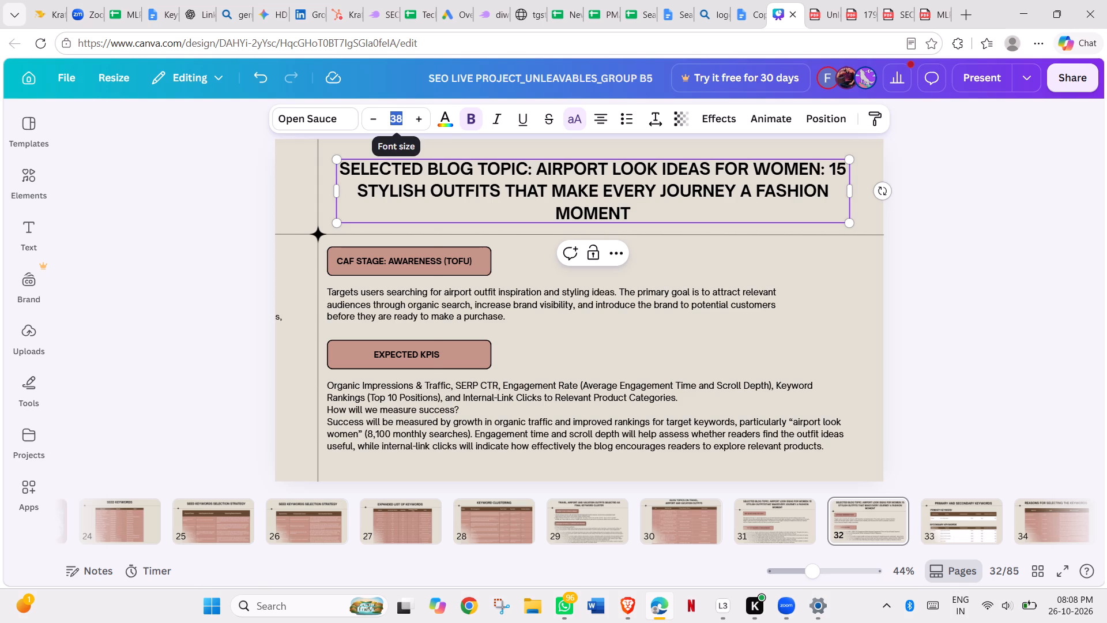
text(50)
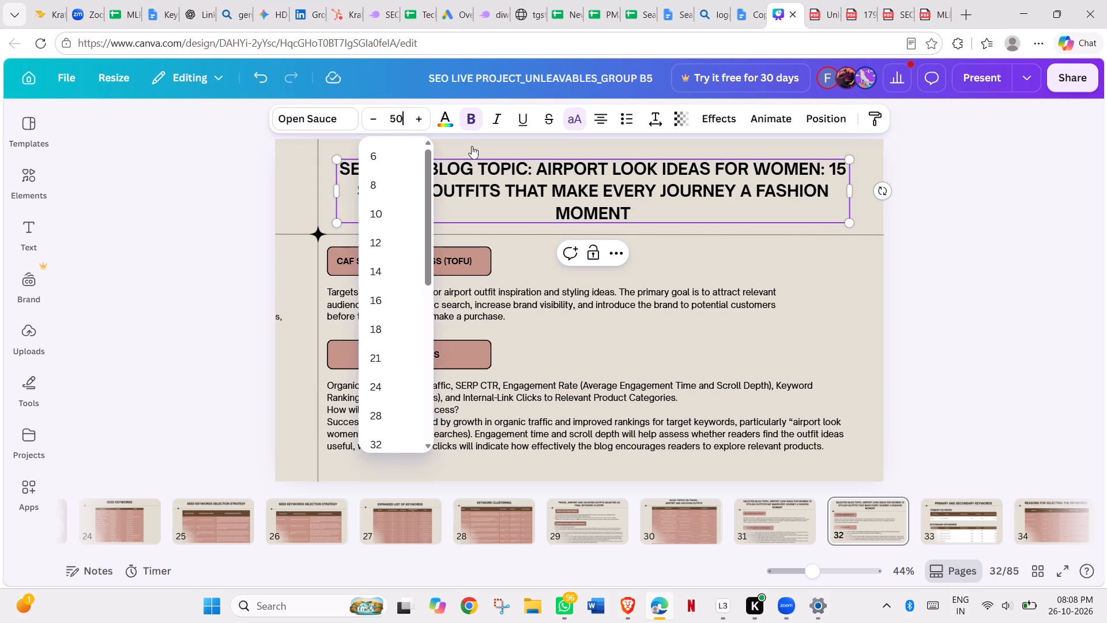
click(937, 236)
click(937, 236)
drag(748, 204, 745, 180)
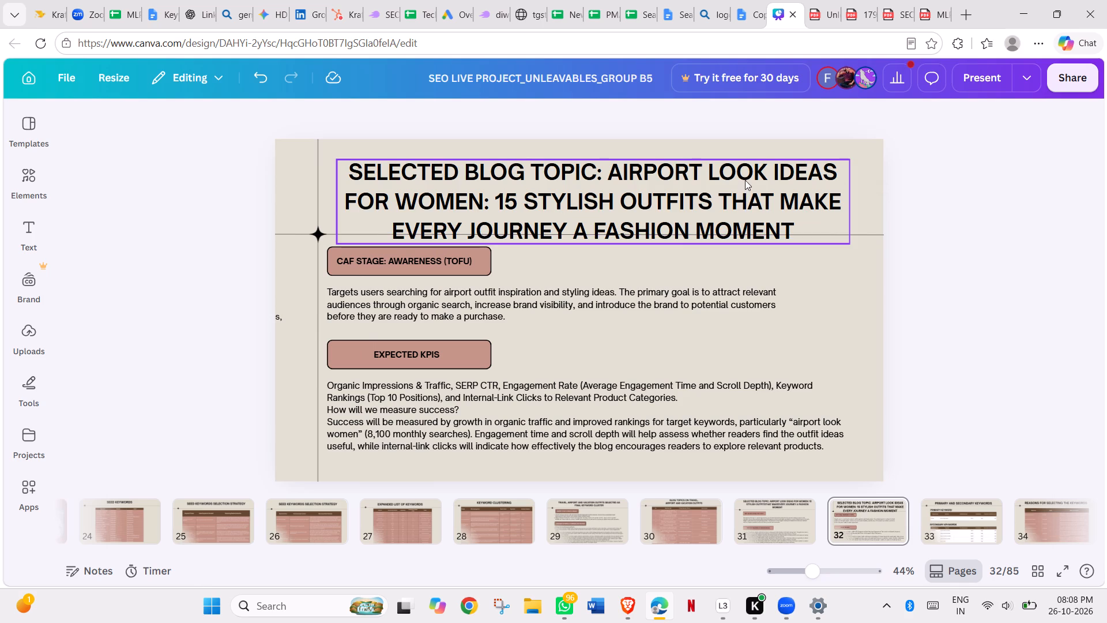
drag(745, 180, 745, 178)
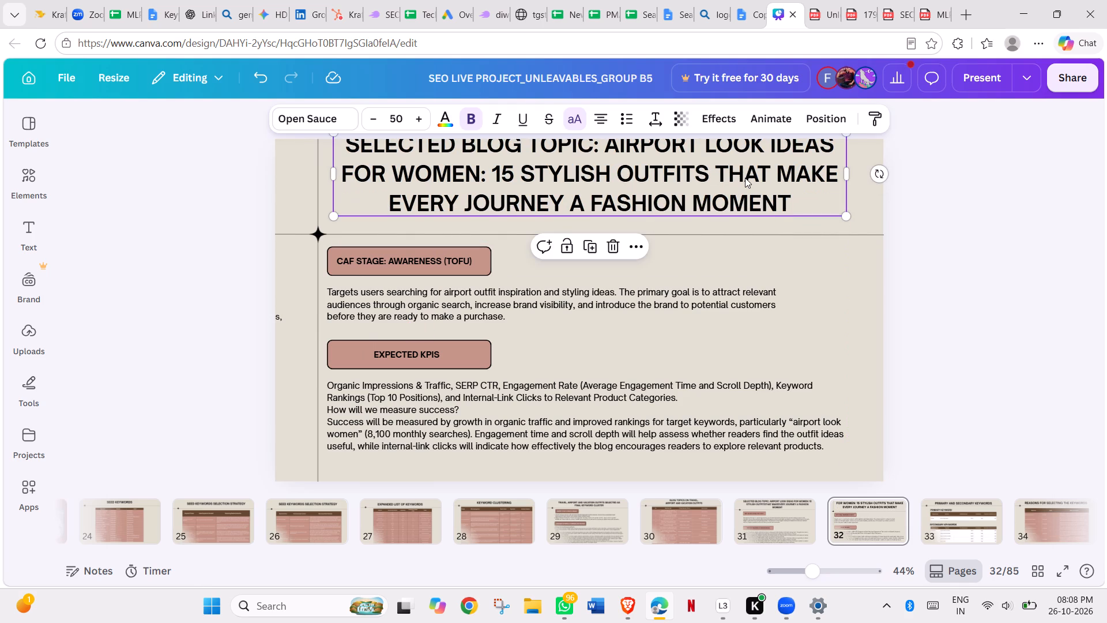
drag(745, 178, 745, 186)
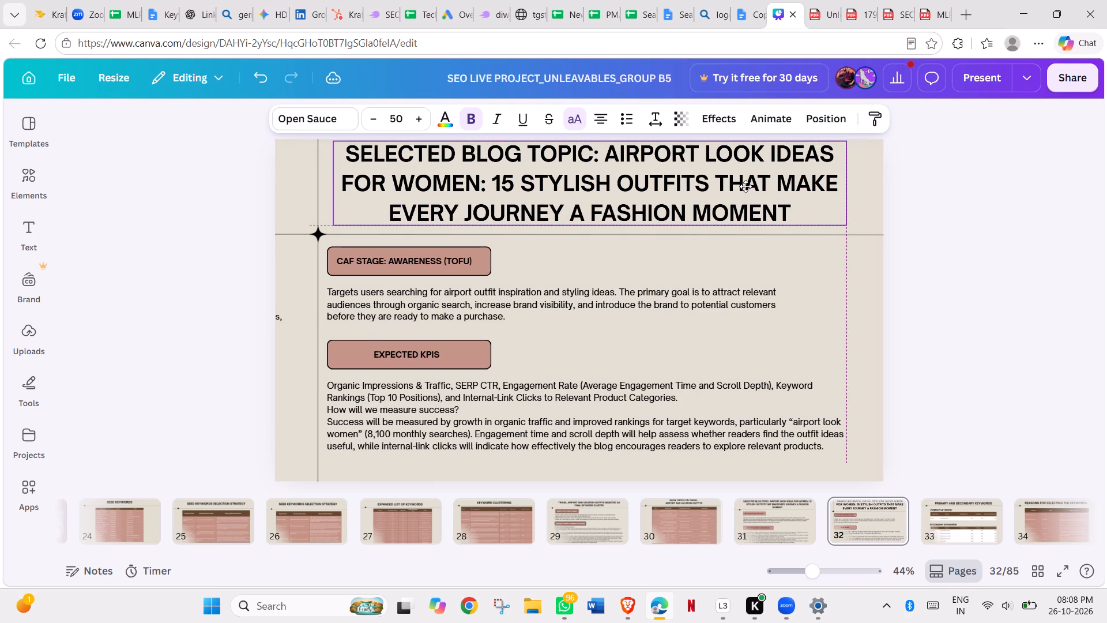
drag(745, 186, 746, 186)
click(1014, 284)
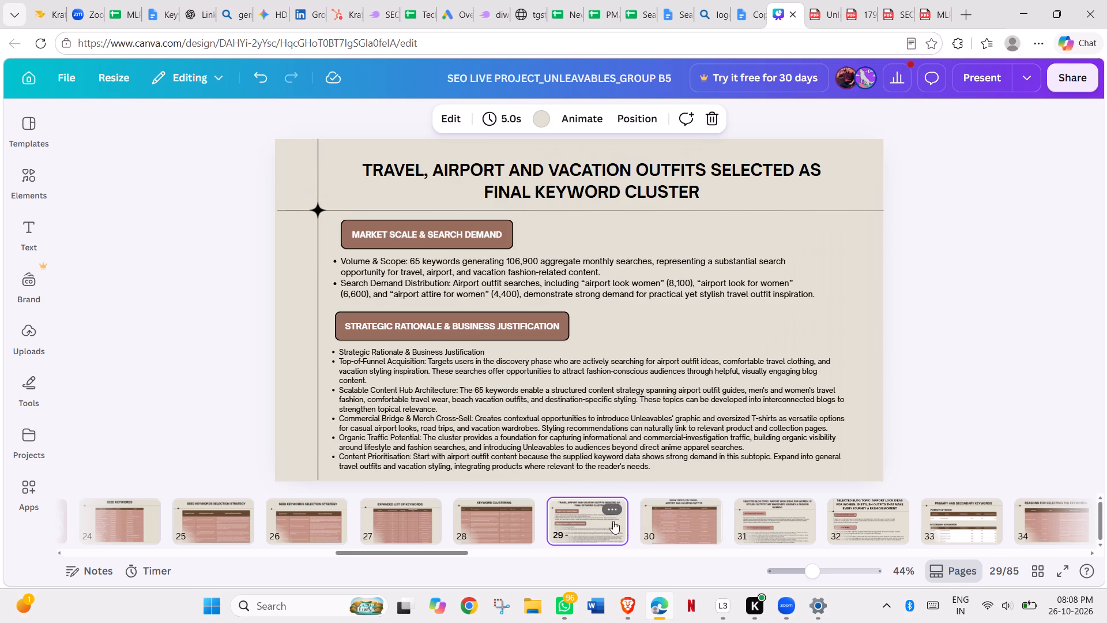
click(683, 523)
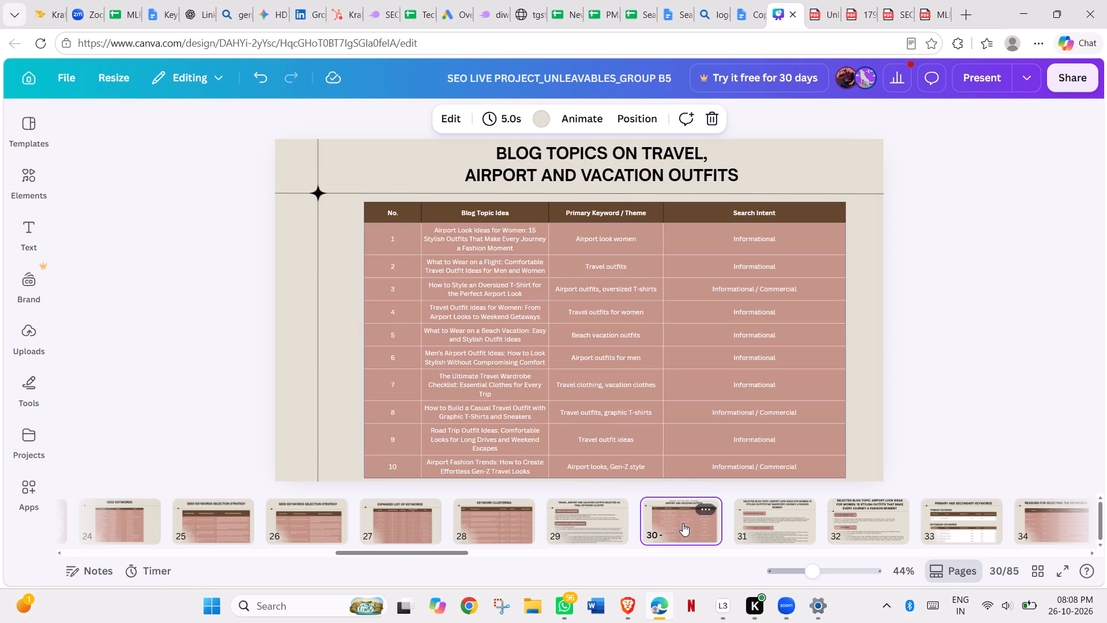
click(749, 521)
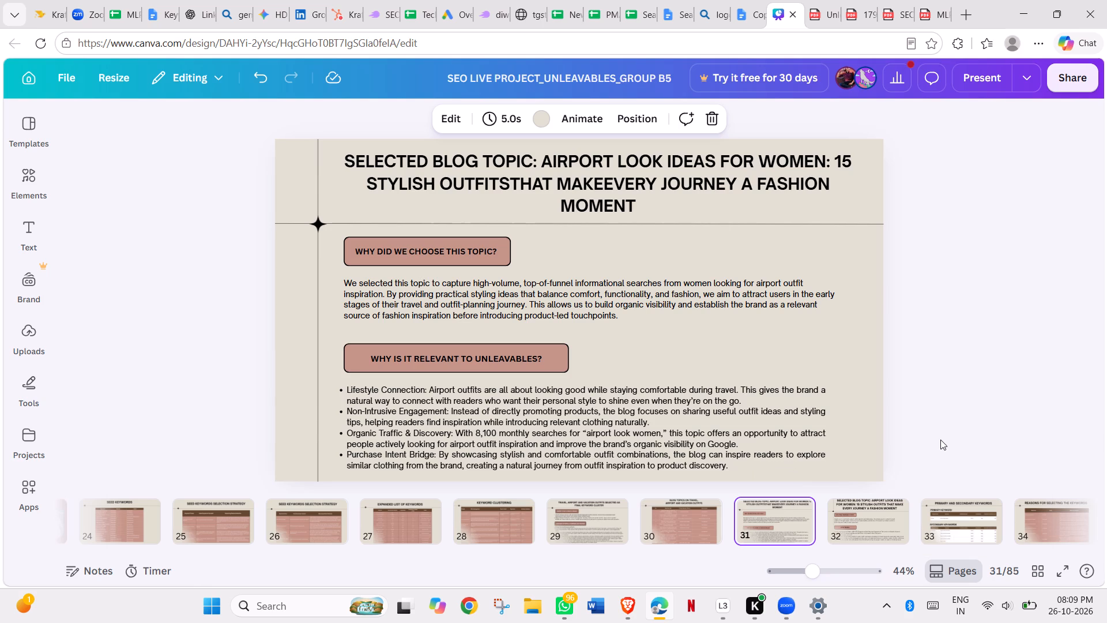
double_click(647, 194)
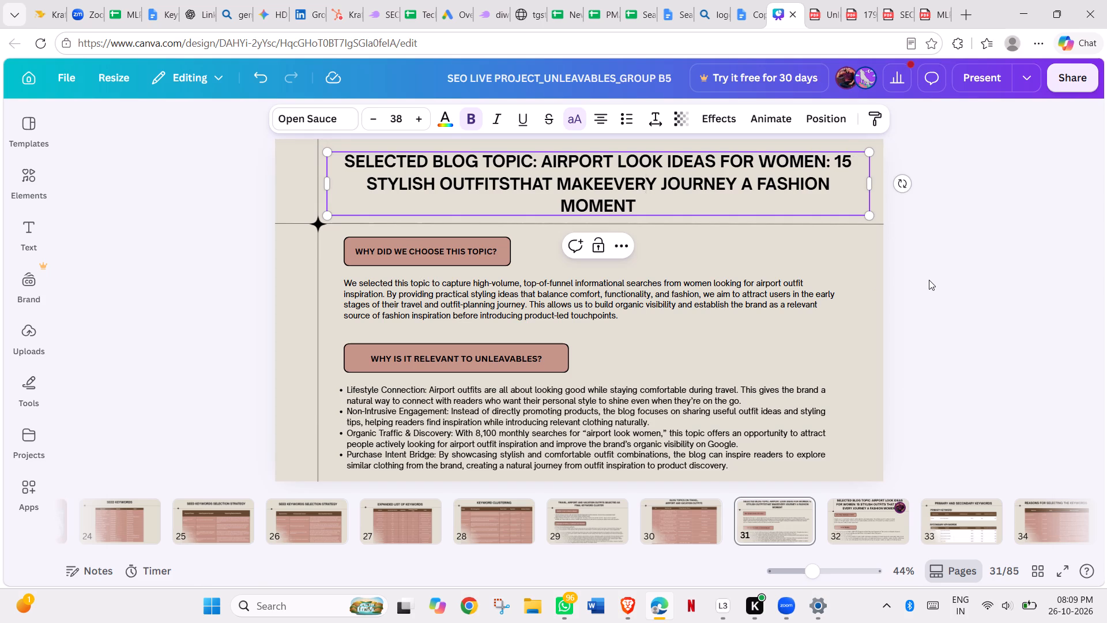
double_click(854, 521)
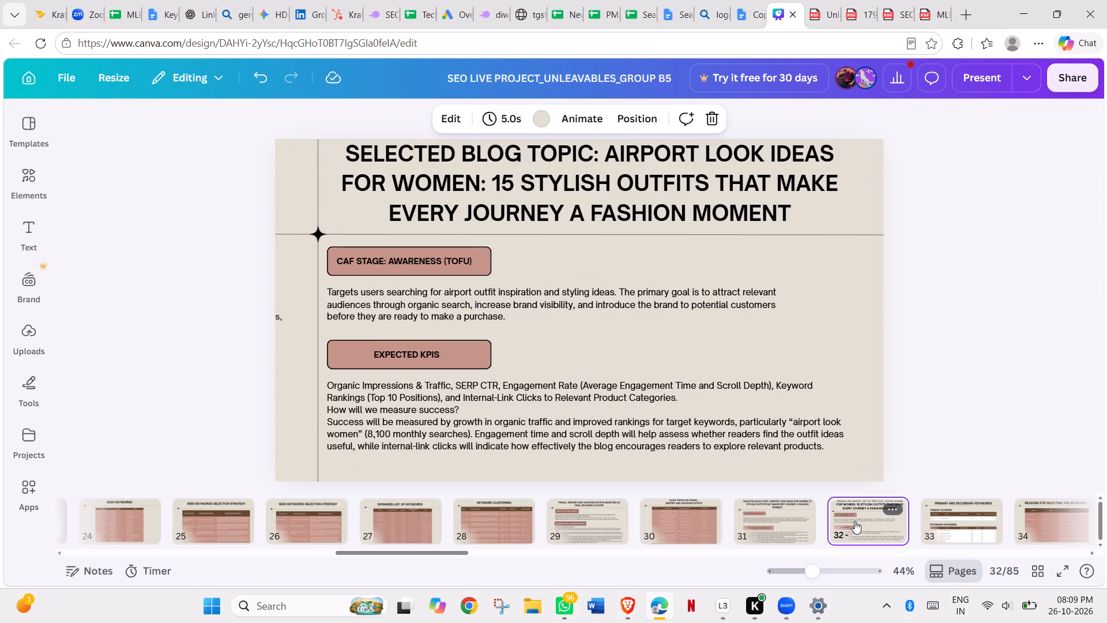
click(790, 521)
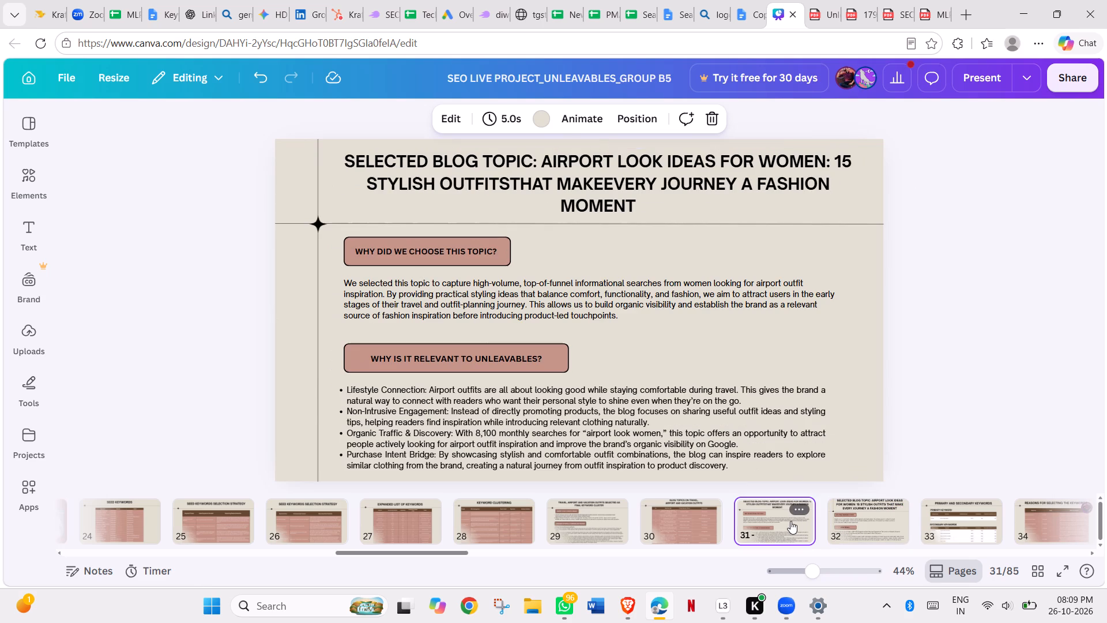
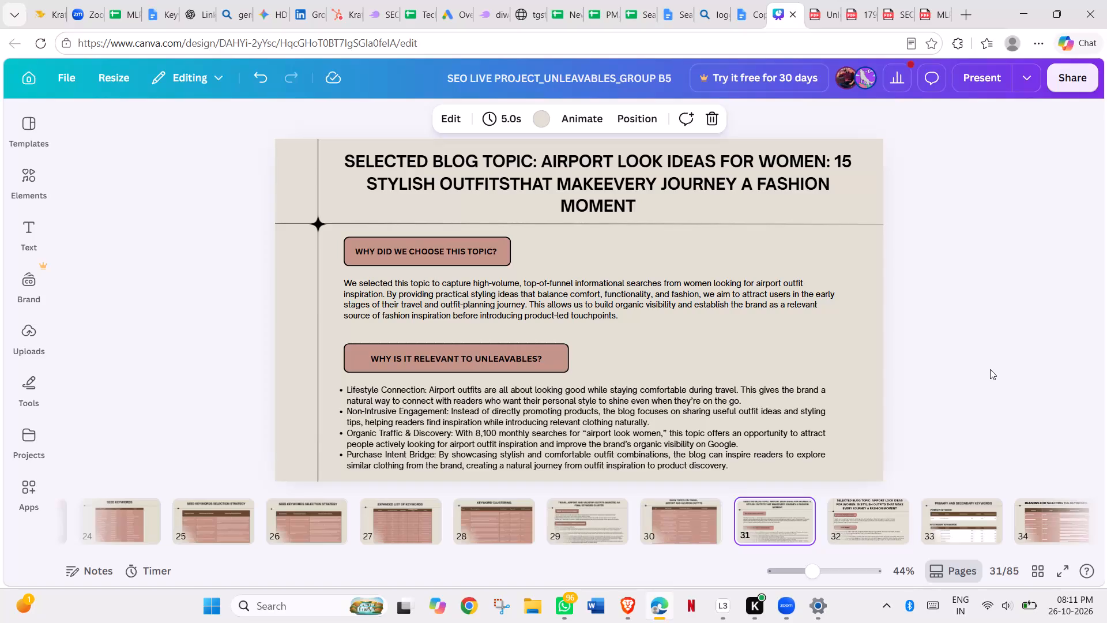
Set the font size of the Selected Blog Topic heading on page 31 to 50.
key(Right)
key(Right)
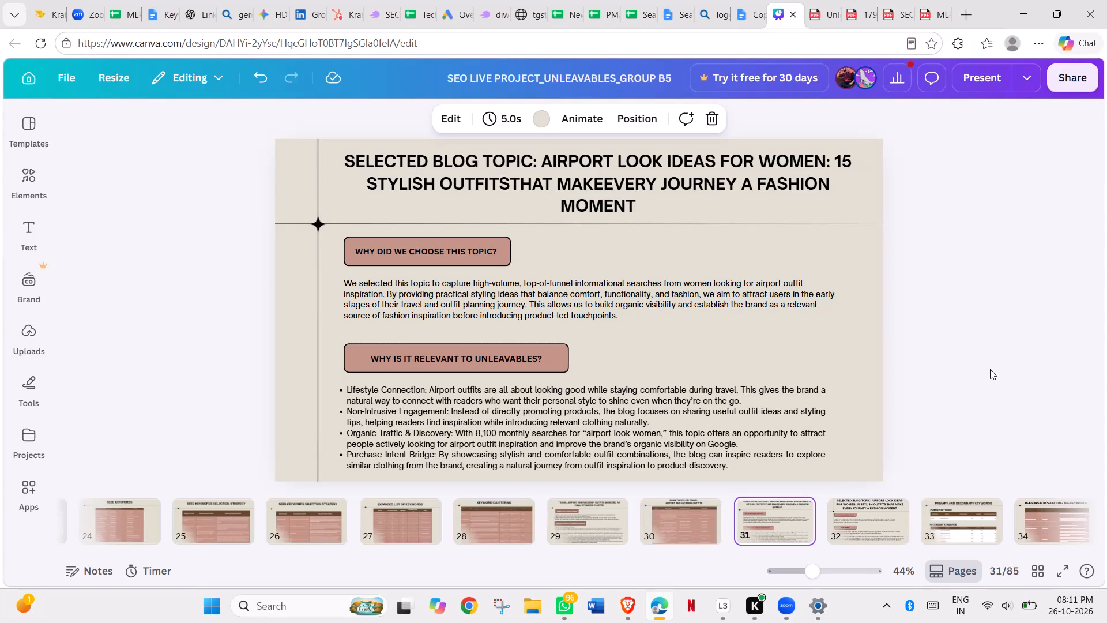
click(990, 369)
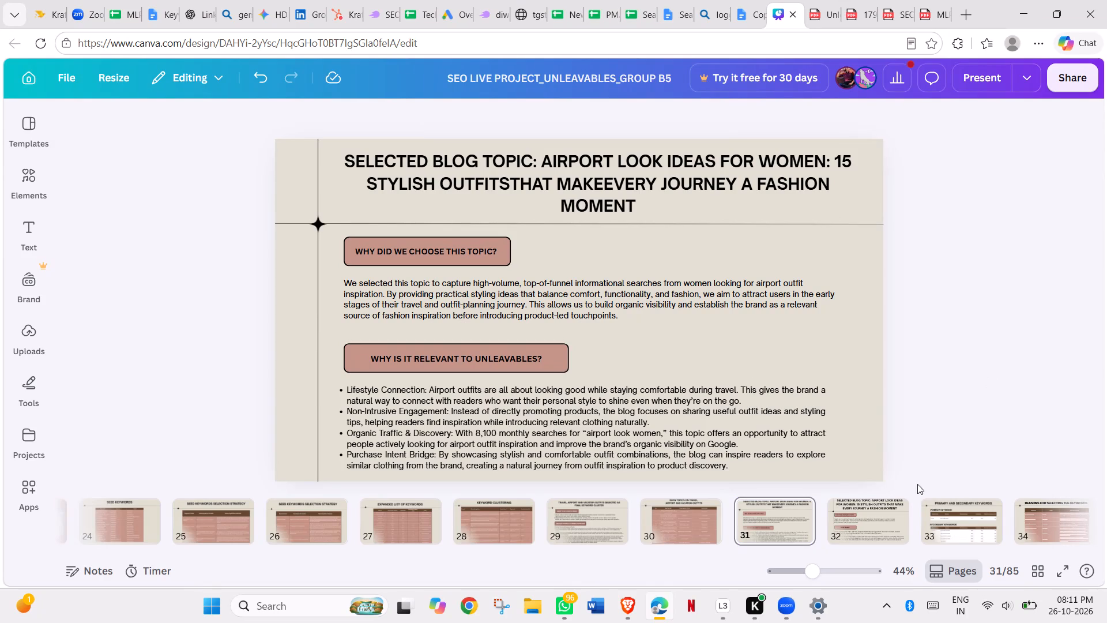
click(878, 524)
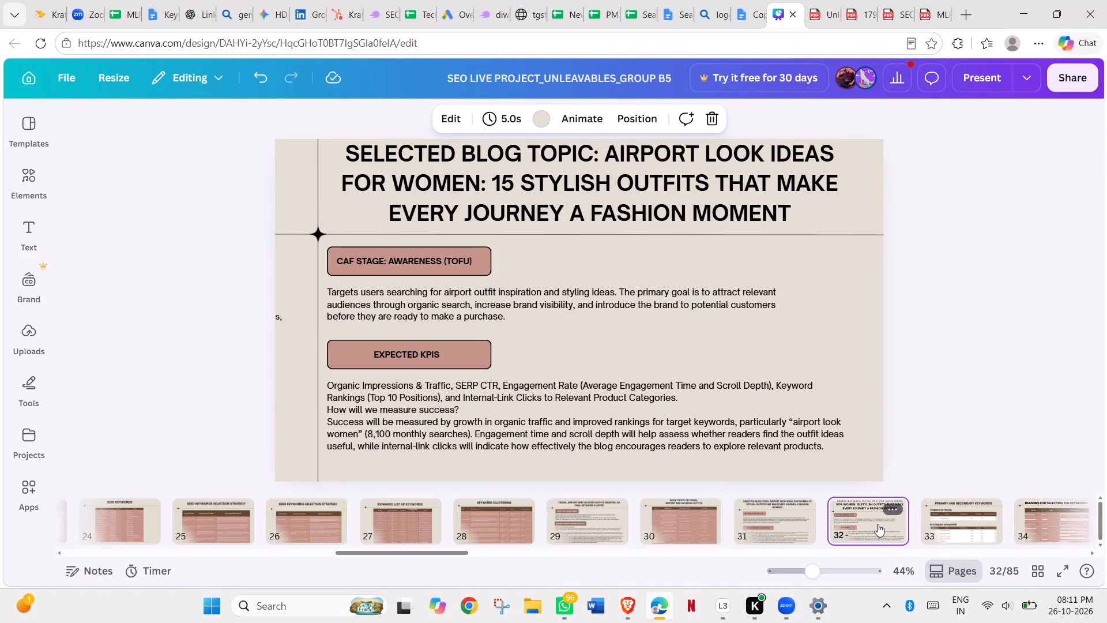
click(793, 527)
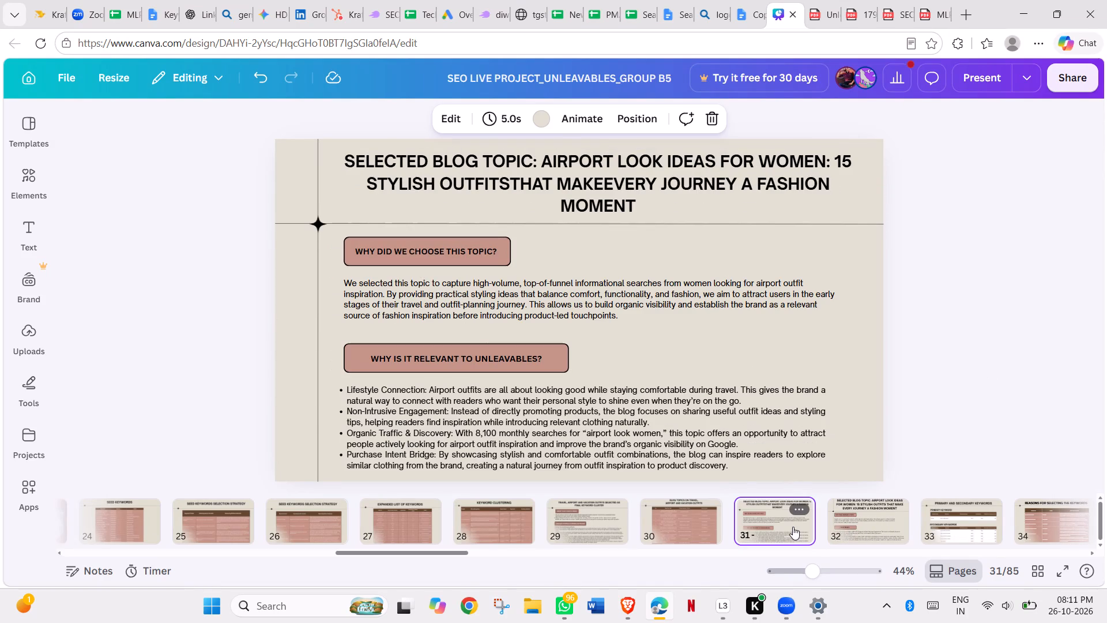
double_click(614, 189)
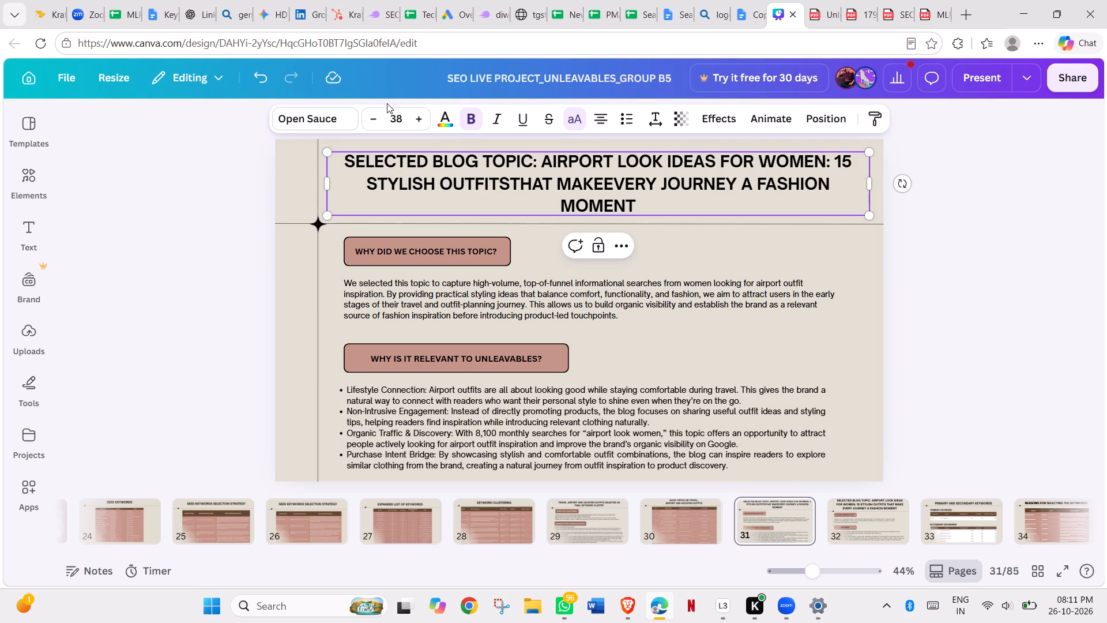
double_click(395, 120)
text(50)
click(927, 260)
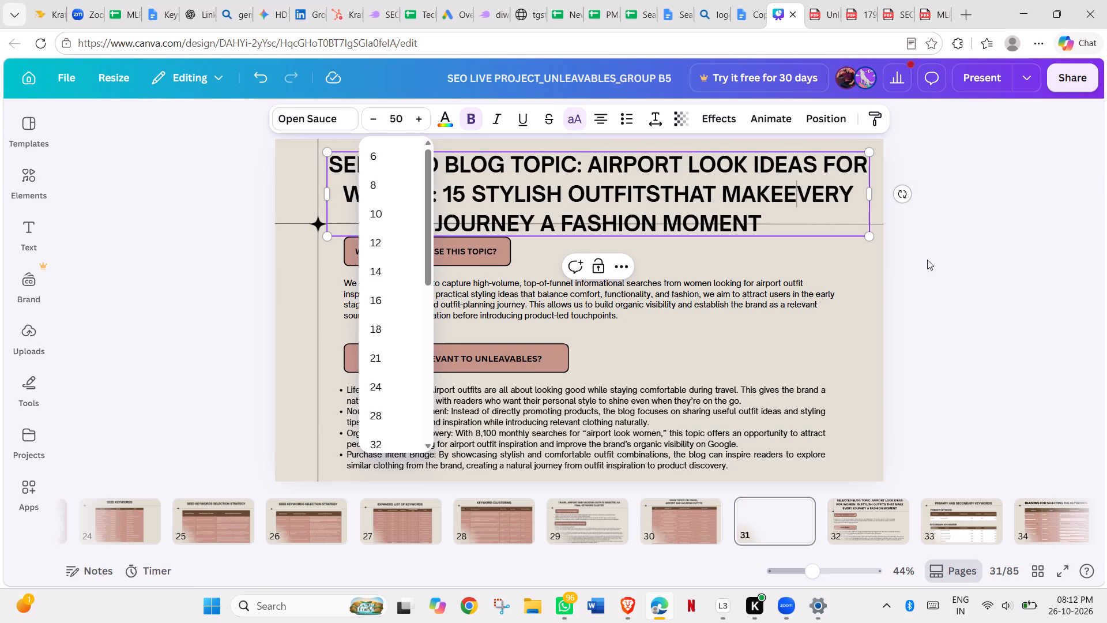
Move the enlarged heading on page 31 up so all three lines sit above the horizontal line, within the slide.
drag(740, 202, 740, 193)
click(919, 225)
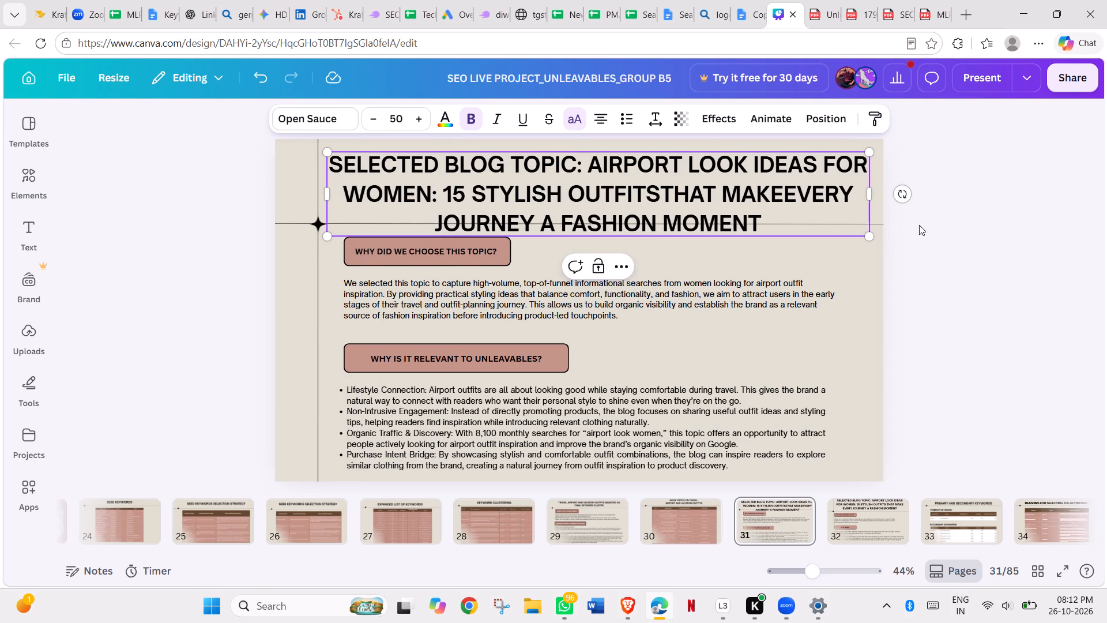
drag(747, 186, 747, 178)
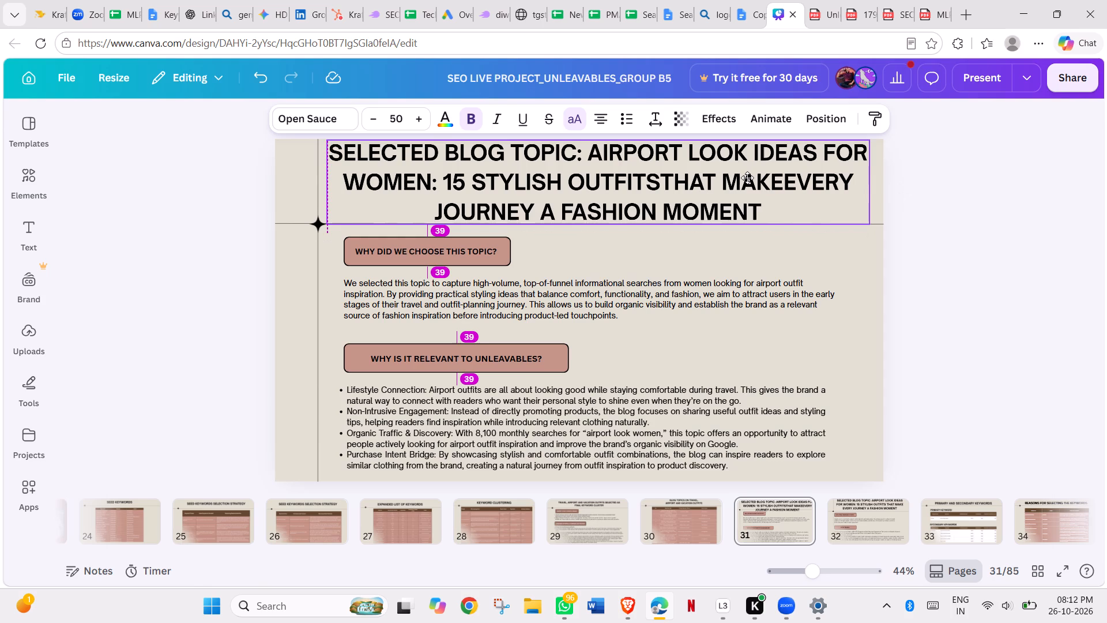
drag(747, 178, 747, 177)
click(991, 275)
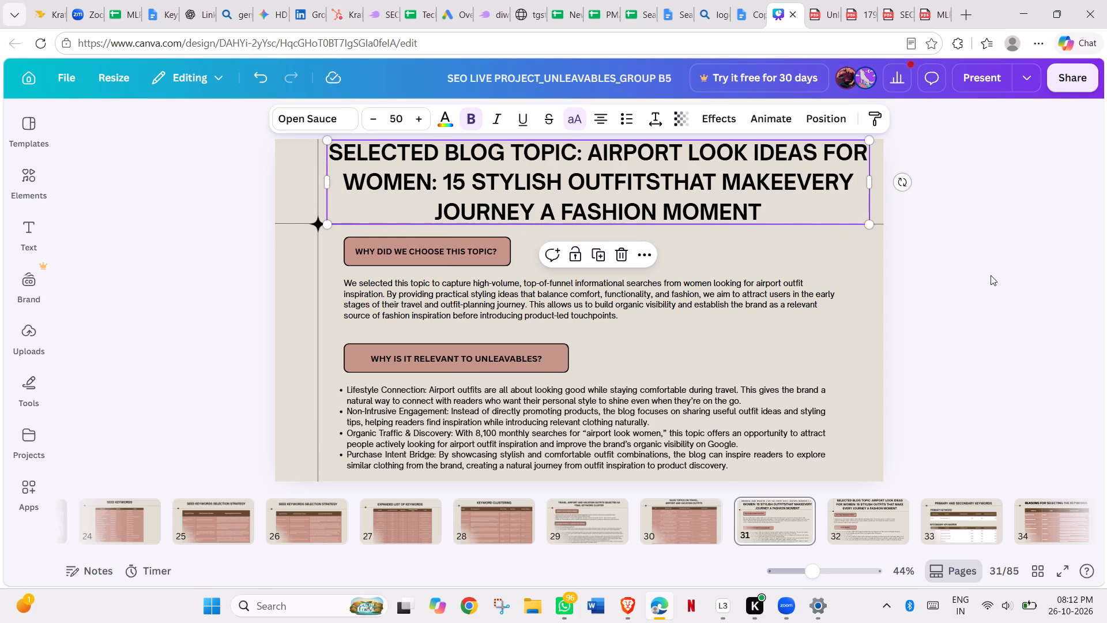
Set the font size of the Blog Topics on Travel, Airport and Vacation Outfits heading on page 30 to 50.
key(Left)
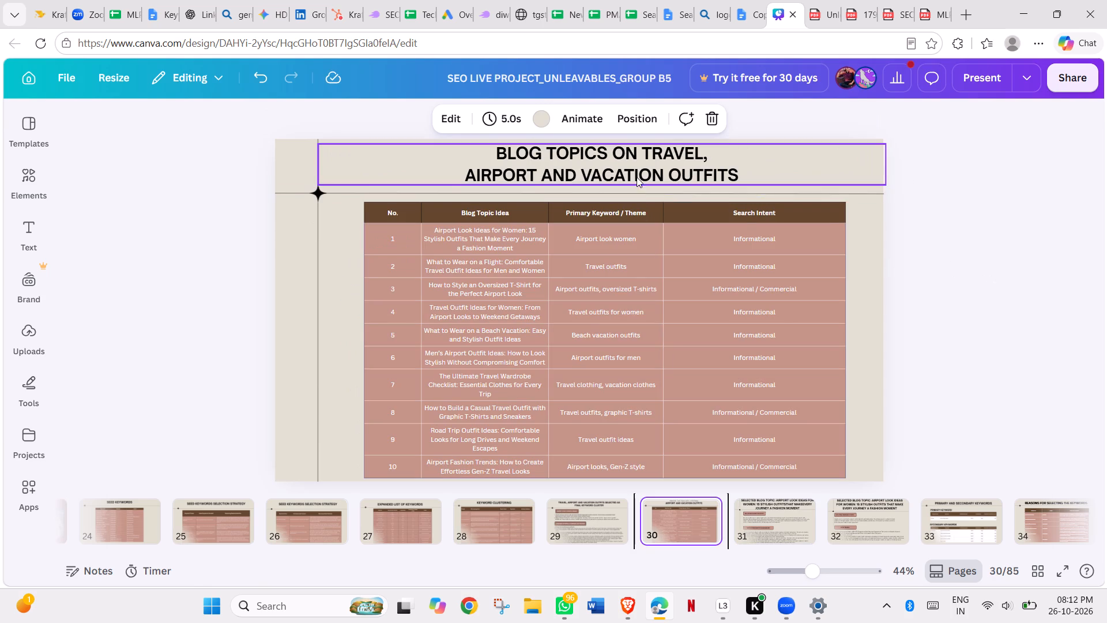
double_click(633, 168)
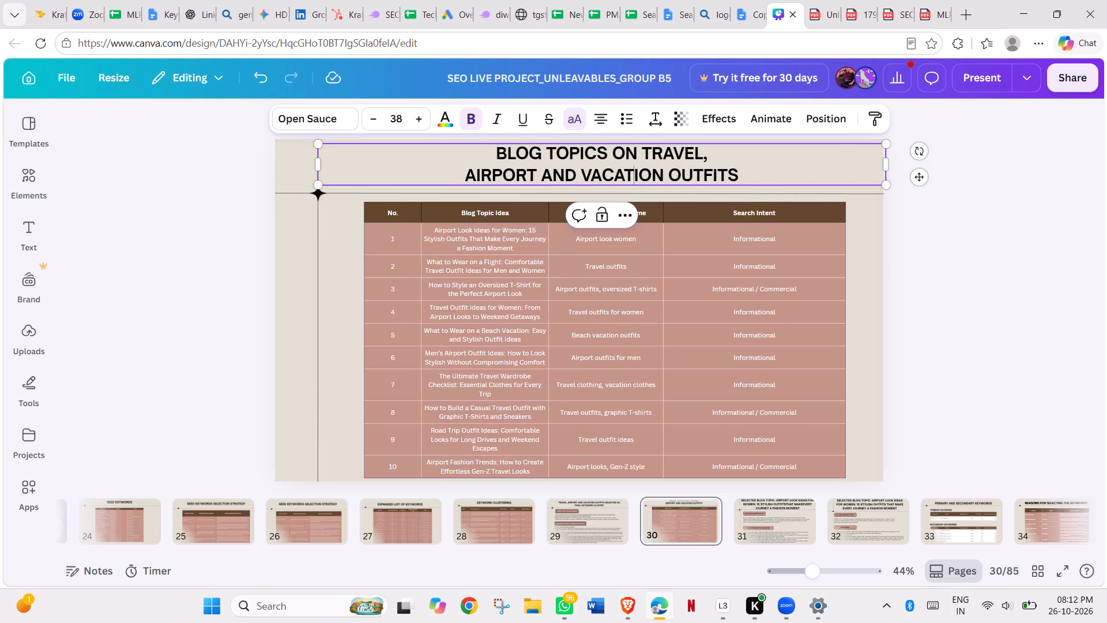
triple_click(633, 168)
click(633, 168)
click(962, 237)
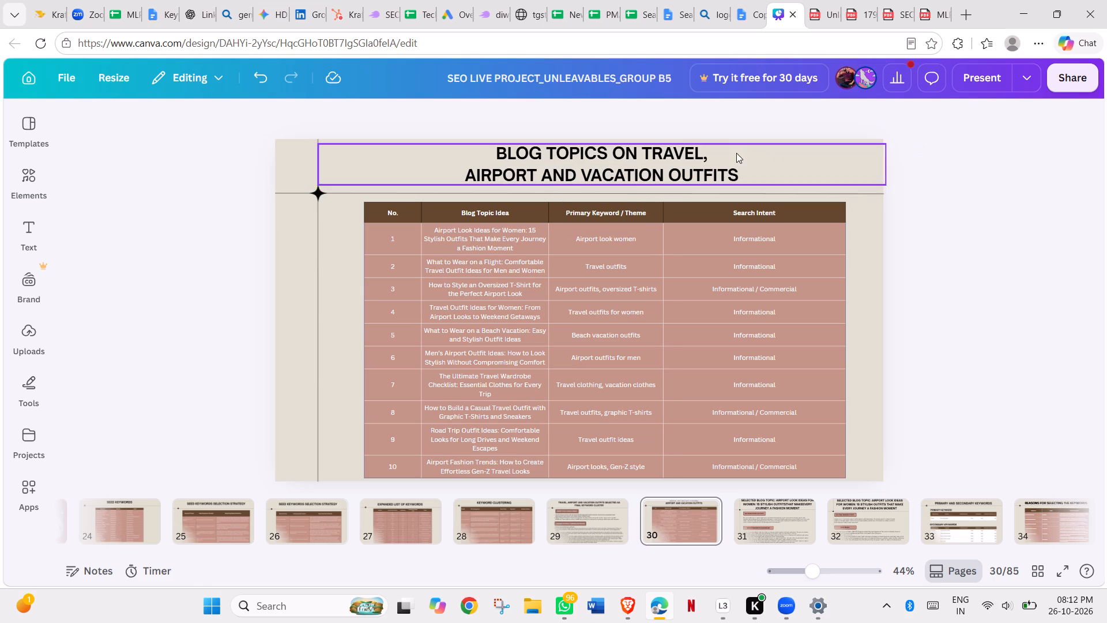
click(728, 159)
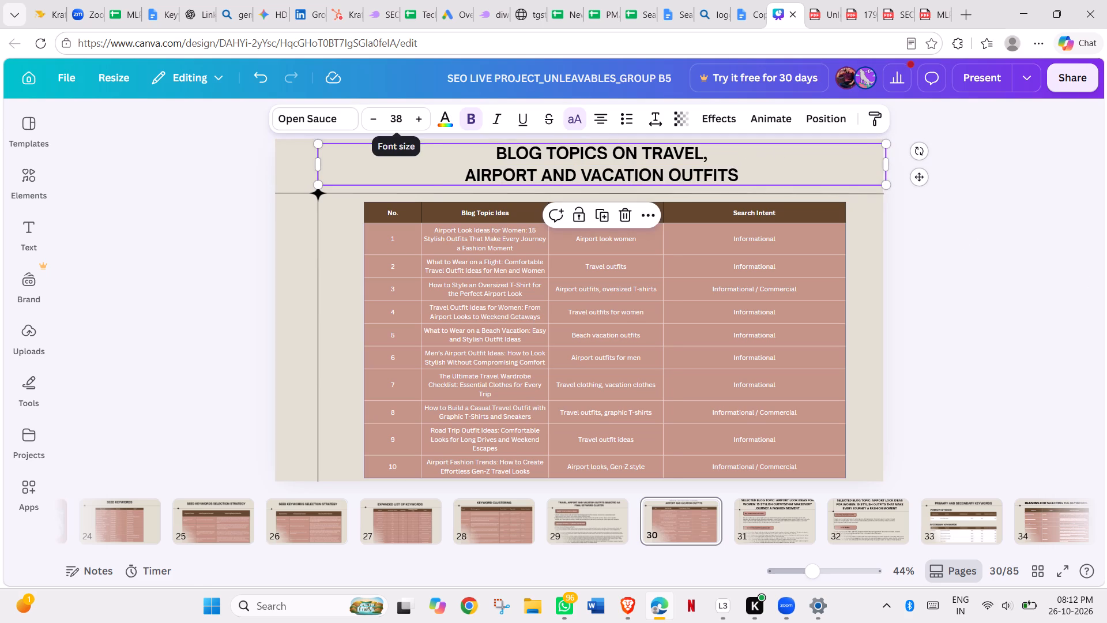
double_click(398, 121)
text(50)
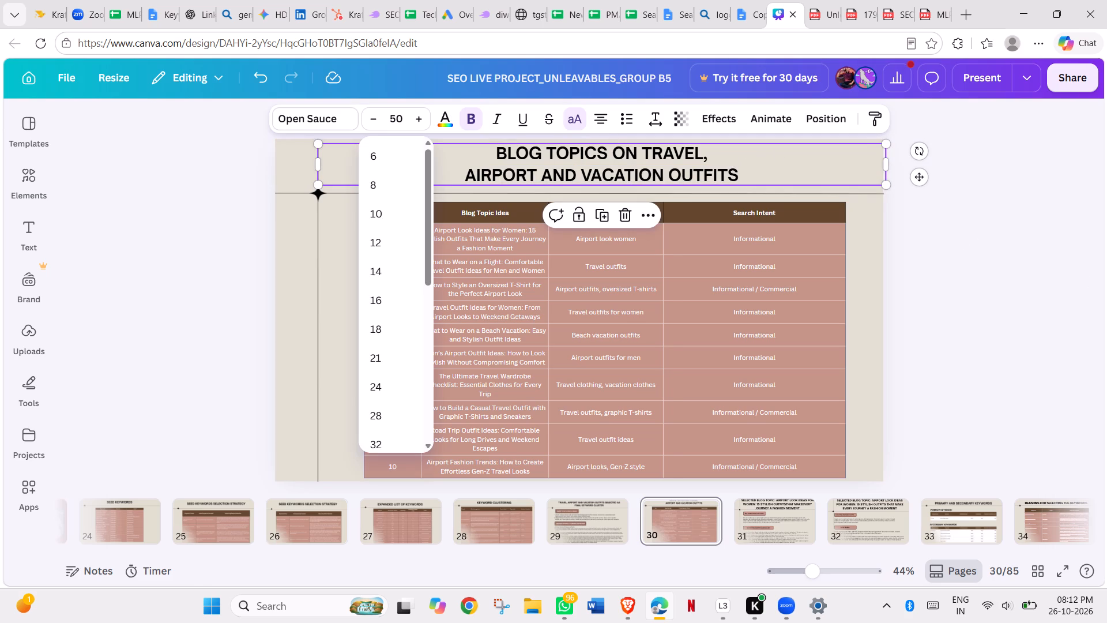
click(935, 267)
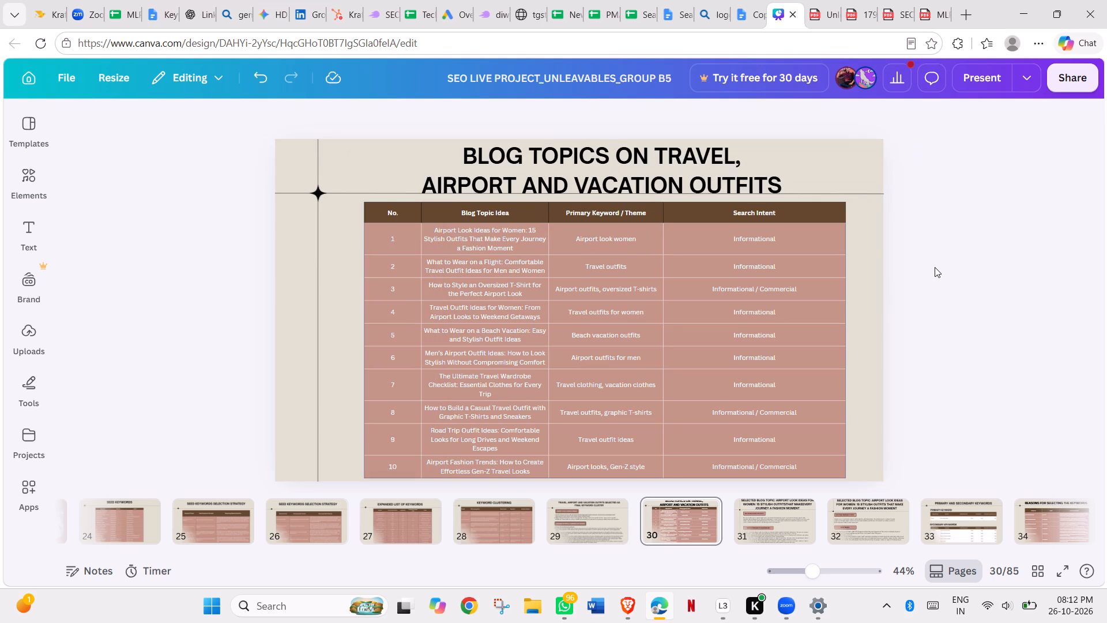
Move the enlarged heading on page 30 up so both lines sit above the horizontal line.
click(698, 174)
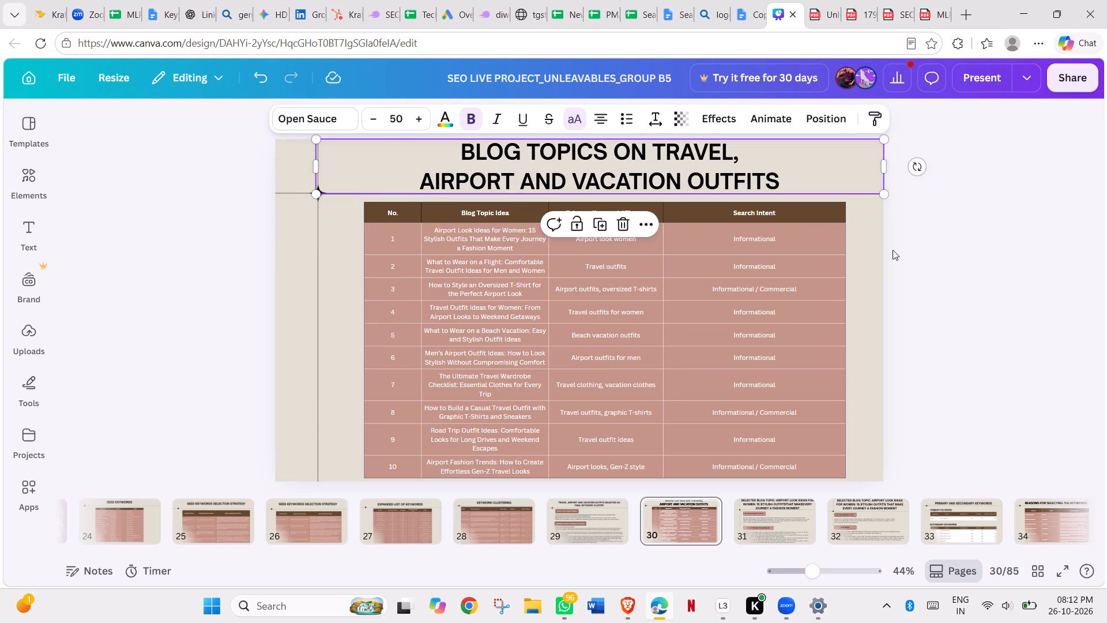
click(935, 256)
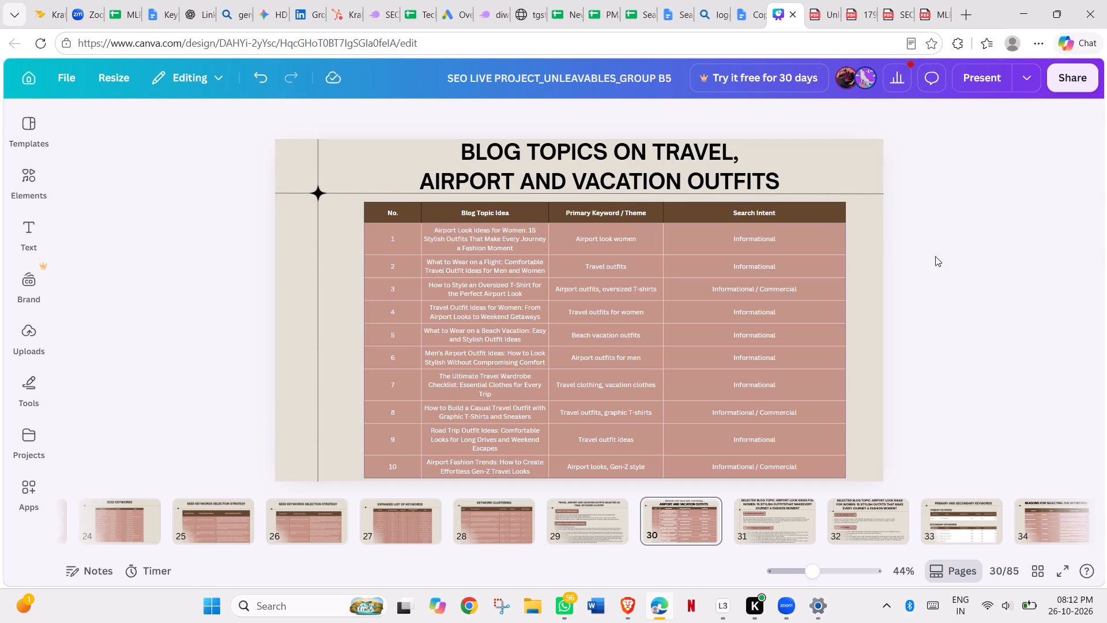
Set the font size of the Travel, Airport and Vacation Outfits heading on page 29 to 50.
key(Left)
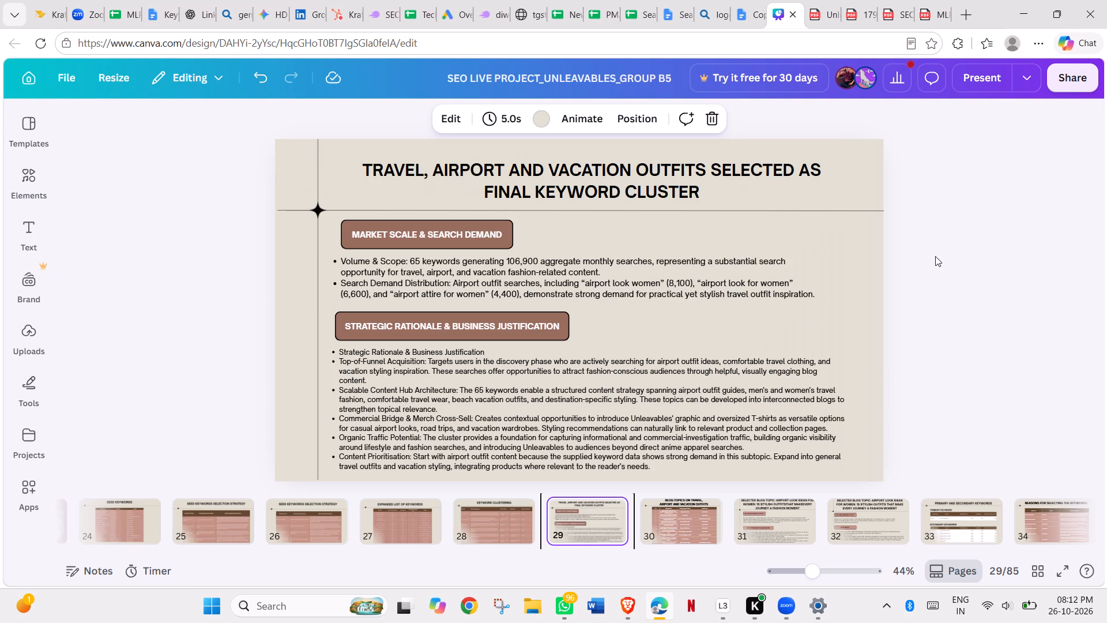
double_click(690, 187)
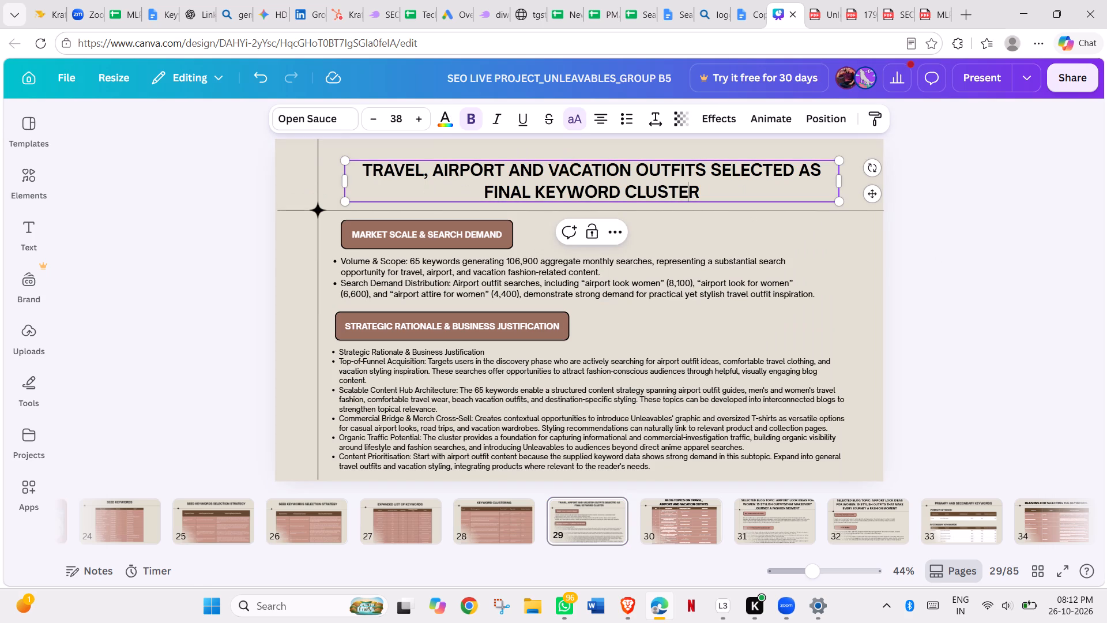
click(958, 249)
click(643, 174)
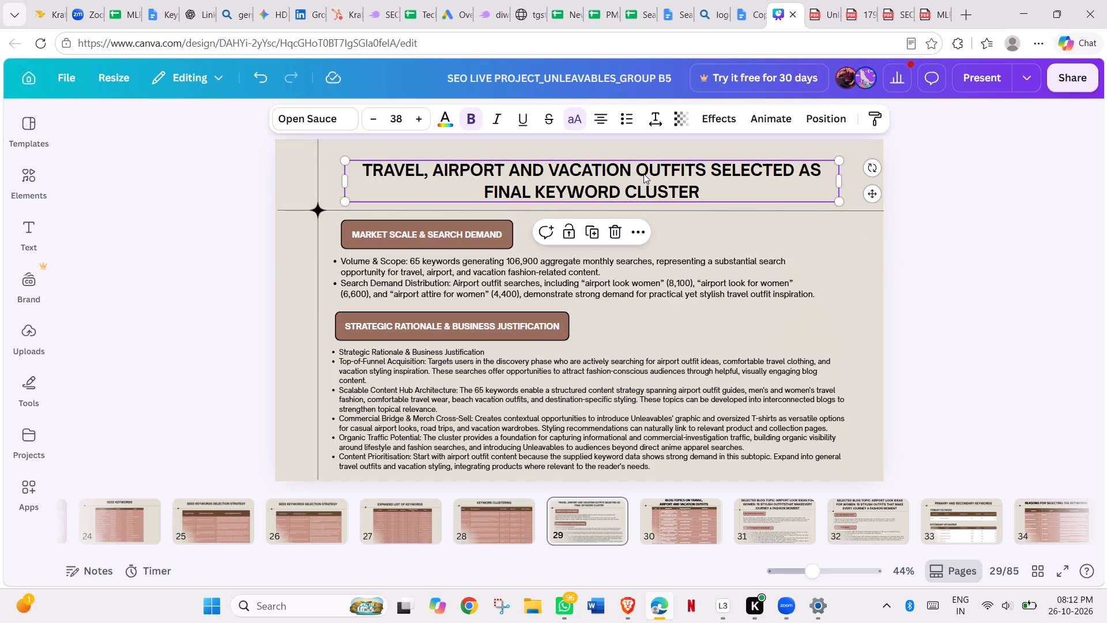
double_click(394, 115)
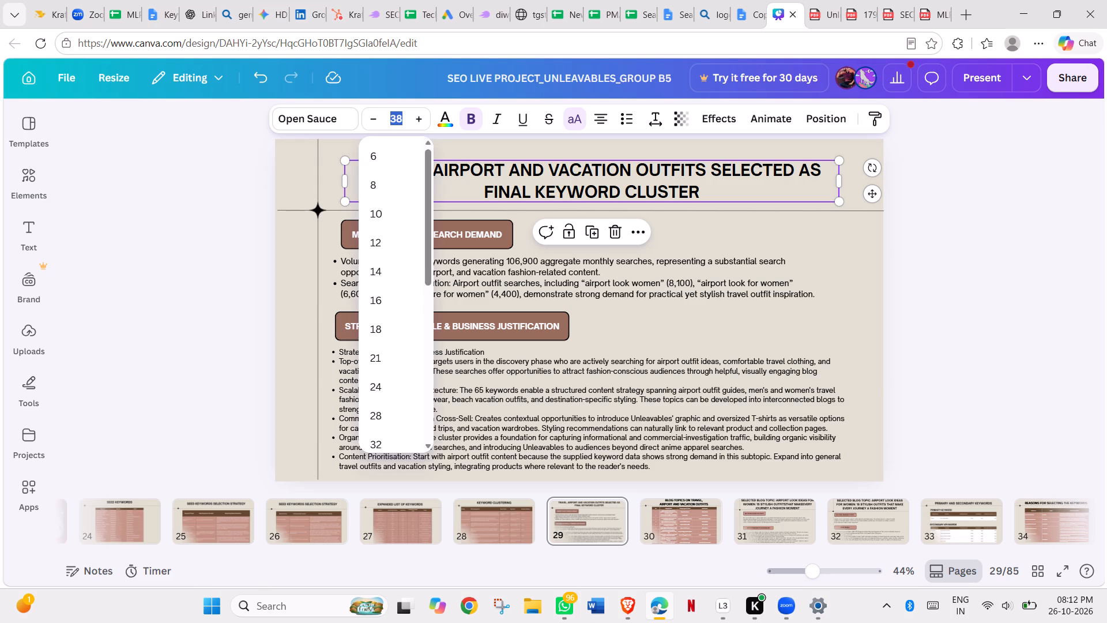
text(50)
click(959, 191)
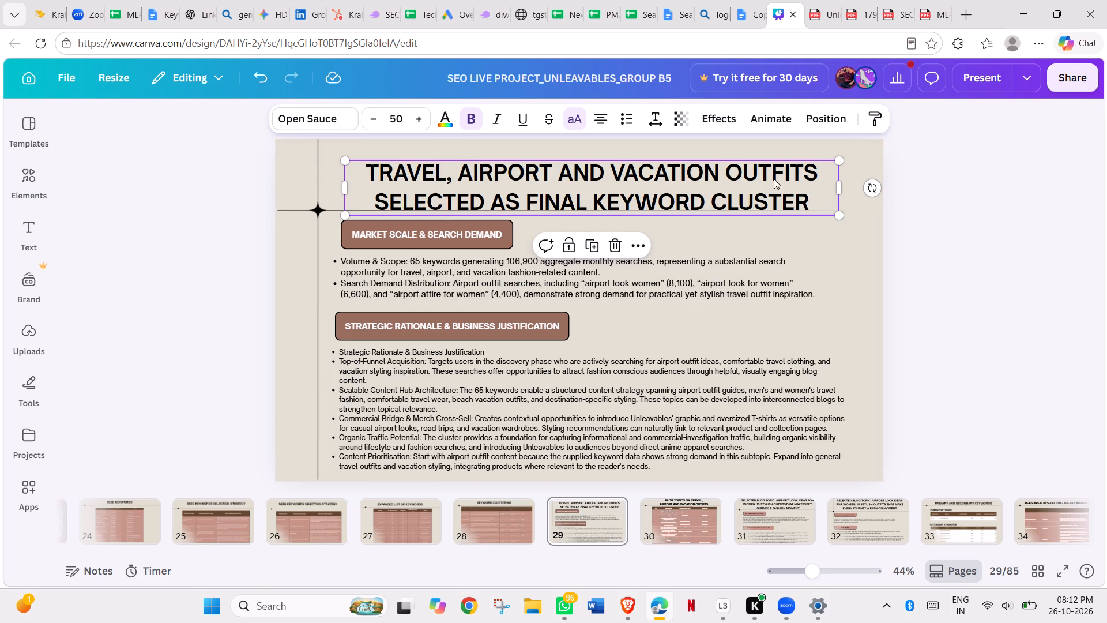
Move the enlarged heading on page 29 up and slightly left so both lines clear the horizontal line.
drag(761, 190, 759, 179)
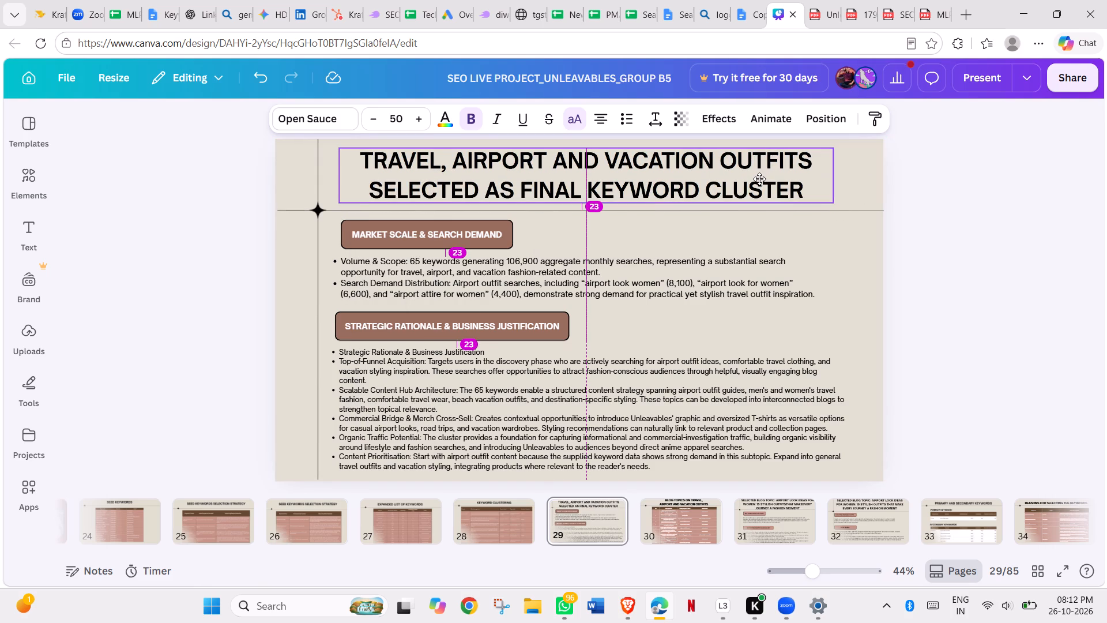
drag(759, 179, 759, 179)
click(972, 245)
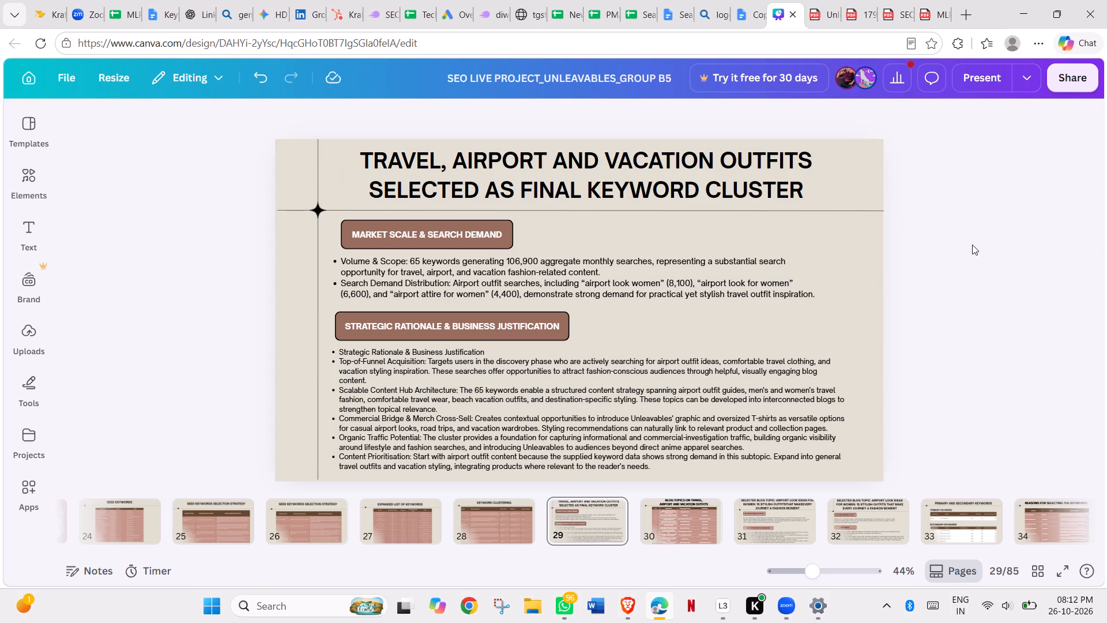
click(939, 219)
Check the heading font sizes on pages 28 and 27 and review the headings and line placement back to page 24.
key(Left)
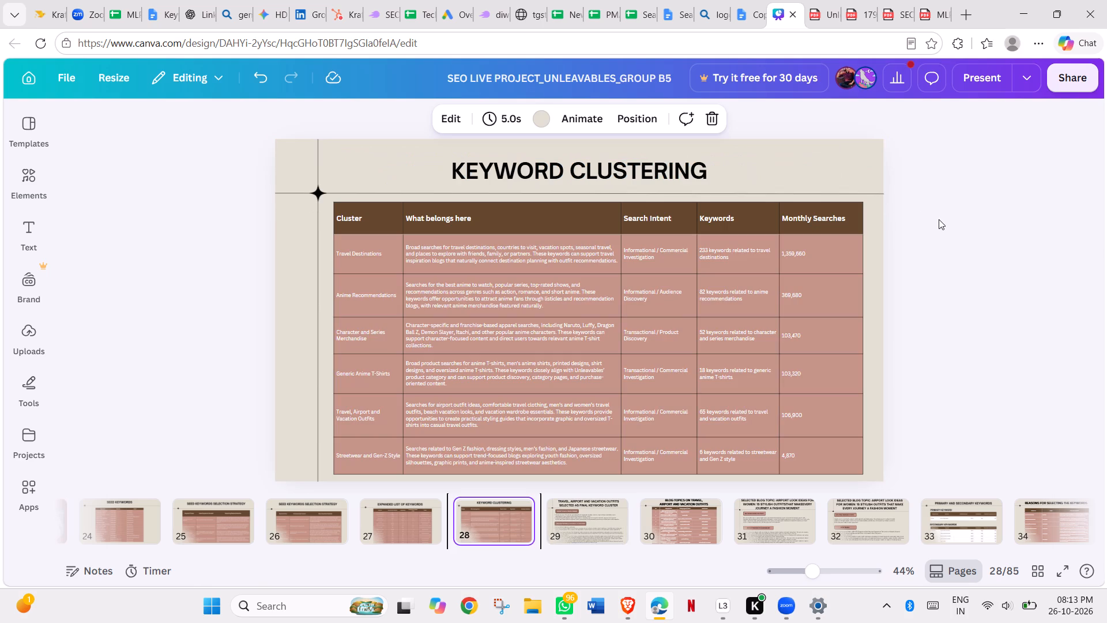
double_click(677, 172)
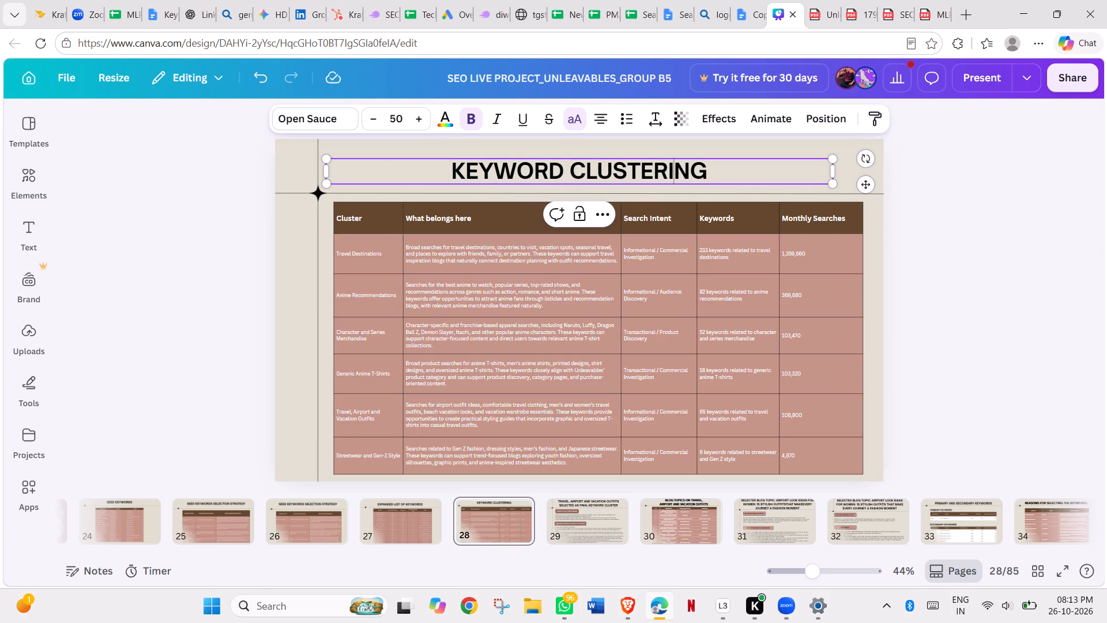
click(895, 250)
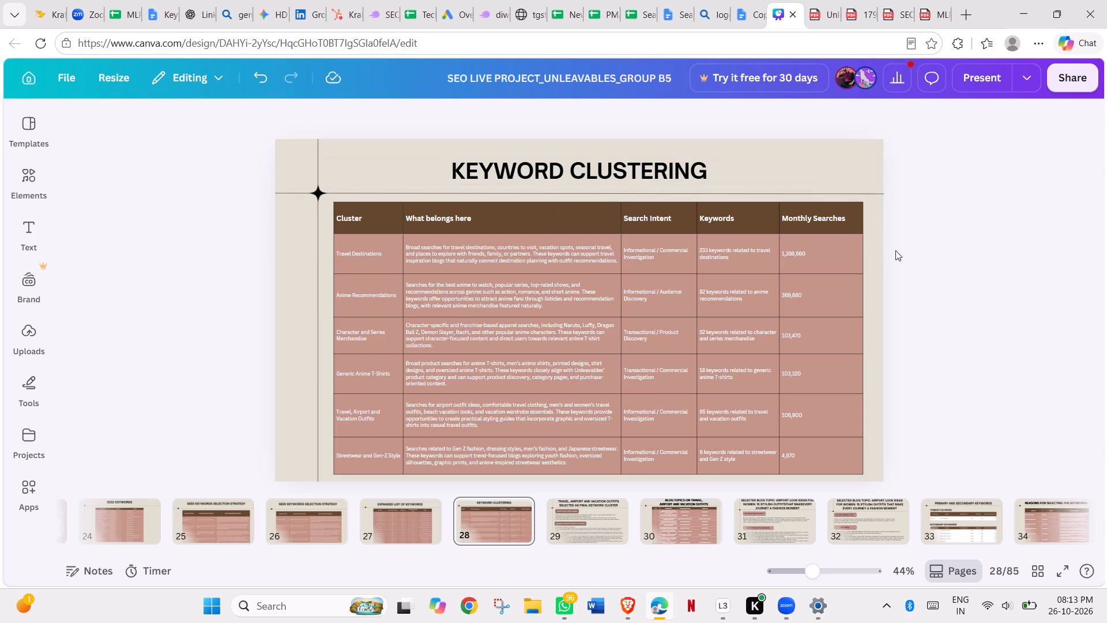
key(Left)
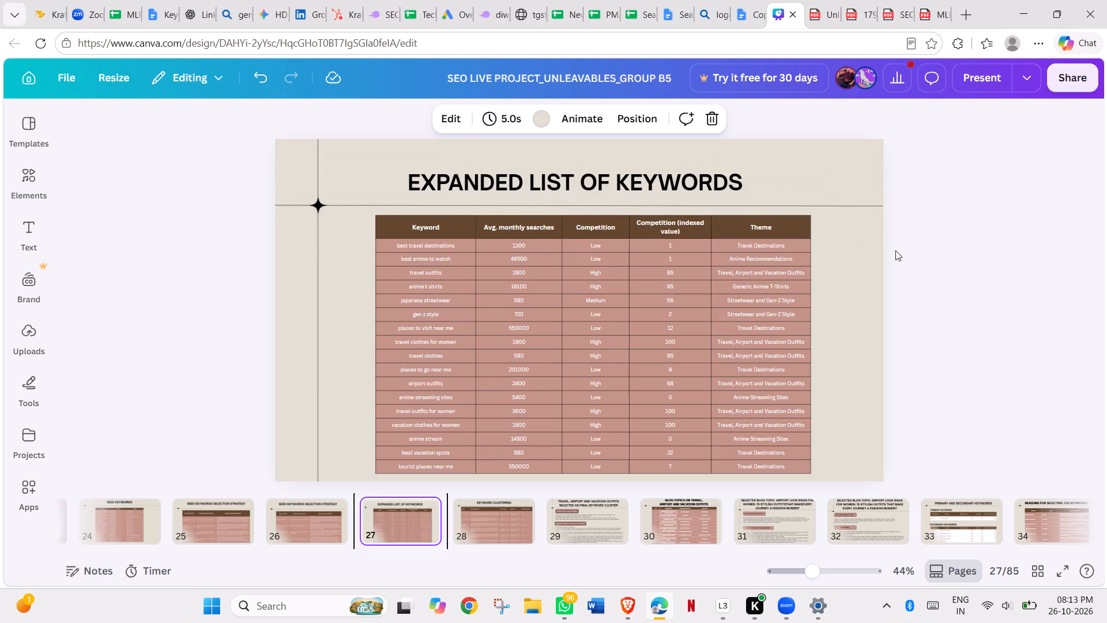
double_click(720, 182)
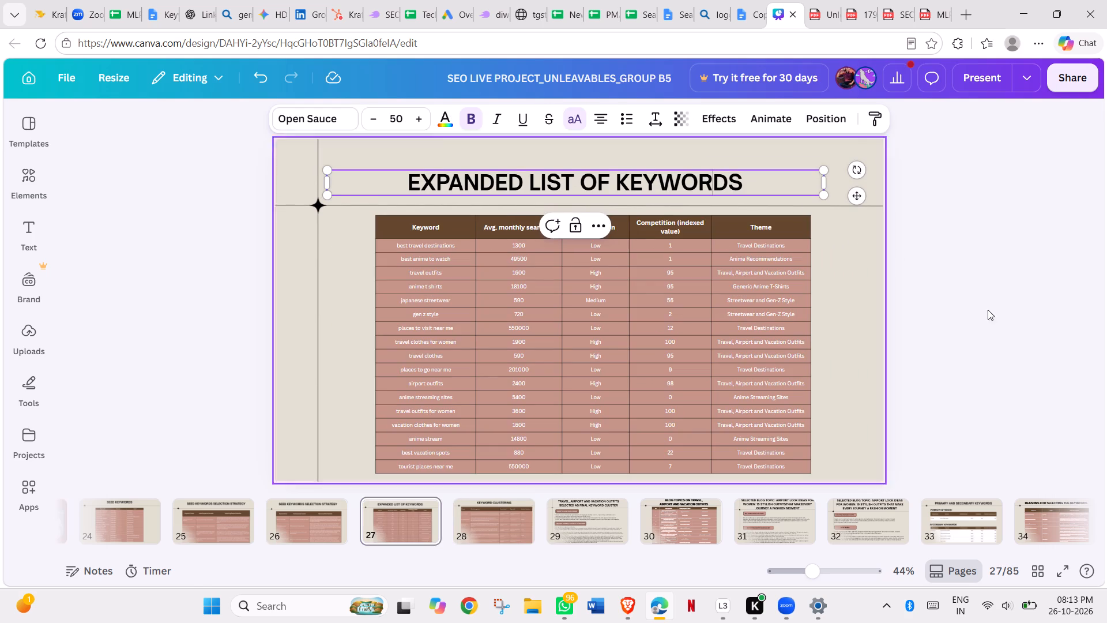
click(999, 316)
key(Left)
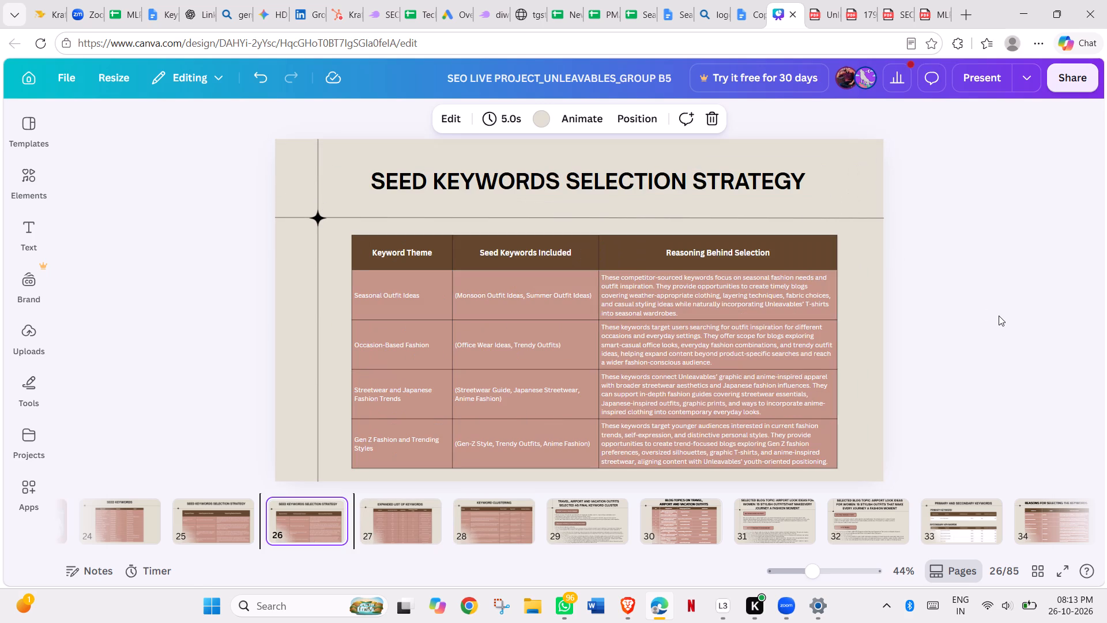
key(Left)
key(Left)
key(Left)
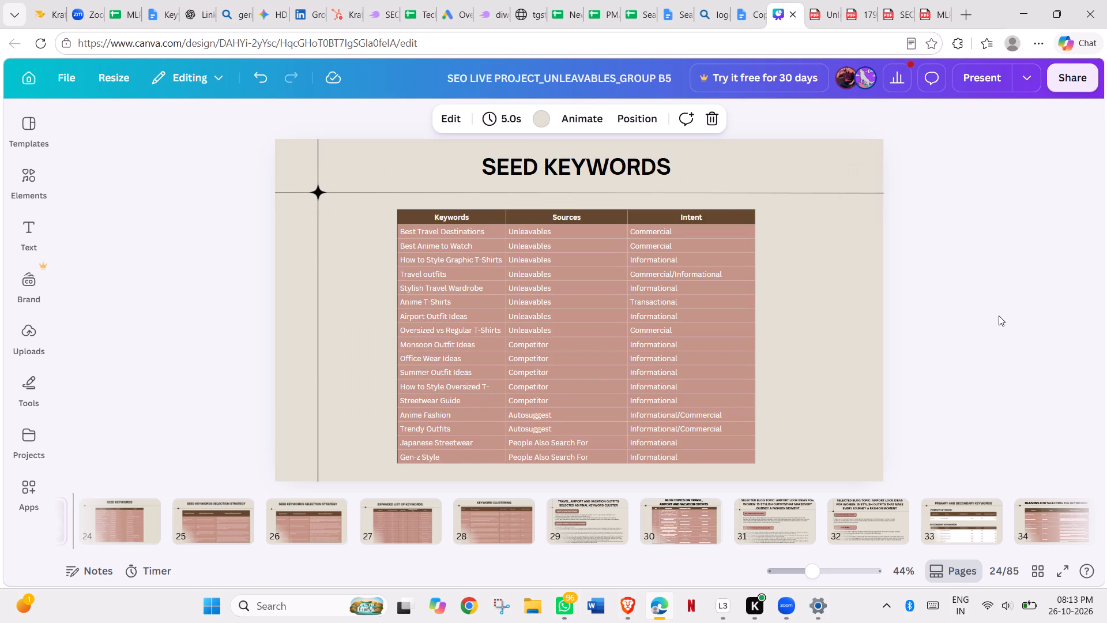
Review the headings and the line-and-star placement on the slides from page 23 back to page 9.
key(Left)
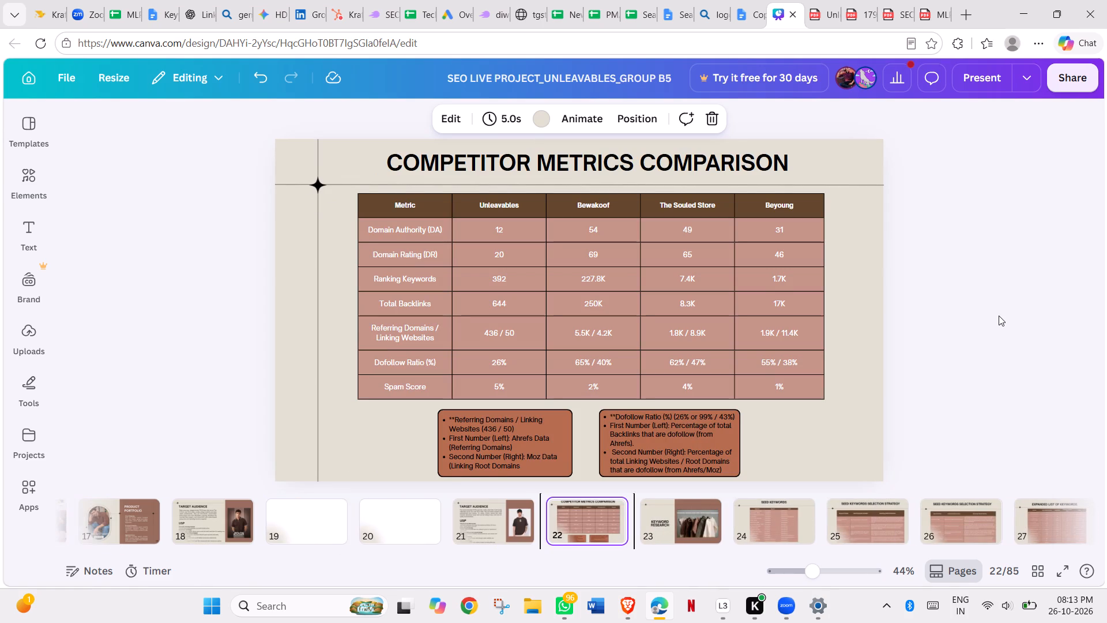
key(Left)
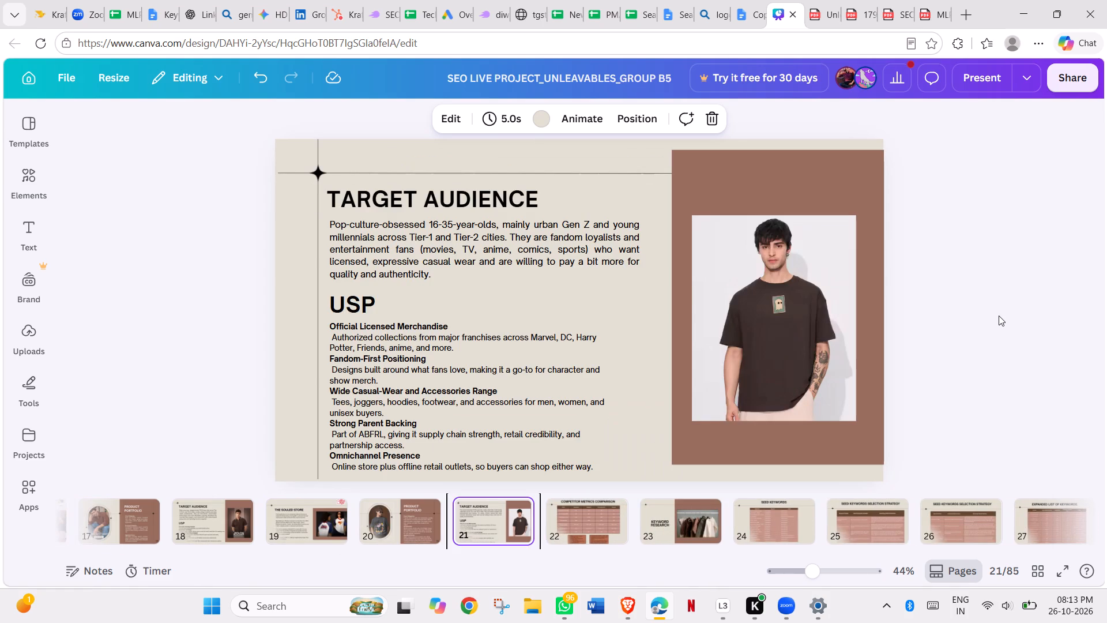
key(Left)
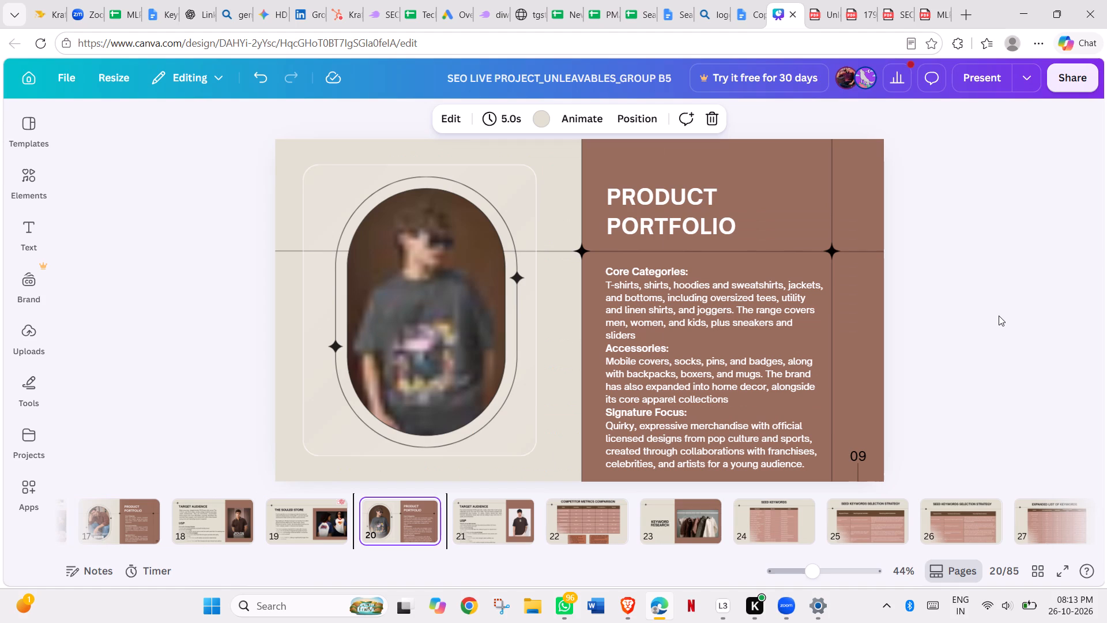
key(Left)
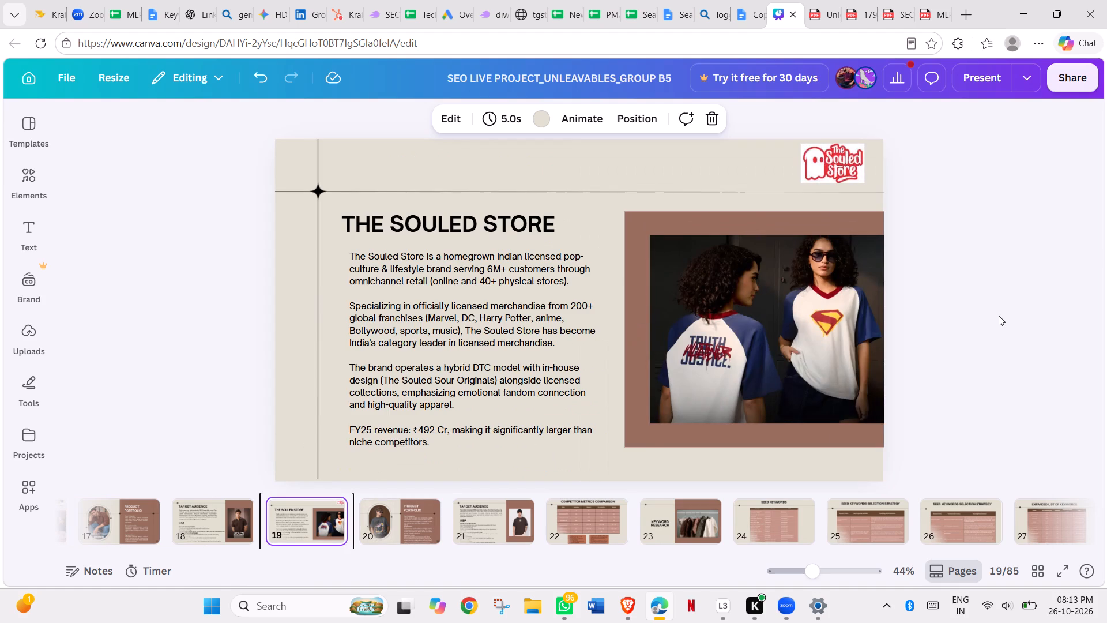
key(Left)
key(Left)
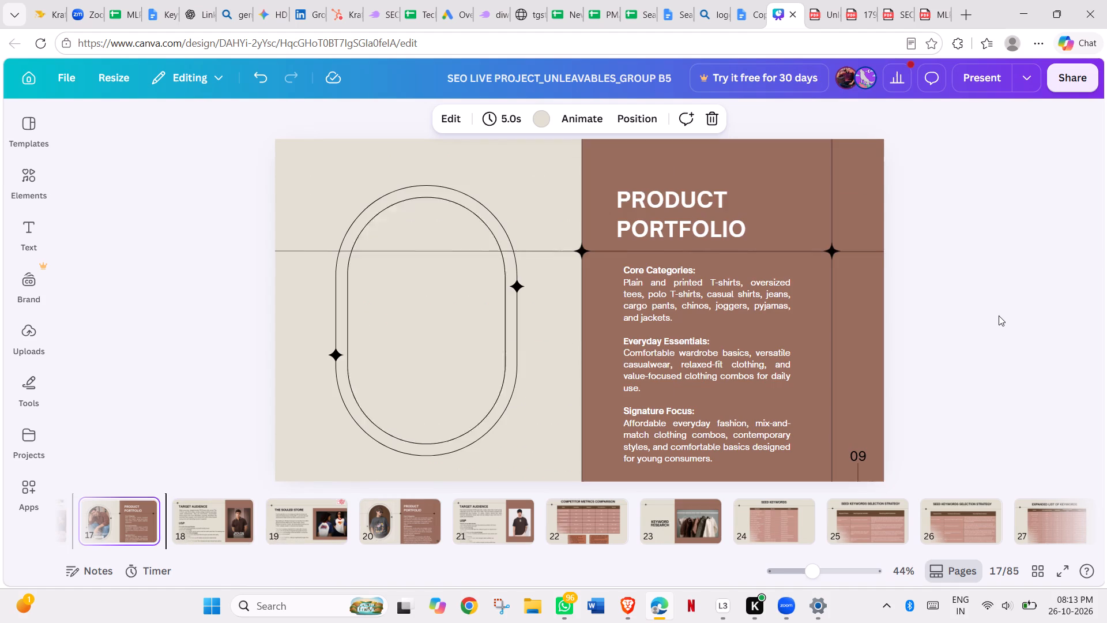
key(Left)
key(Left)
key(Left)
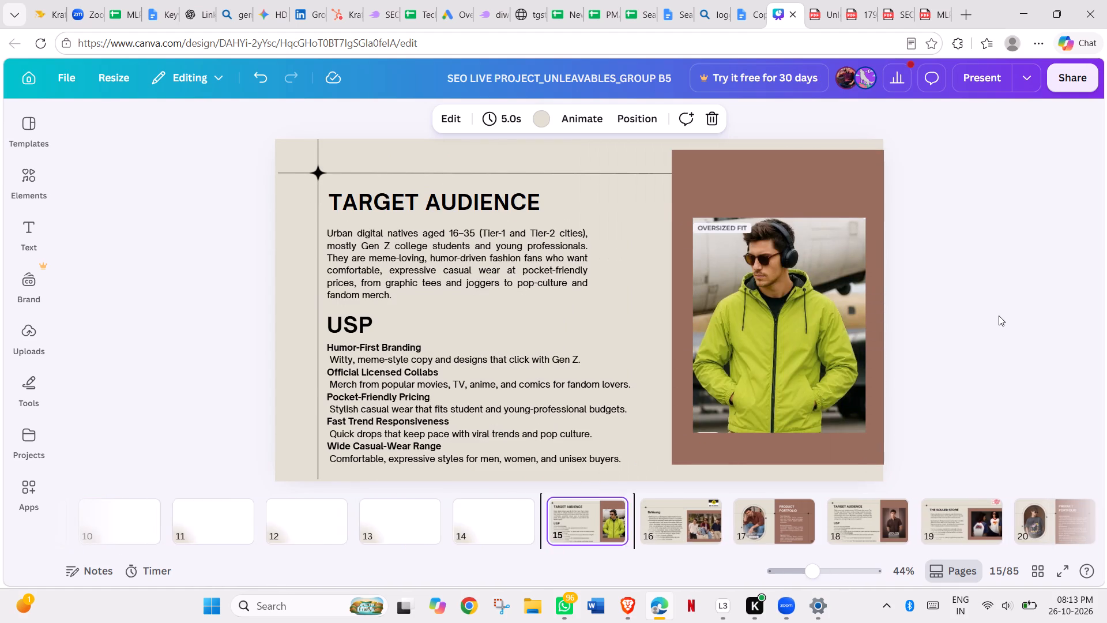
key(Left)
key(Left)
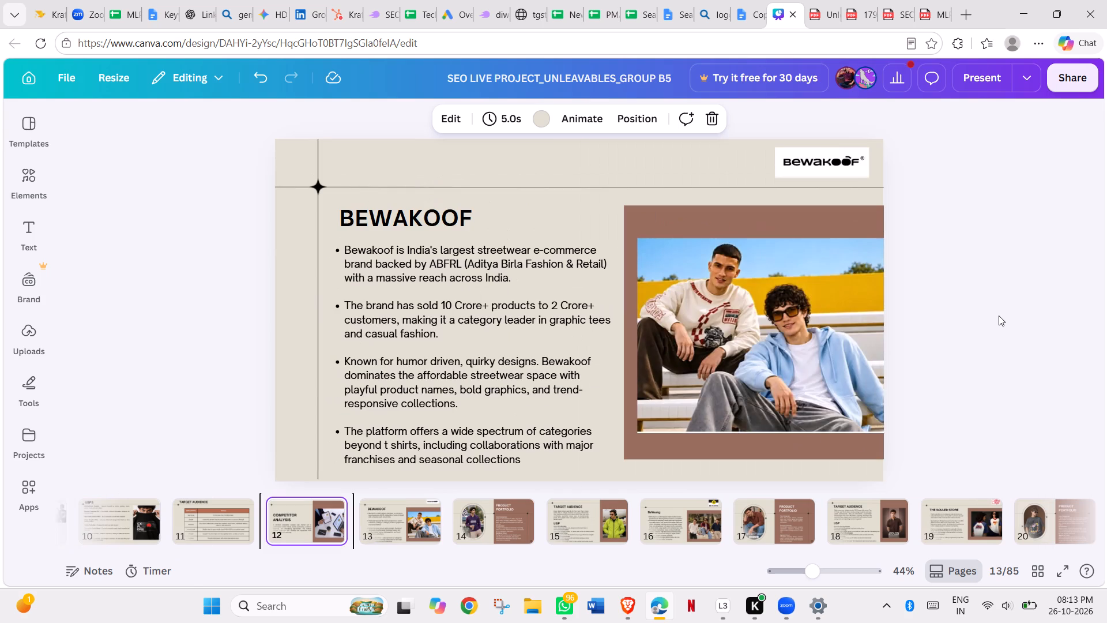
key(Left)
key(Left)
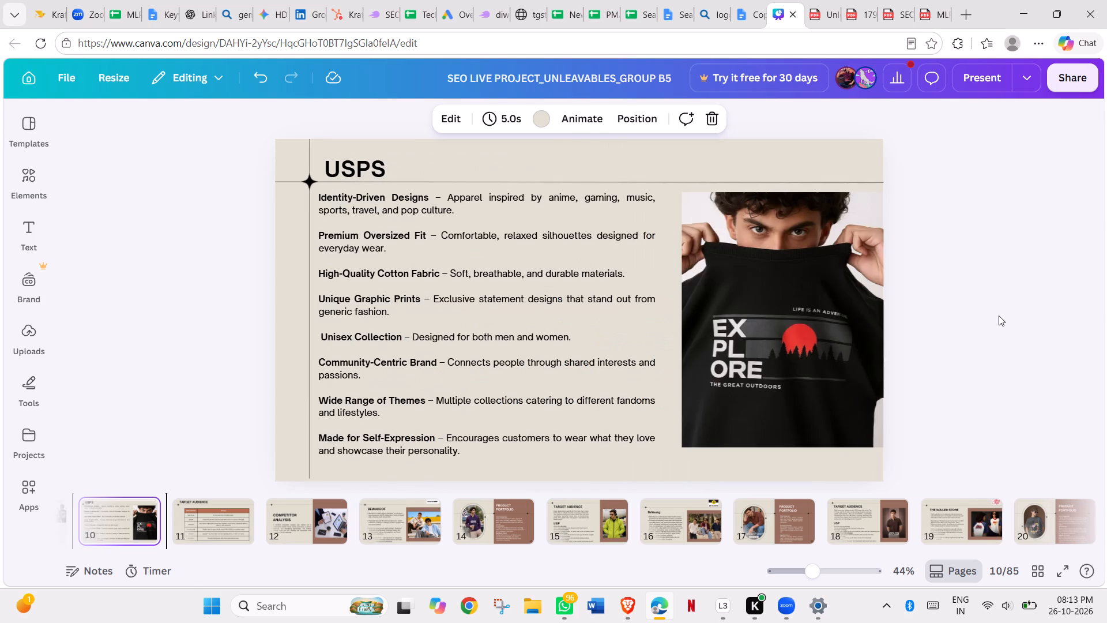
key(Left)
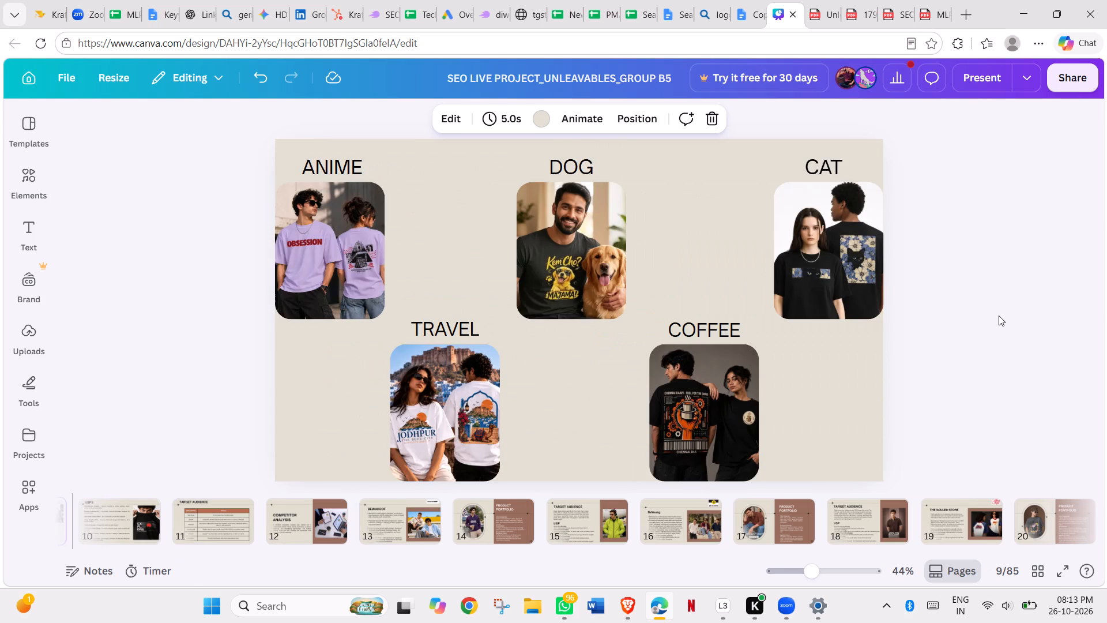
Move the Target Audience heading on page 11 to roughly the horizontal centre of the slide, above the horizontal line.
key(Right)
key(Right)
key(Right)
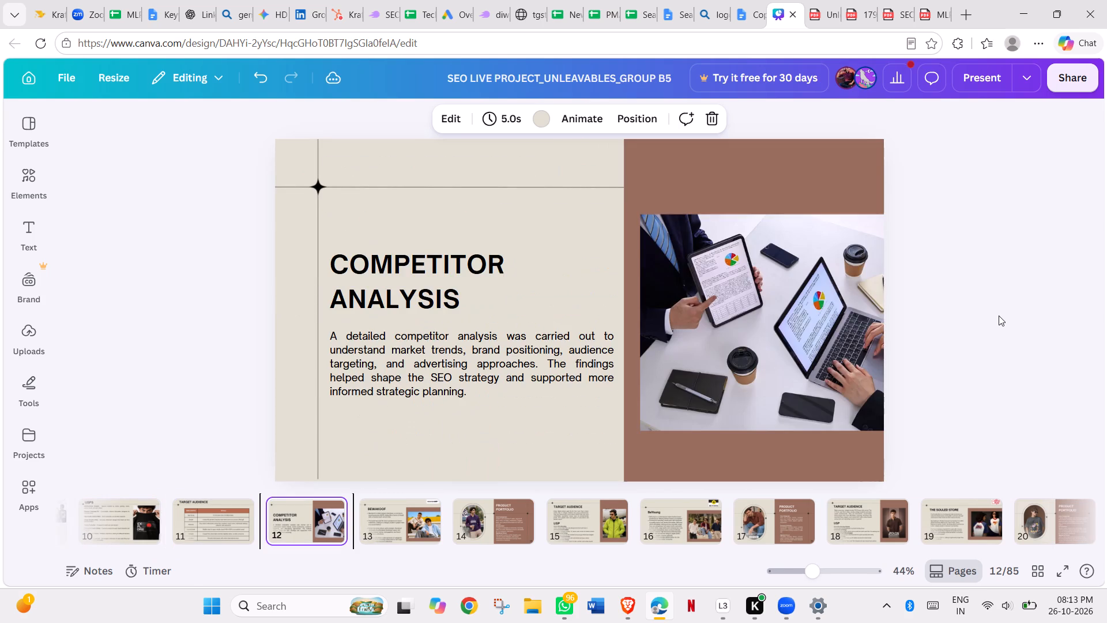
key(Right)
key(Left)
key(Left)
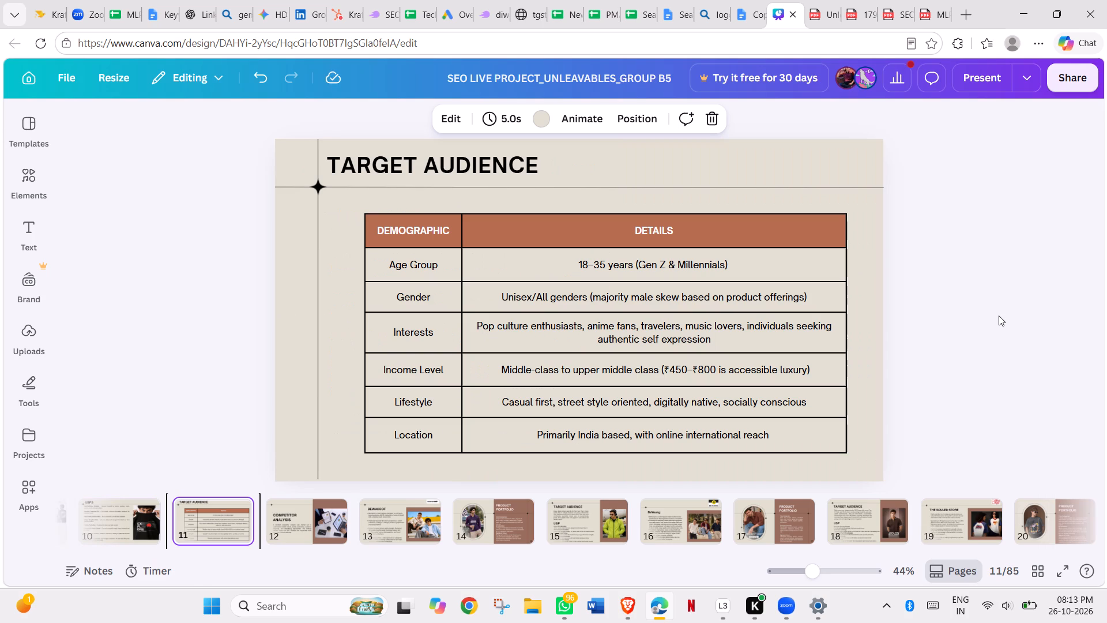
drag(489, 164, 502, 161)
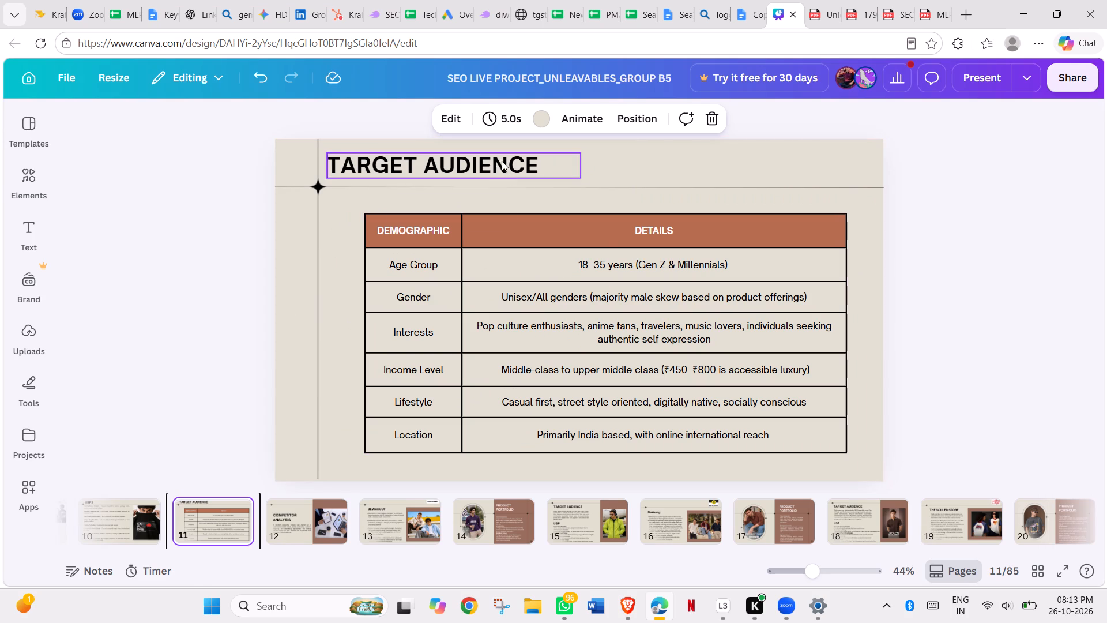
drag(502, 161, 622, 162)
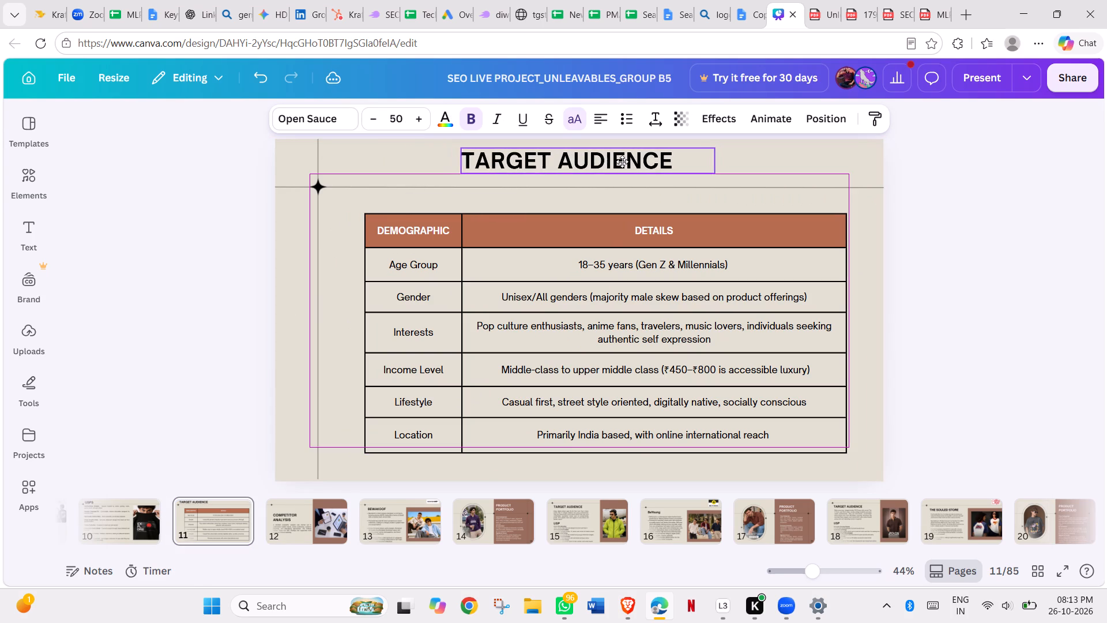
drag(622, 162, 615, 165)
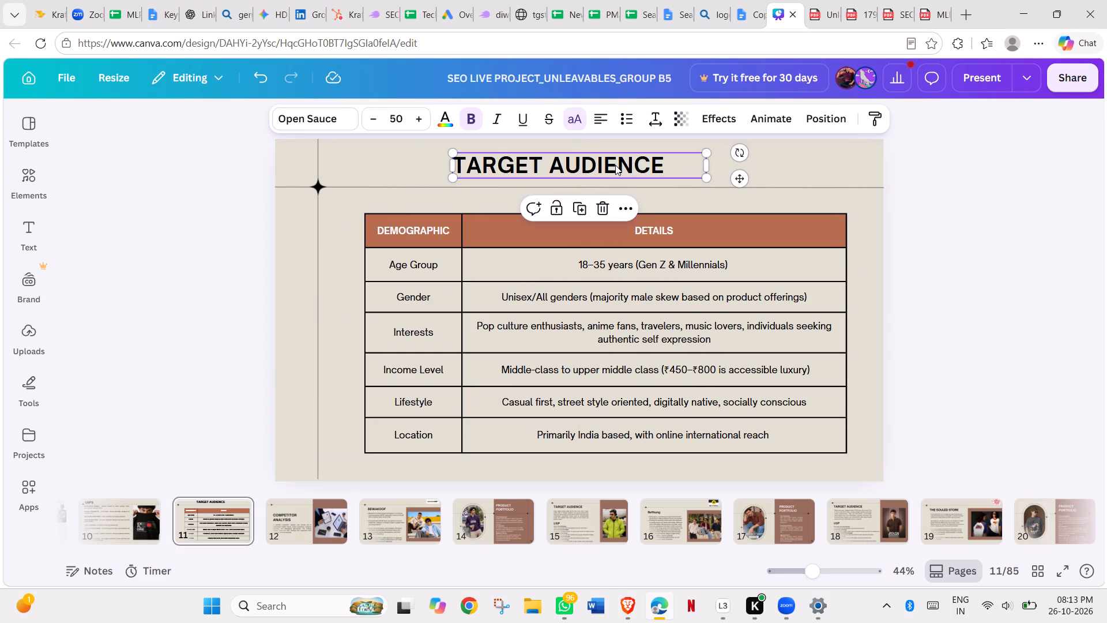
click(996, 245)
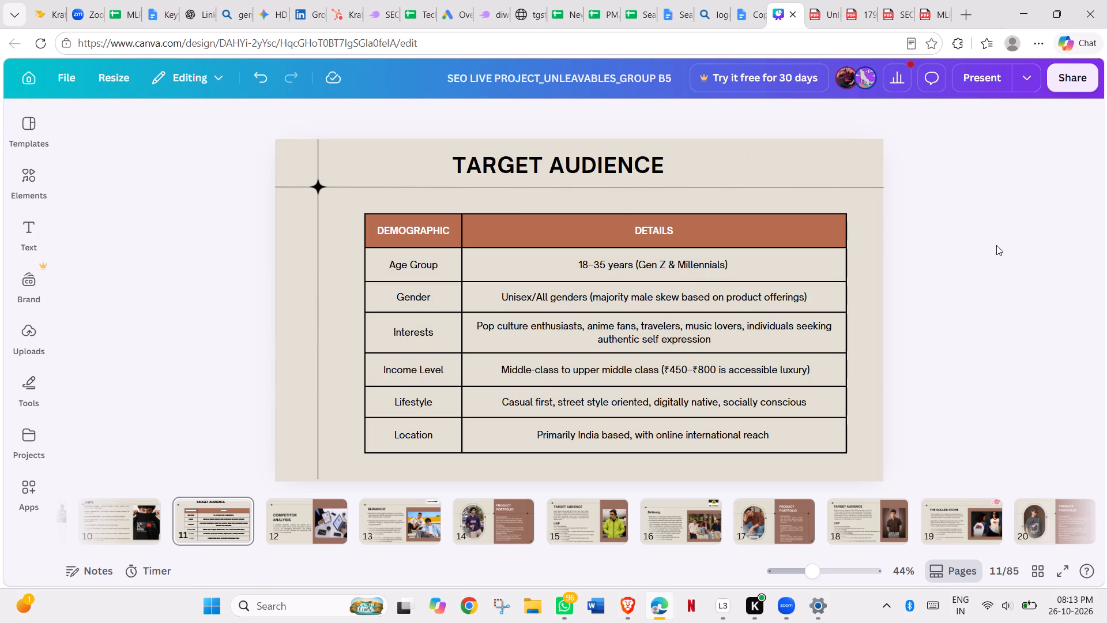
click(945, 271)
Move the USPS heading on page 10 to roughly the slide's horizontal centre and slightly up, clear of the line.
key(Left)
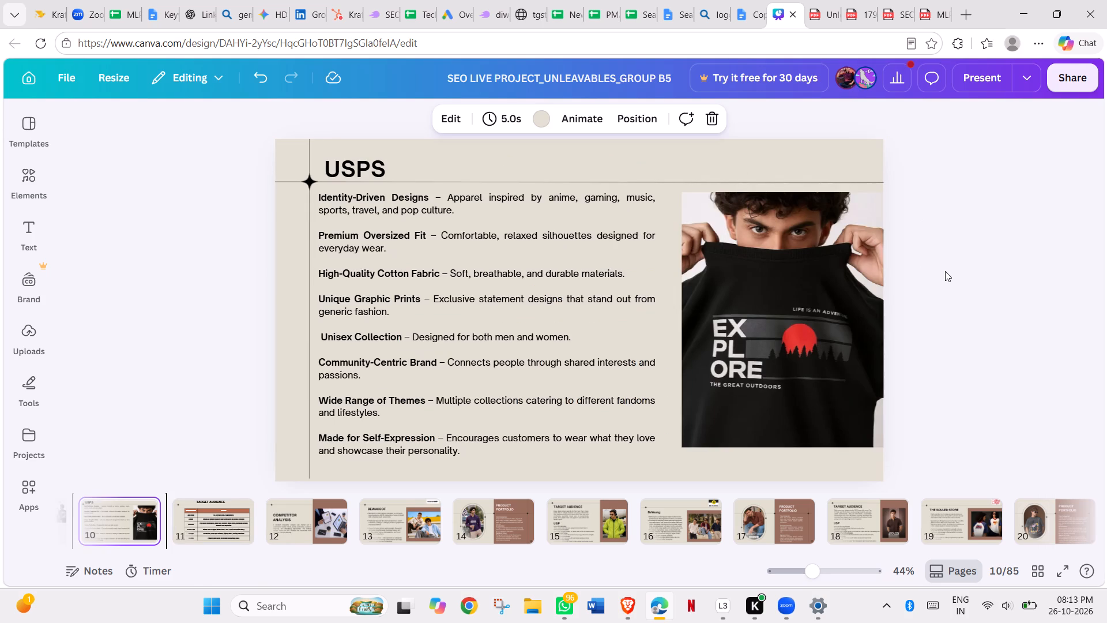
drag(360, 164, 553, 154)
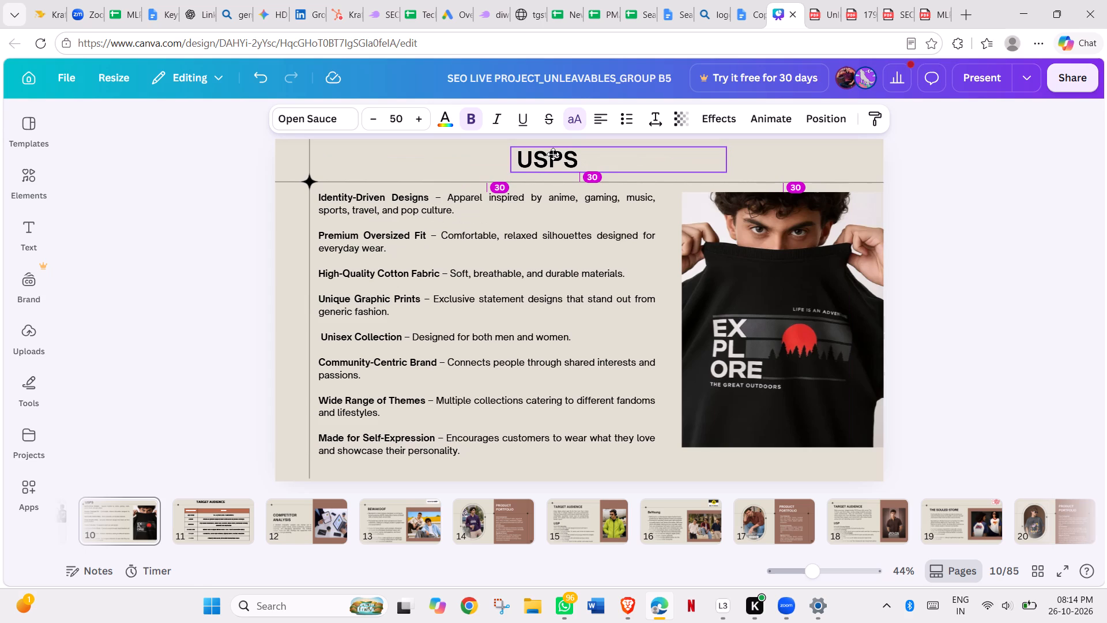
drag(553, 154, 586, 156)
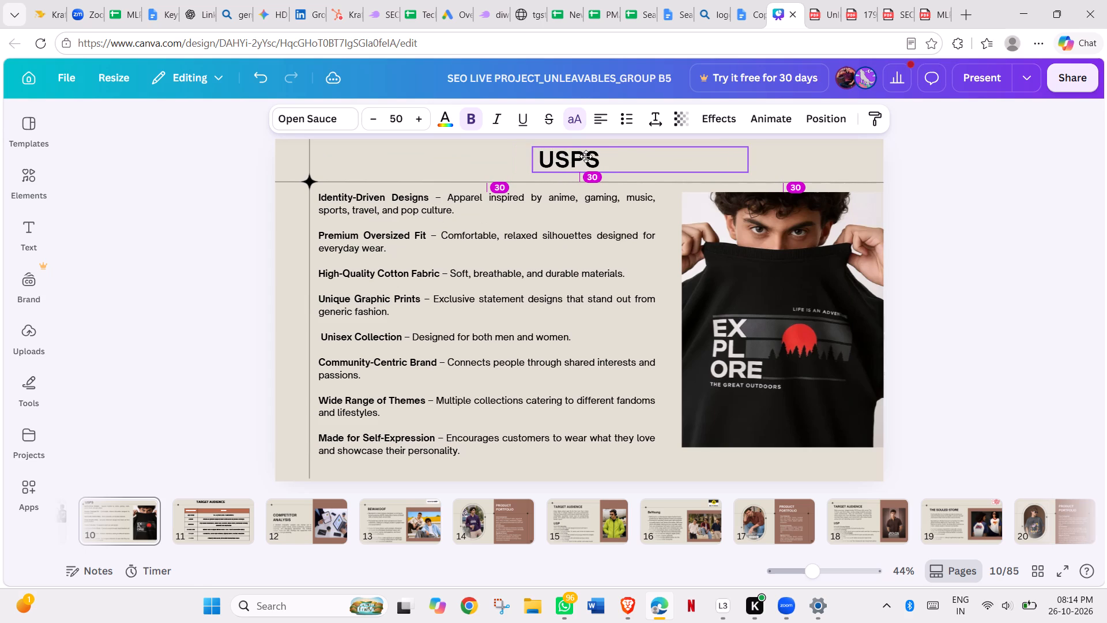
drag(586, 156, 566, 156)
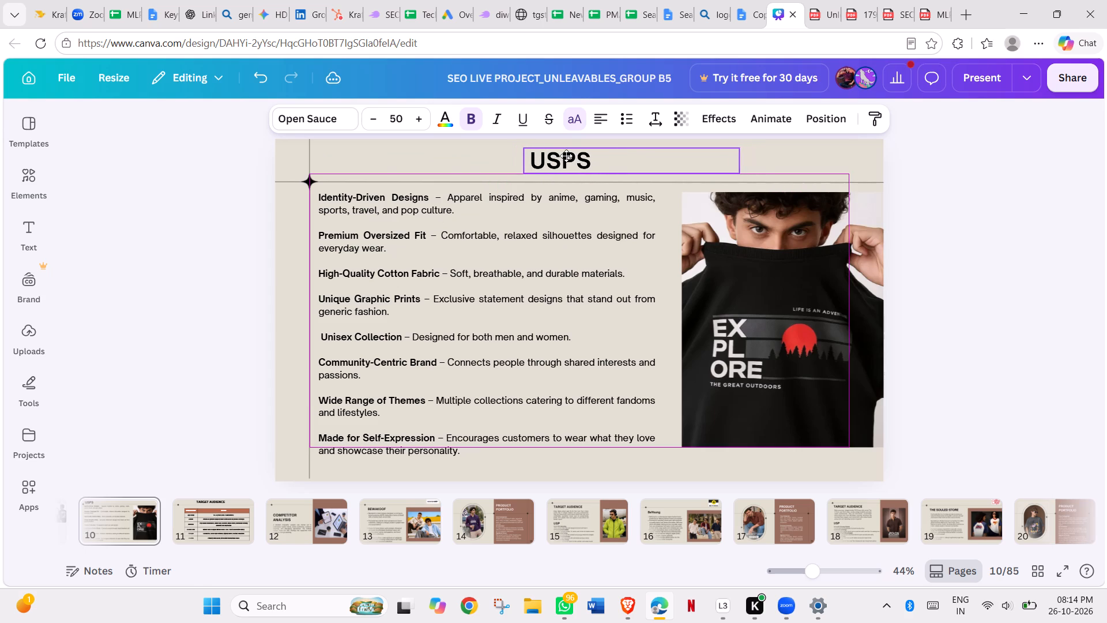
drag(566, 156, 562, 153)
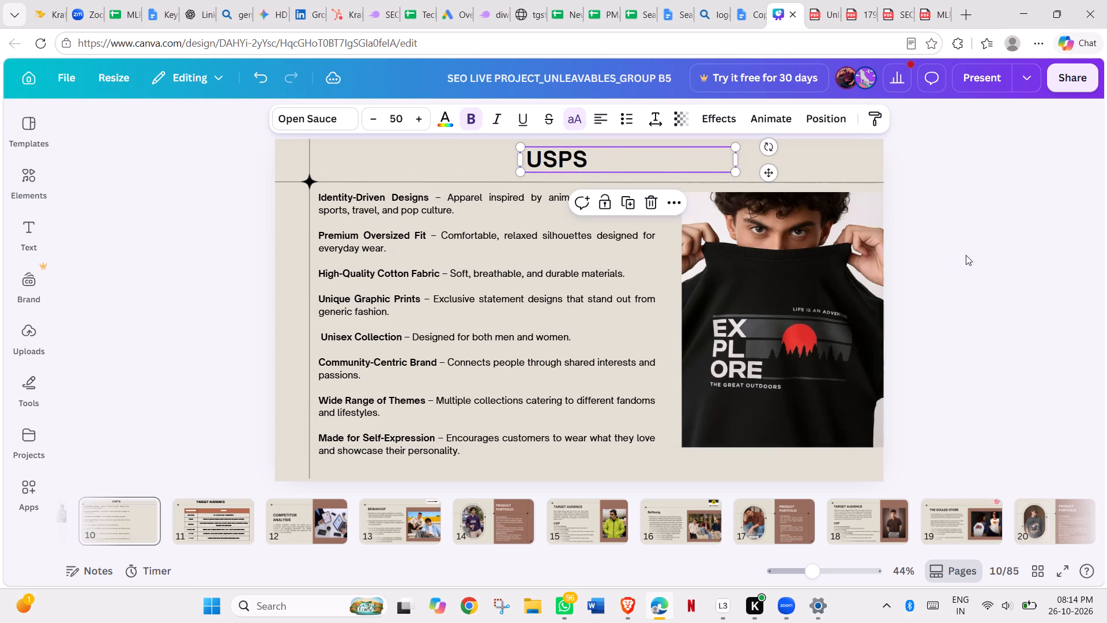
click(966, 255)
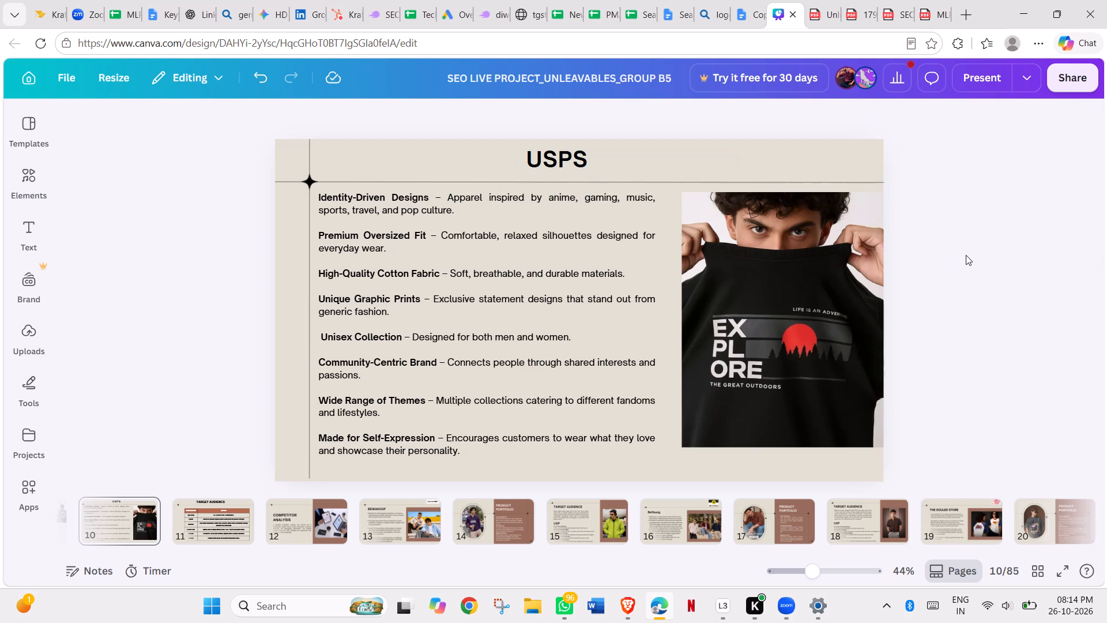
Move the Product Categories heading on page 8 to roughly the horizontal centre of the slide, above the horizontal line.
key(Left)
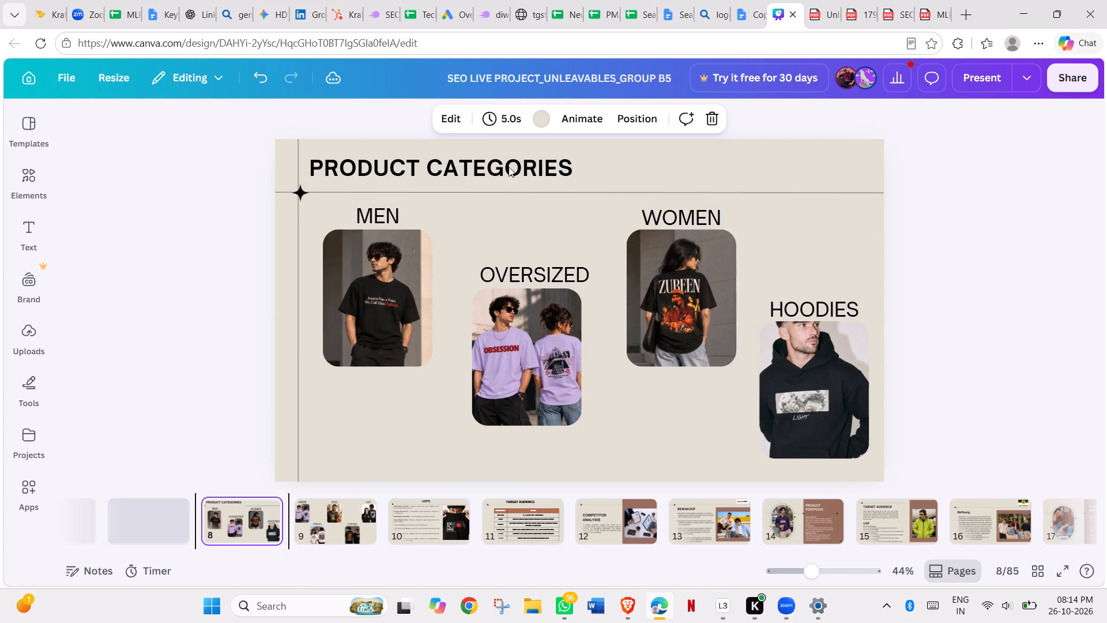
drag(506, 167, 632, 164)
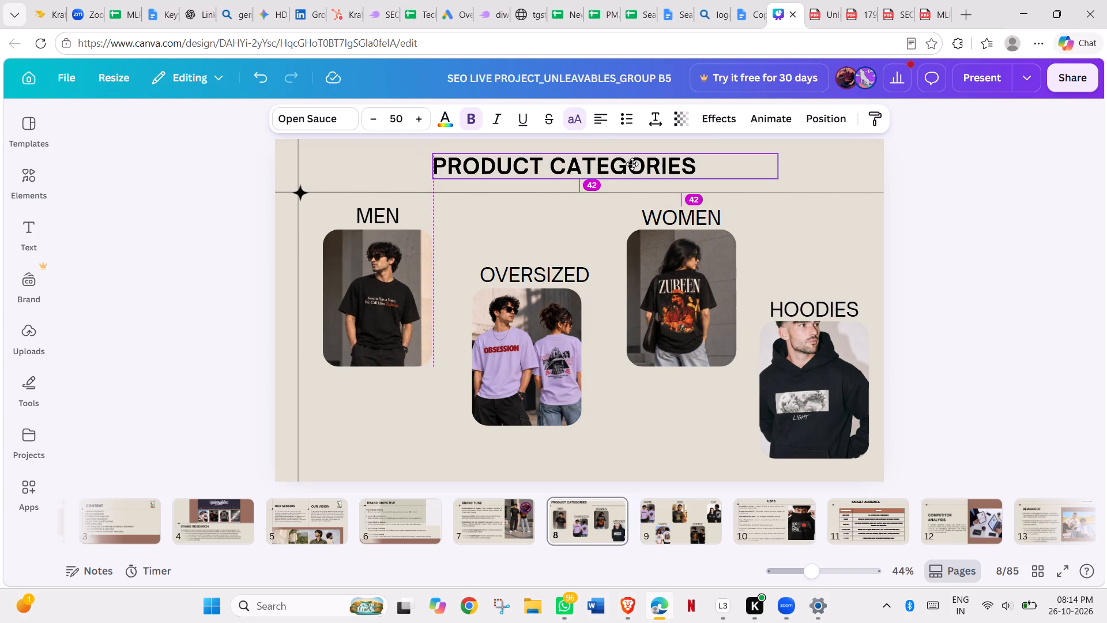
drag(632, 164, 634, 164)
click(928, 235)
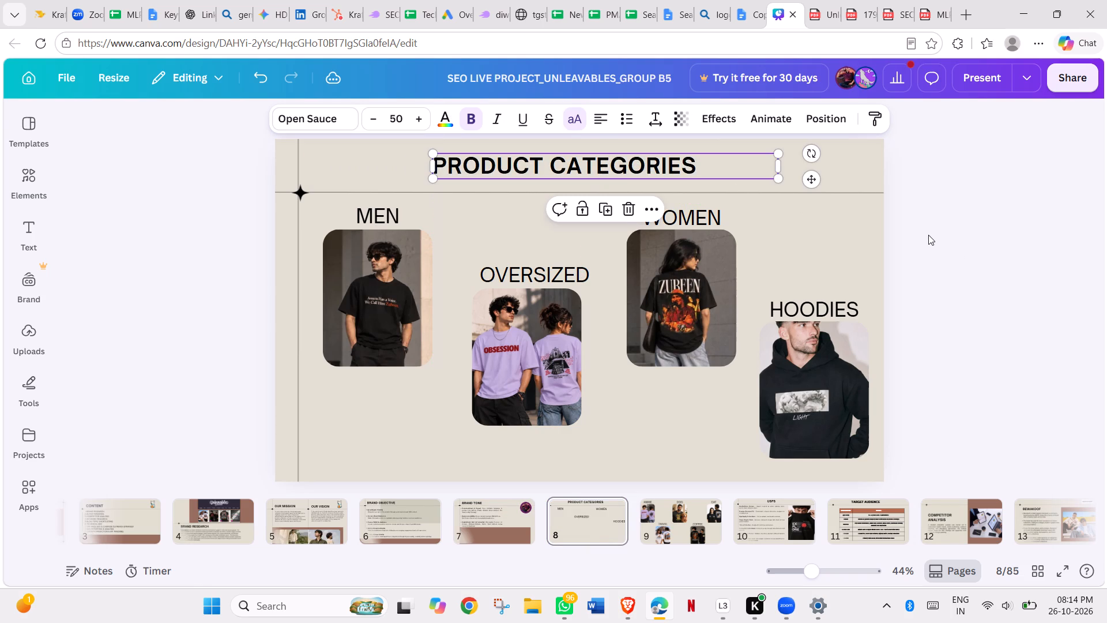
Move the Brand Objective heading on page 6 to roughly the slide's horizontal centre and slightly higher above the line.
key(Left)
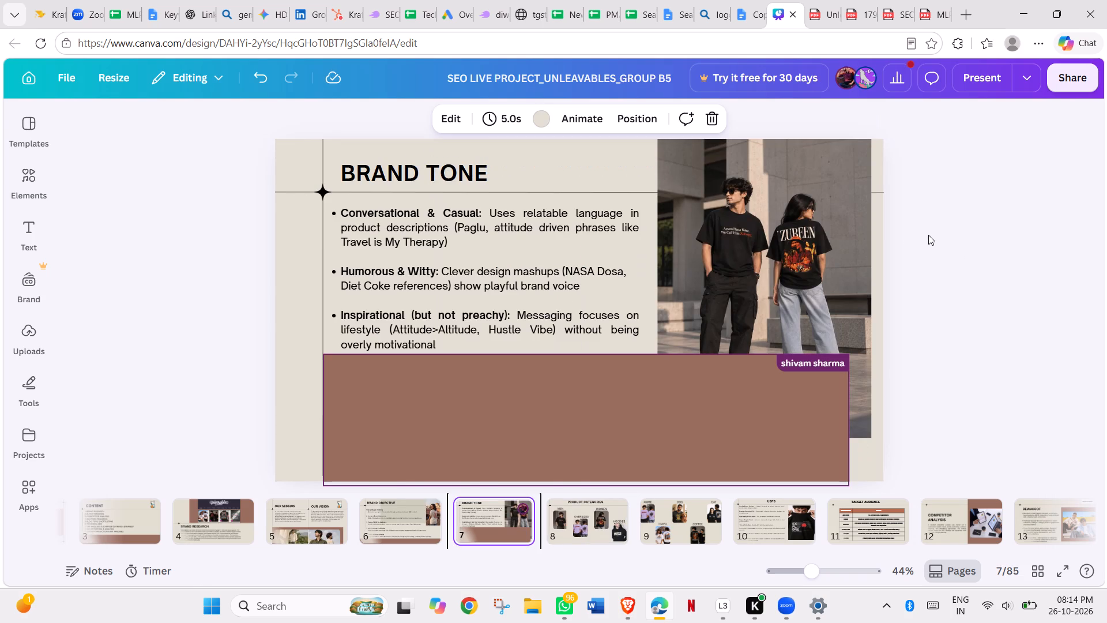
key(Left)
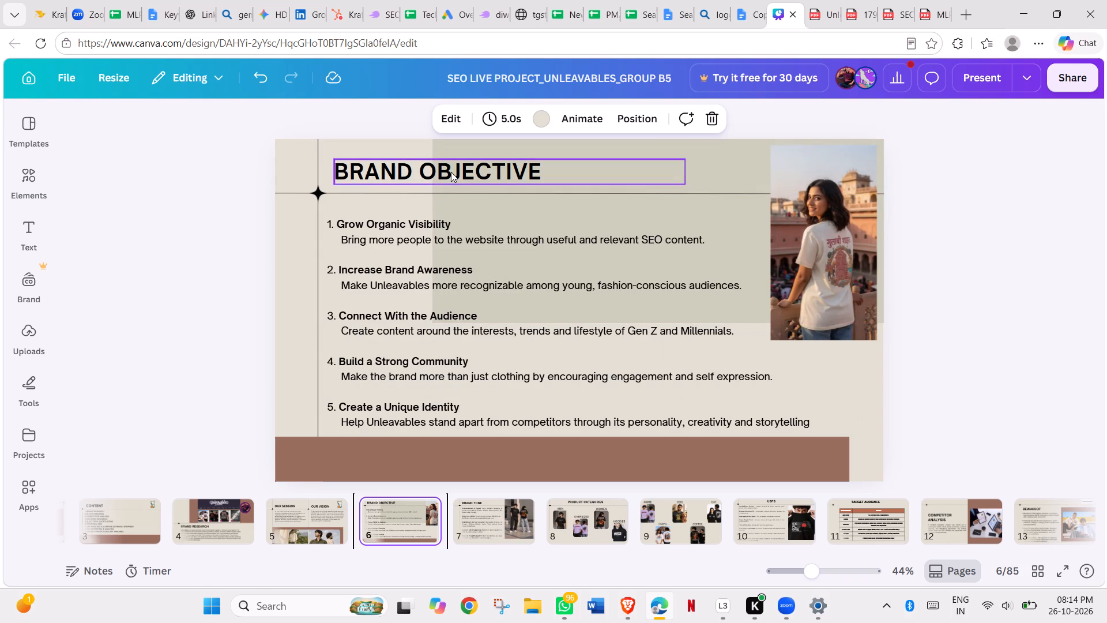
drag(451, 171, 513, 171)
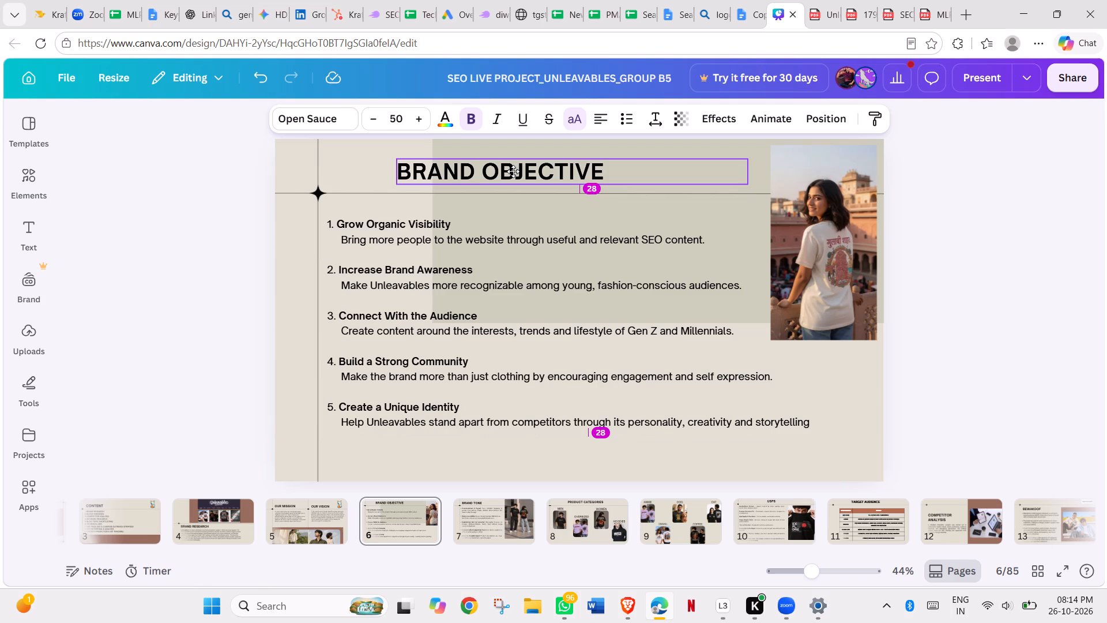
drag(513, 171, 513, 166)
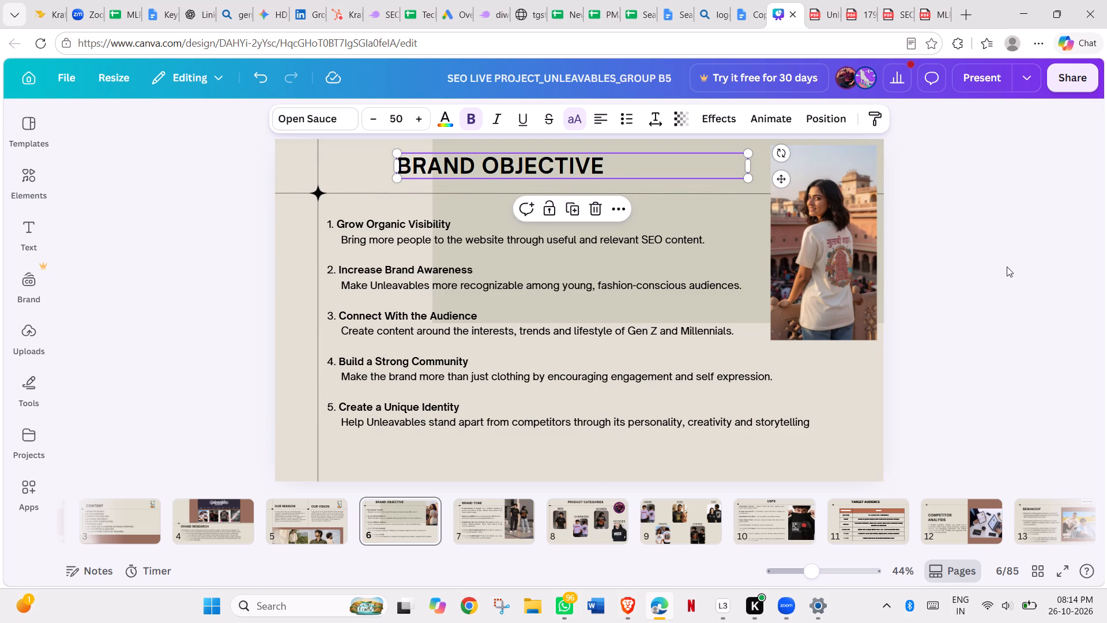
click(1007, 267)
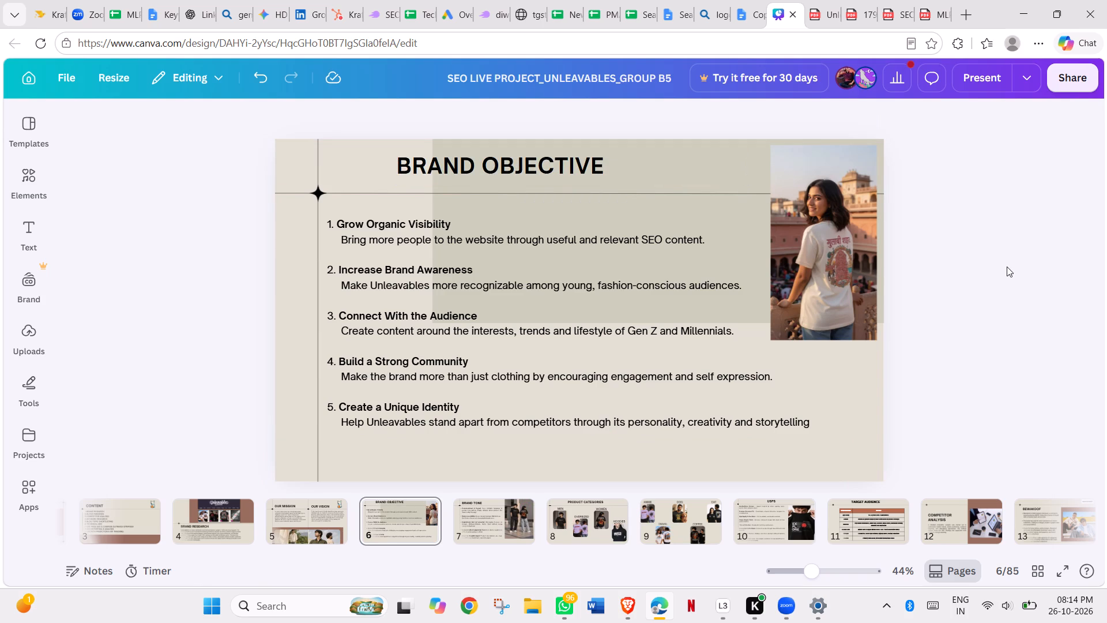
drag(558, 167, 574, 166)
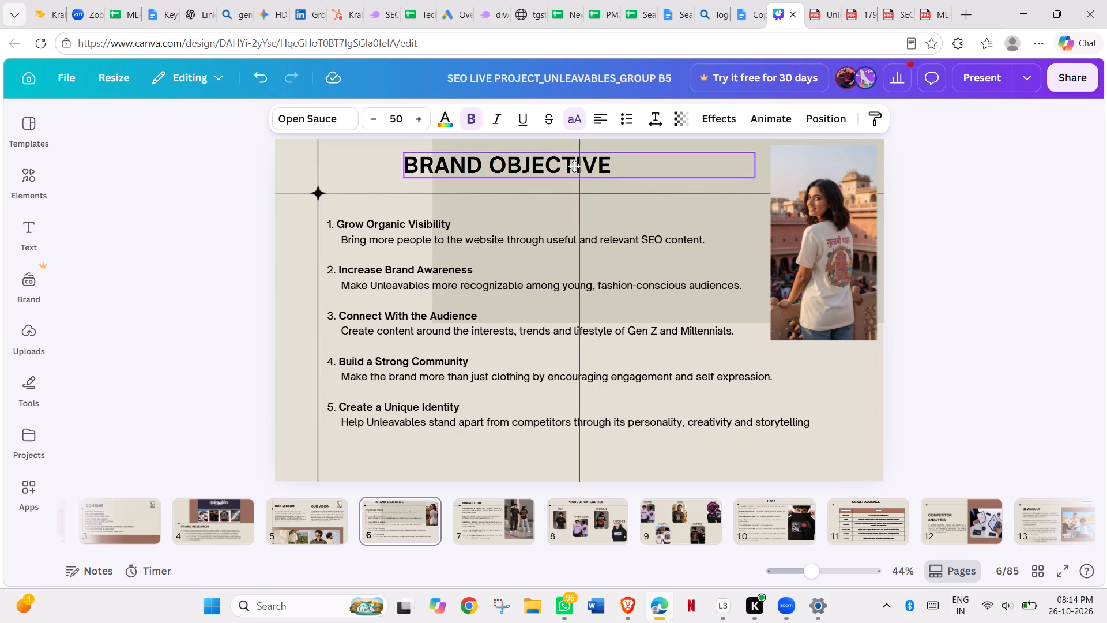
drag(574, 166, 608, 168)
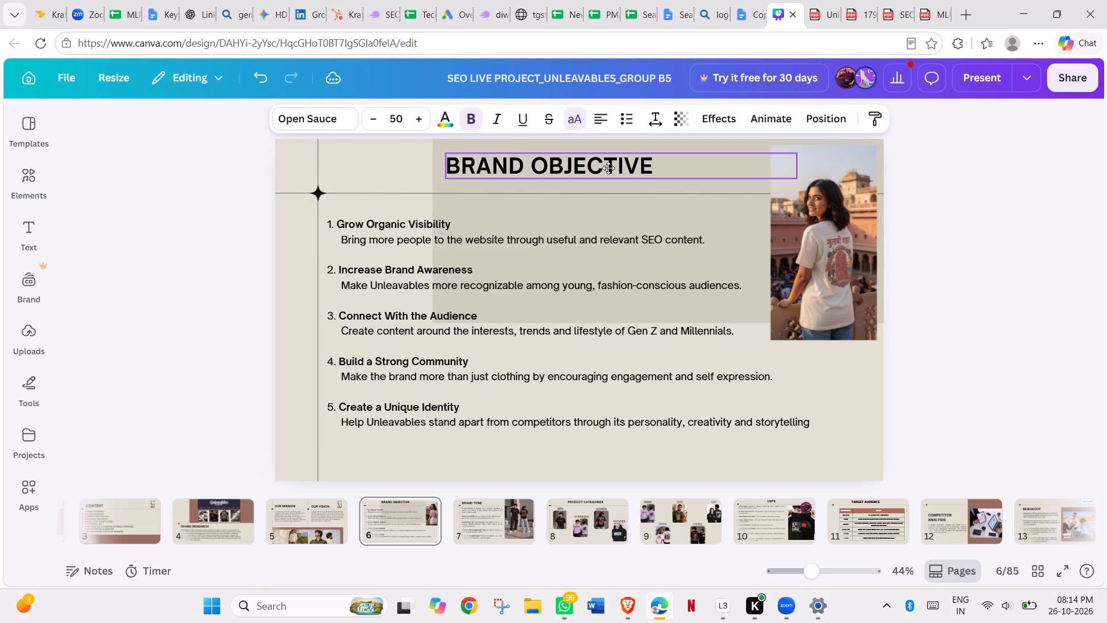
drag(608, 168, 609, 168)
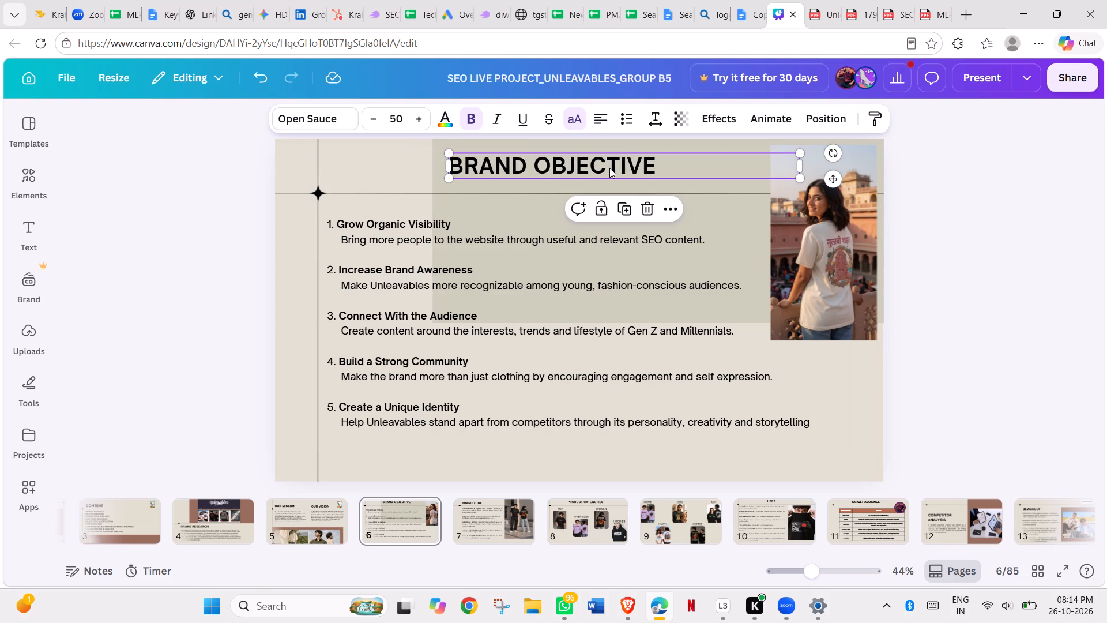
click(952, 198)
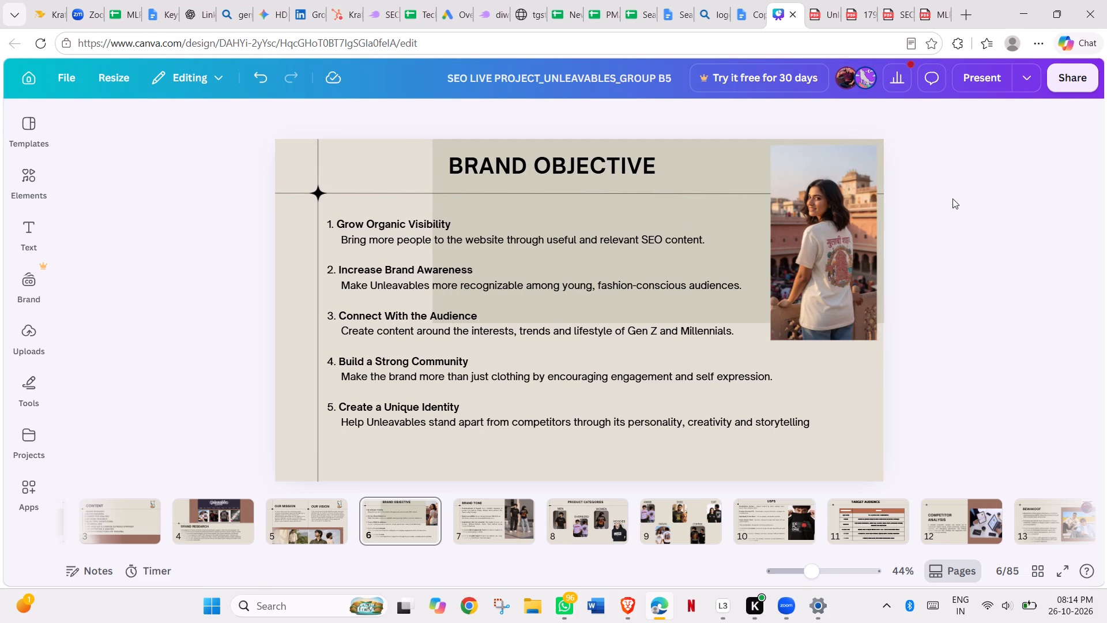
Review heading placement and line decoration on the opening slides, going back to page 1 and forward to page 6.
key(Left)
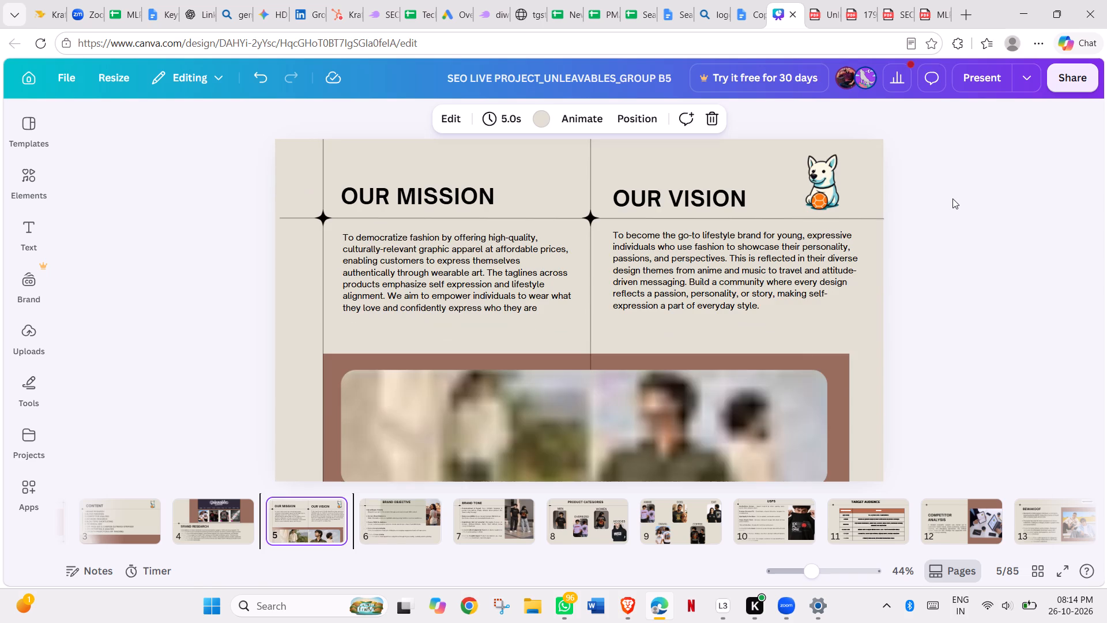
key(Left)
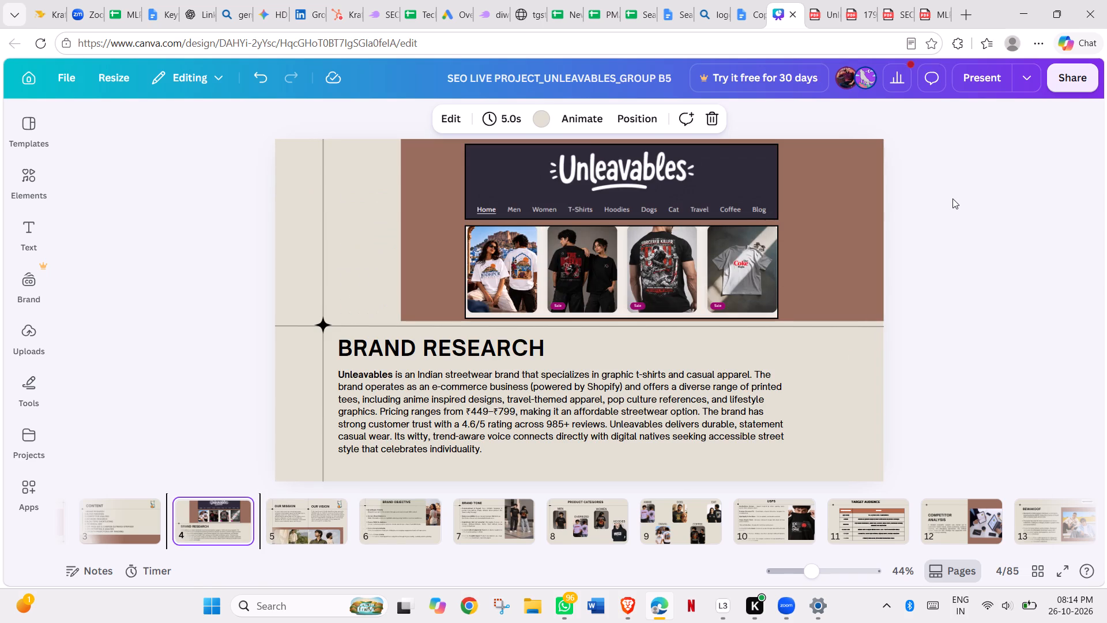
key(Left)
key(Left)
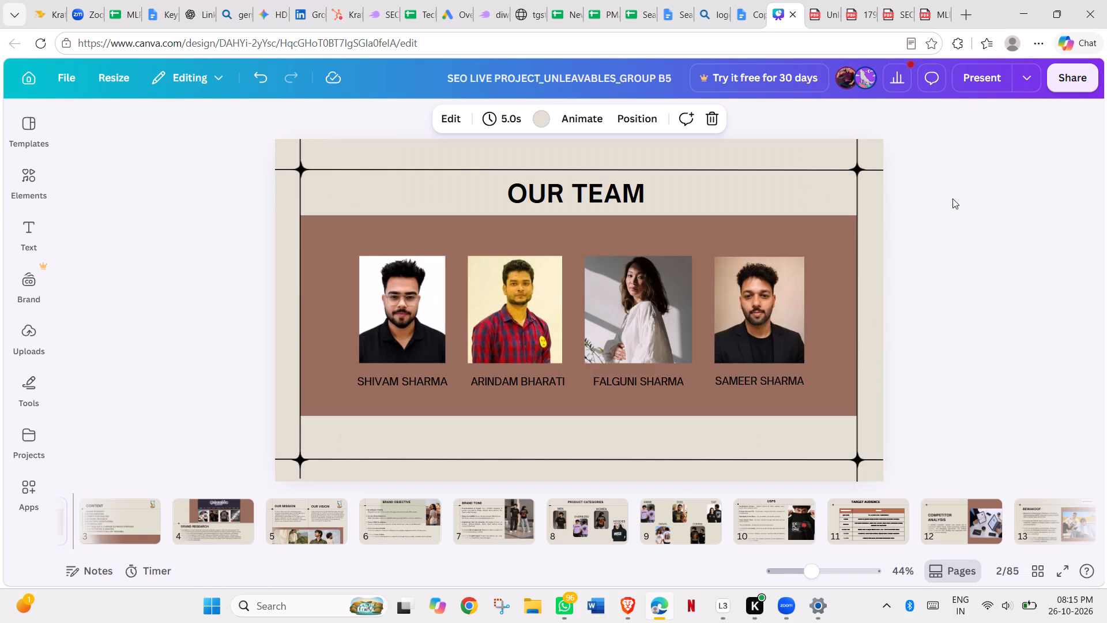
key(Left)
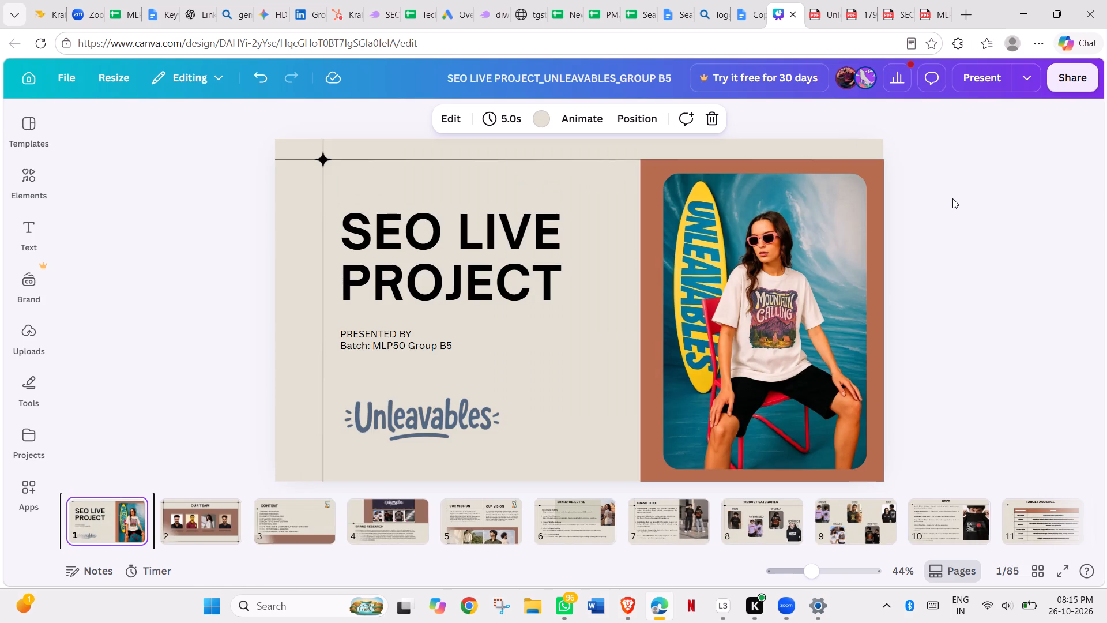
key(Right)
key(Right)
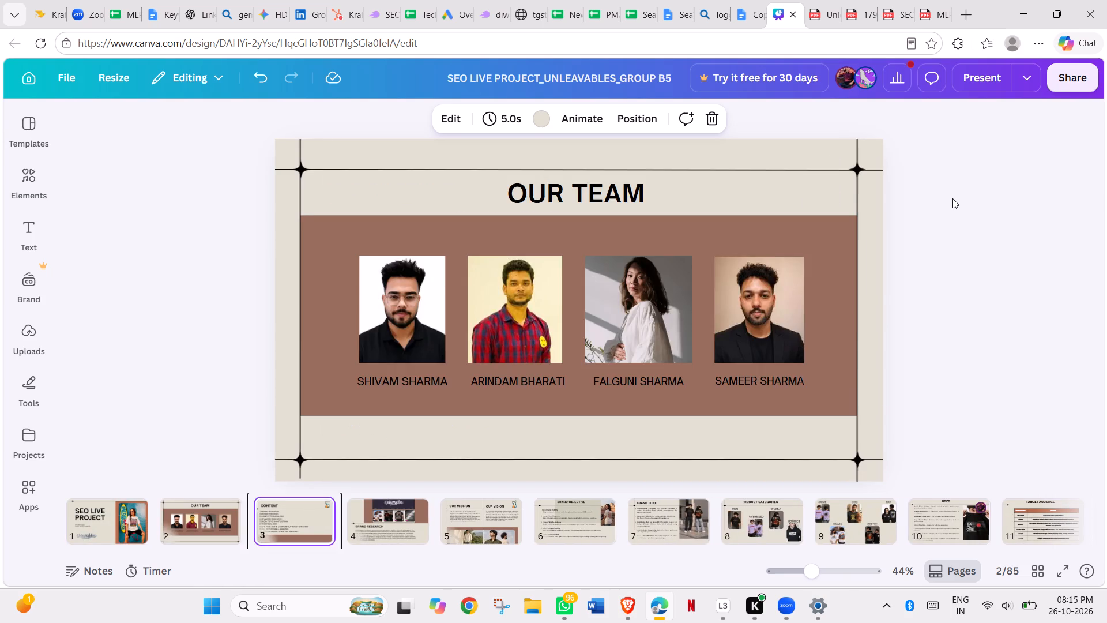
key(Right)
key(Right)
key(Right)
Move the Brand Tone heading on page 7 to roughly the slide's horizontal centre and slightly higher above the line.
key(Right)
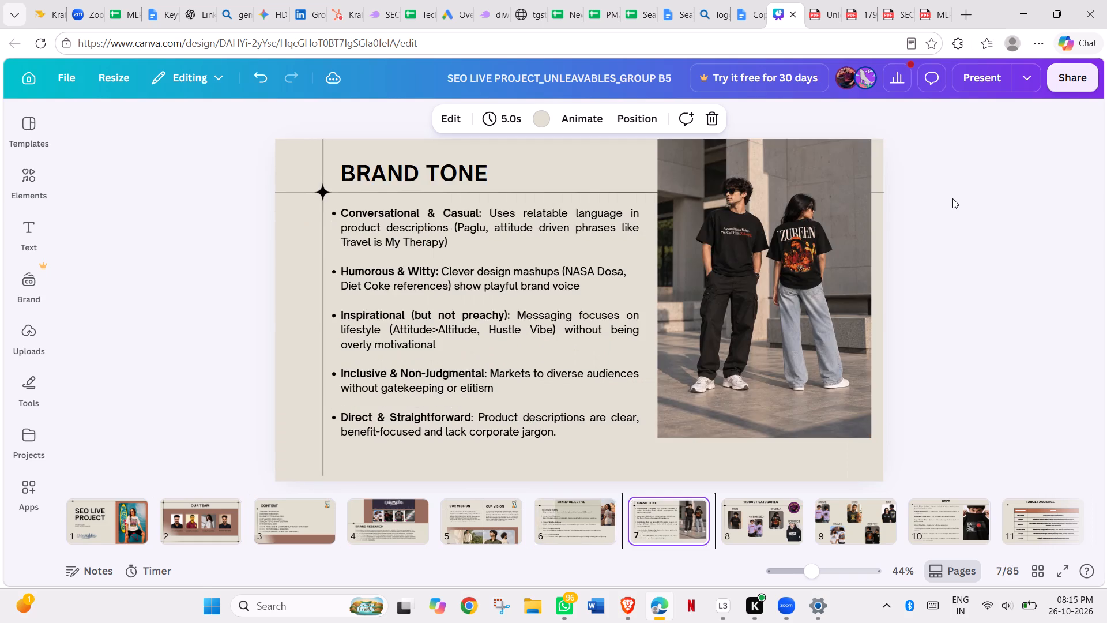
key(Right)
key(Left)
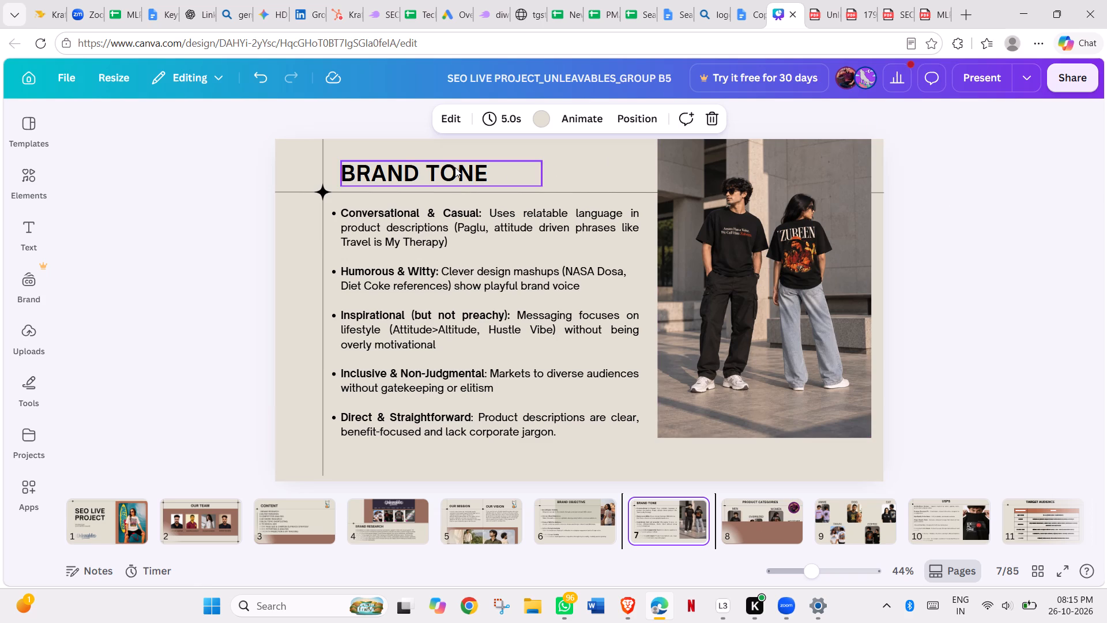
drag(417, 172, 504, 175)
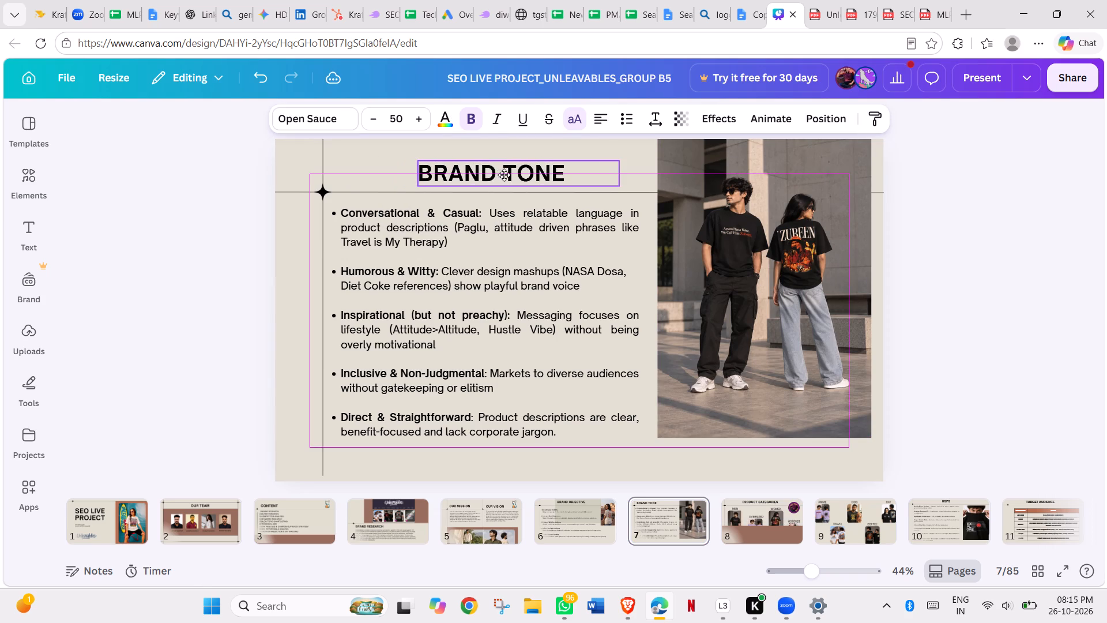
drag(504, 175, 551, 174)
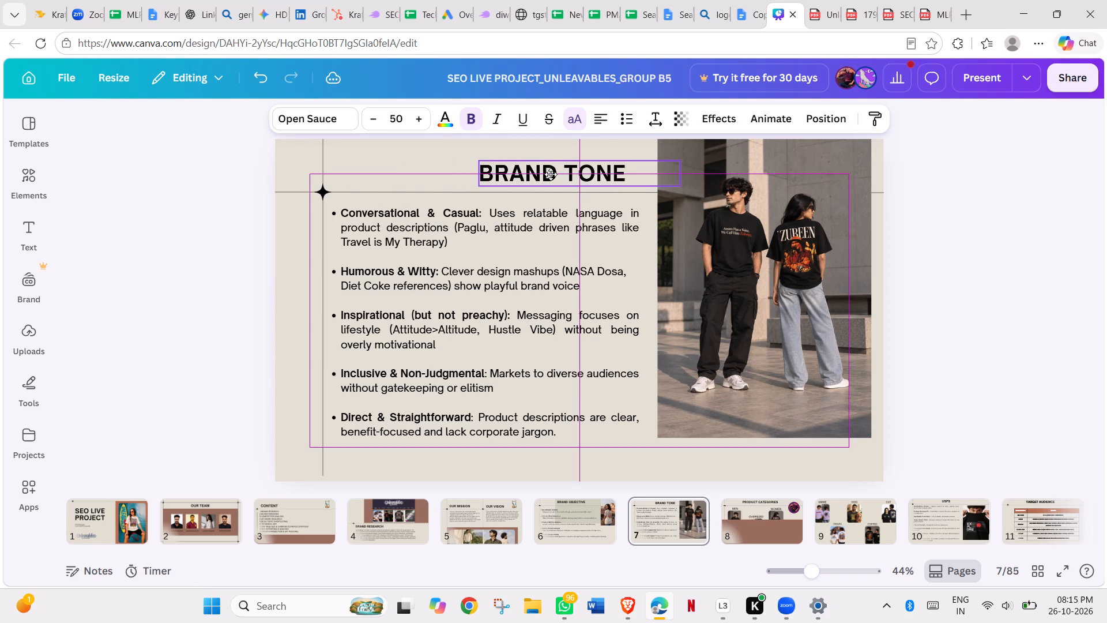
drag(551, 174, 551, 174)
drag(551, 174, 551, 166)
click(954, 238)
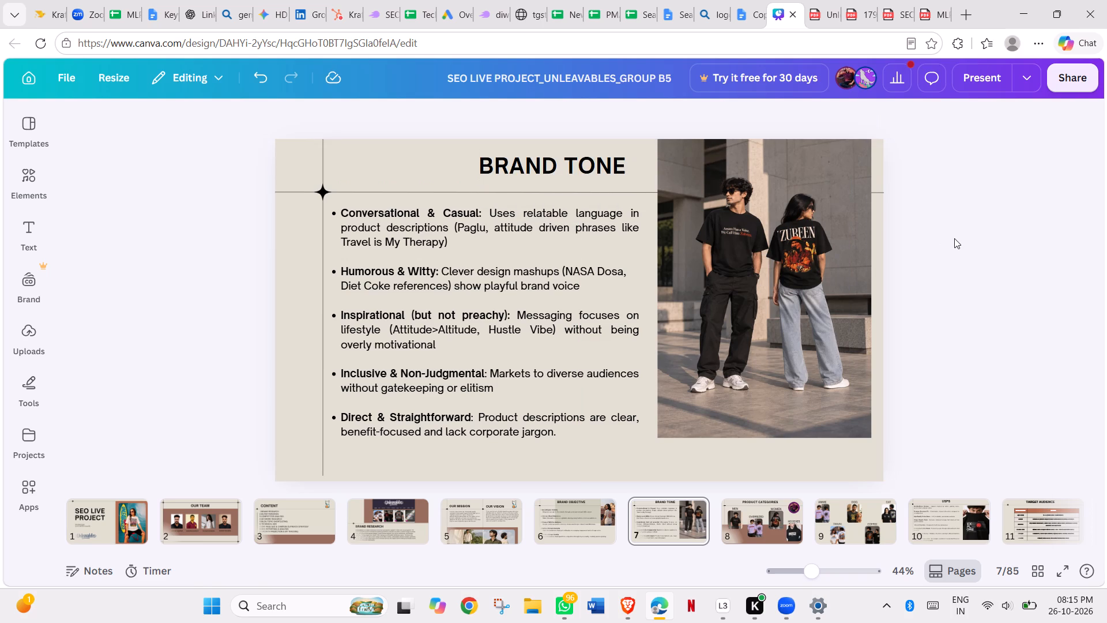
key(Right)
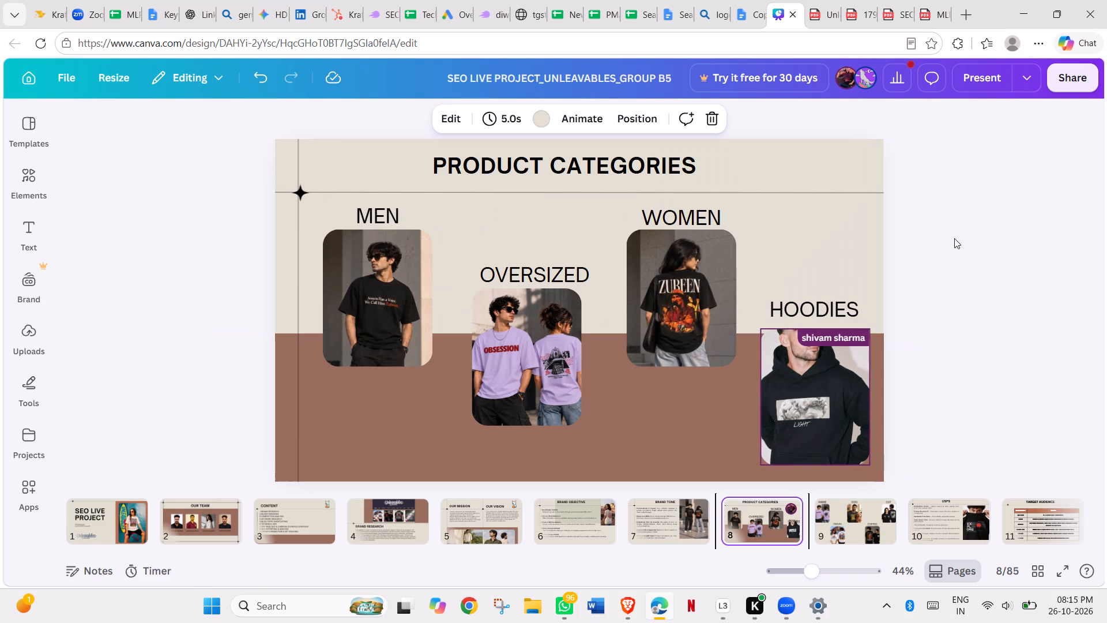
key(Right)
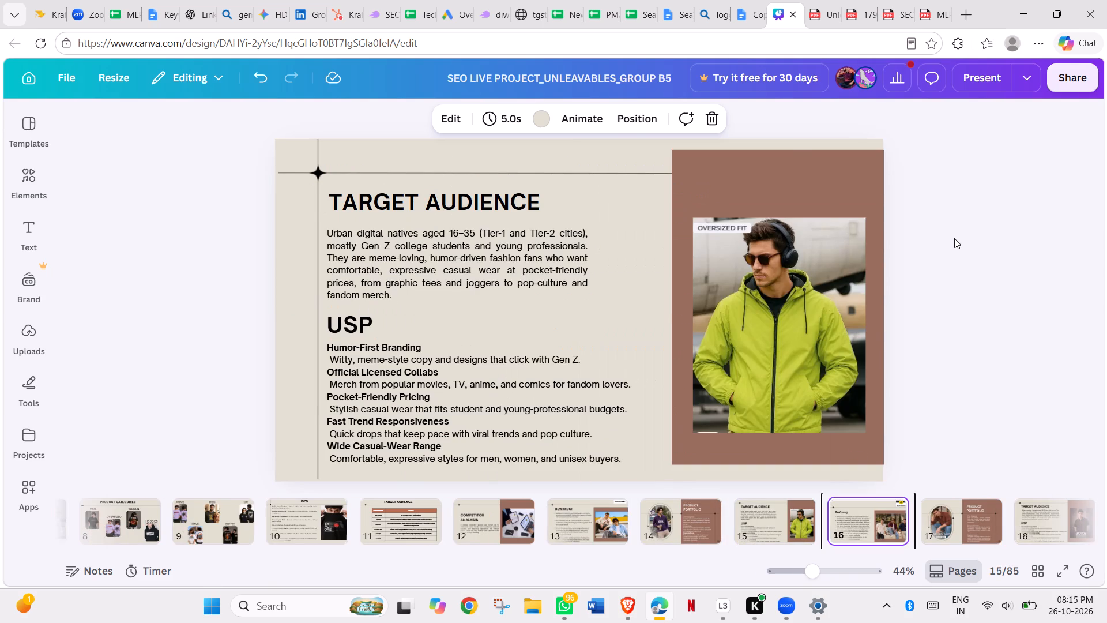
key(Right)
key(Right)
key(Right)
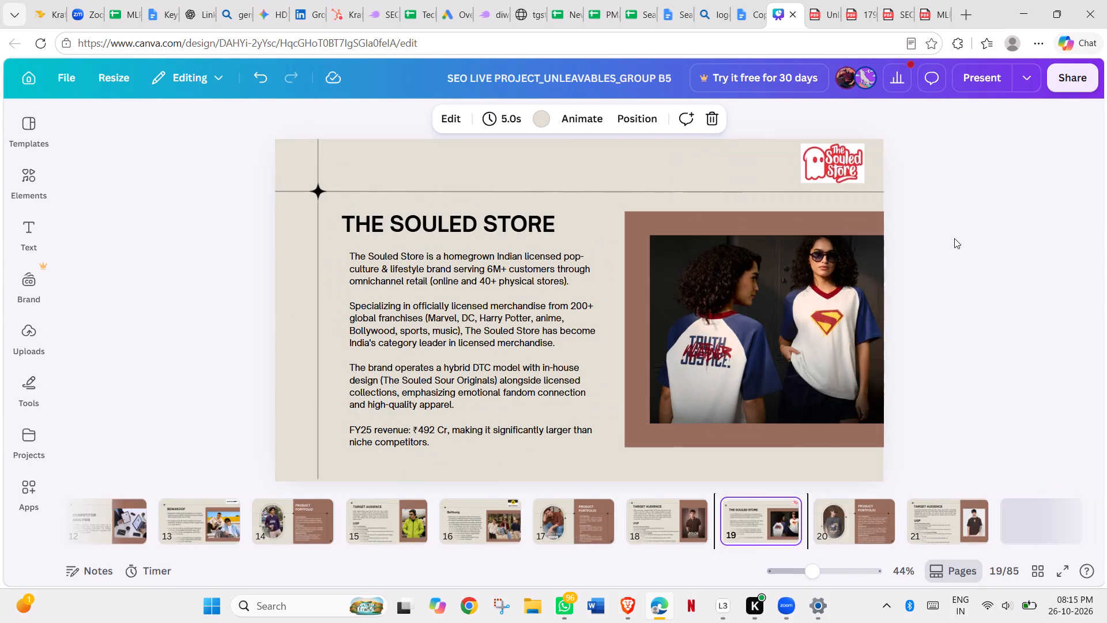
key(Right)
key(Right)
key(Right)
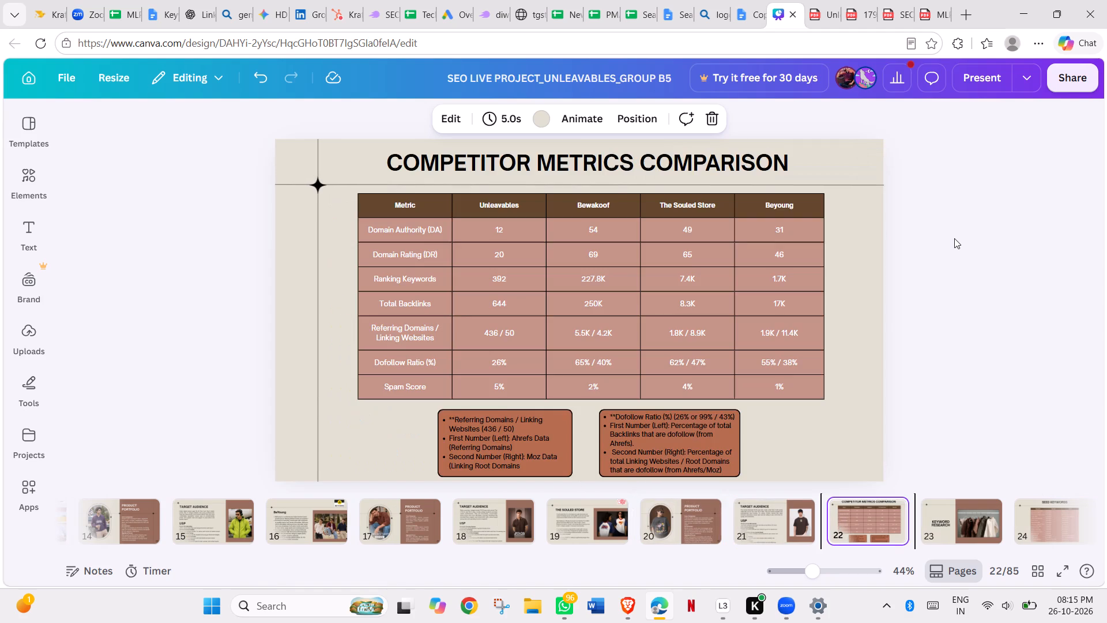
Check heading and line consistency on the keyword research, user persona and content slides from page 23 through page 43.
key(Right)
key(Right)
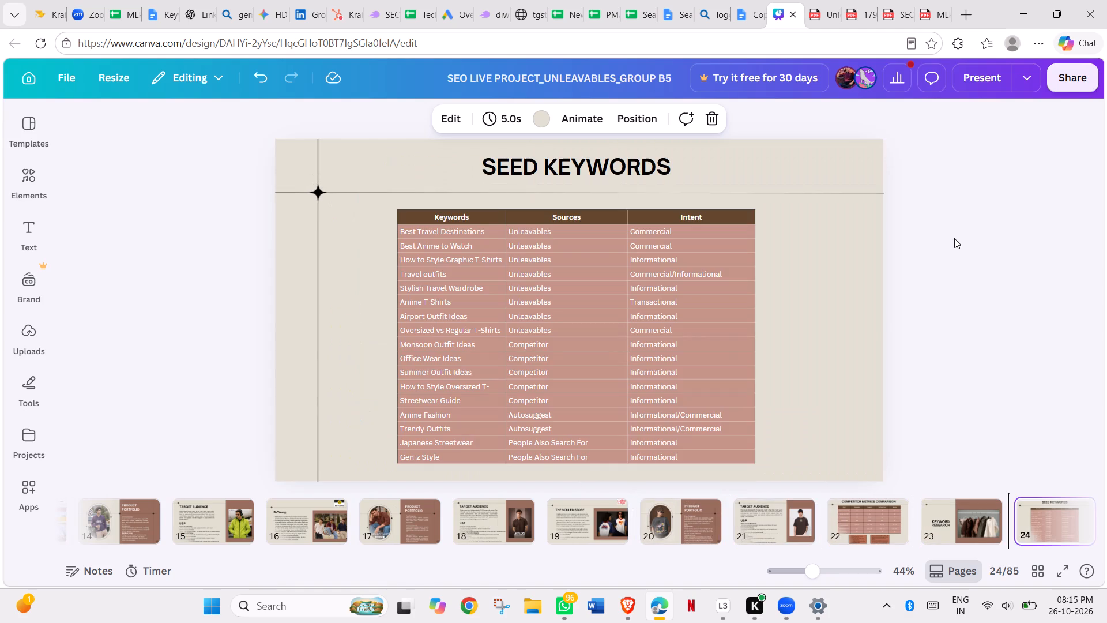
key(Right)
key(Right)
key(Right)
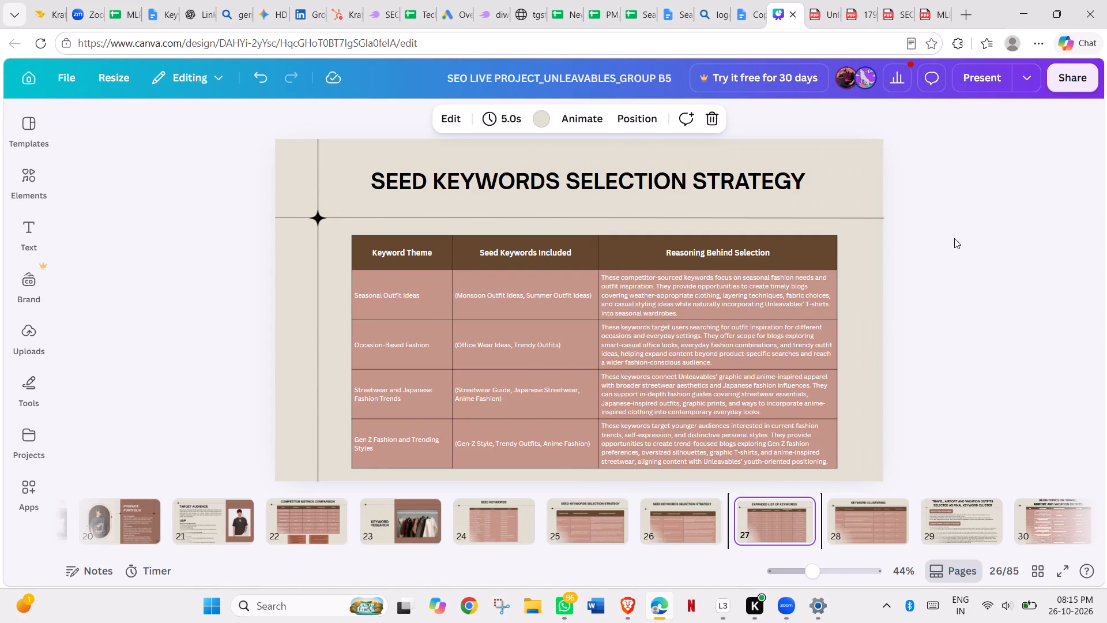
key(Left)
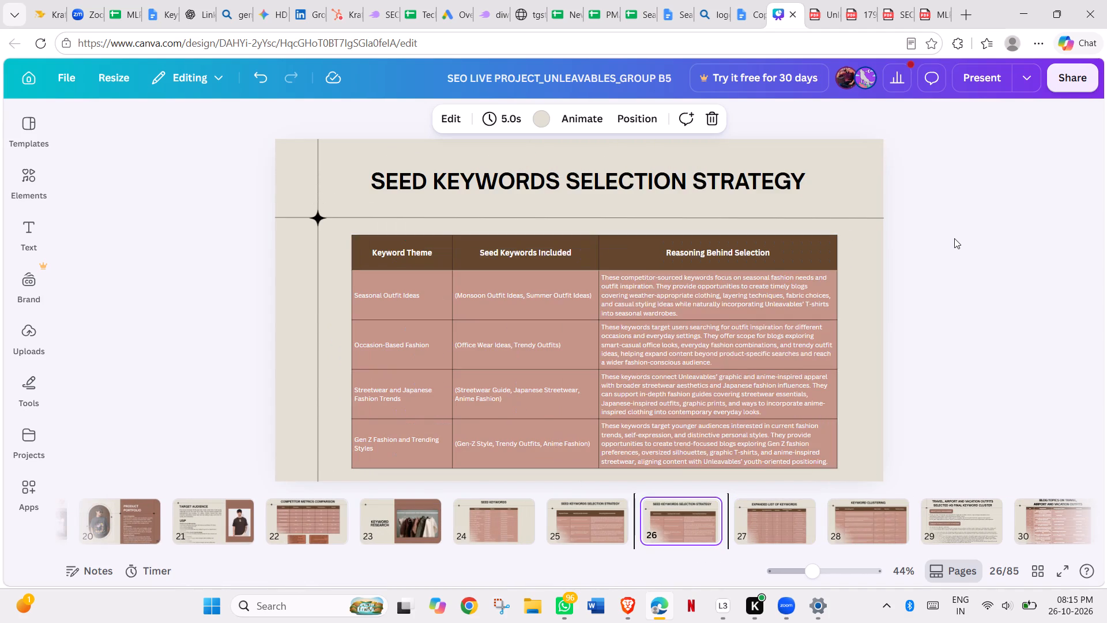
key(Left)
key(Left)
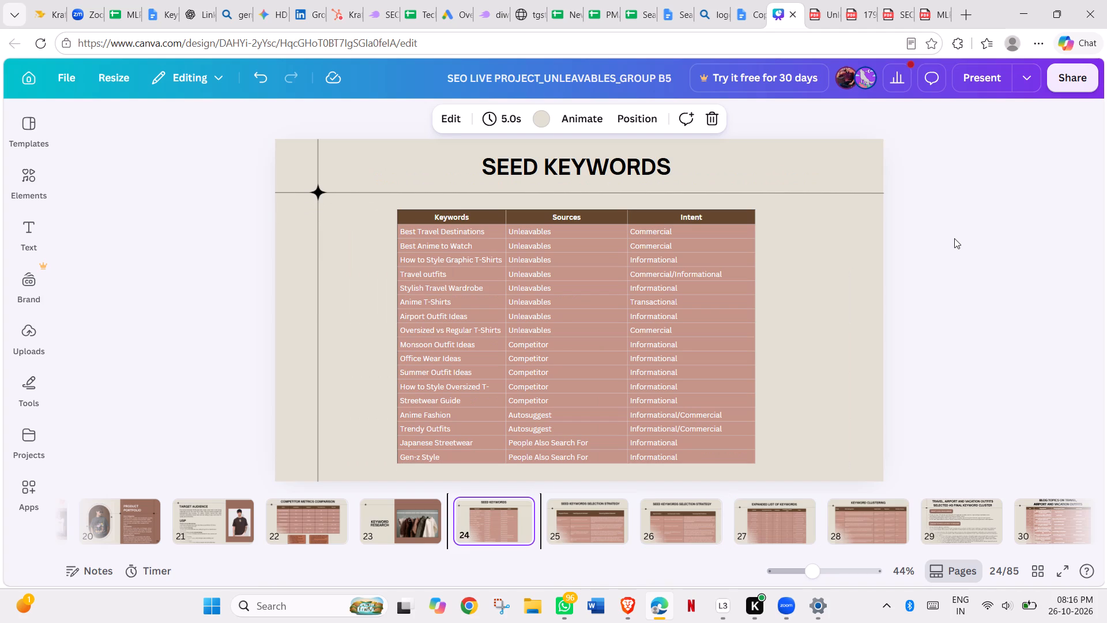
key(Right)
key(Right)
key(Right)
key(Right)
key(Right)
key(Right)
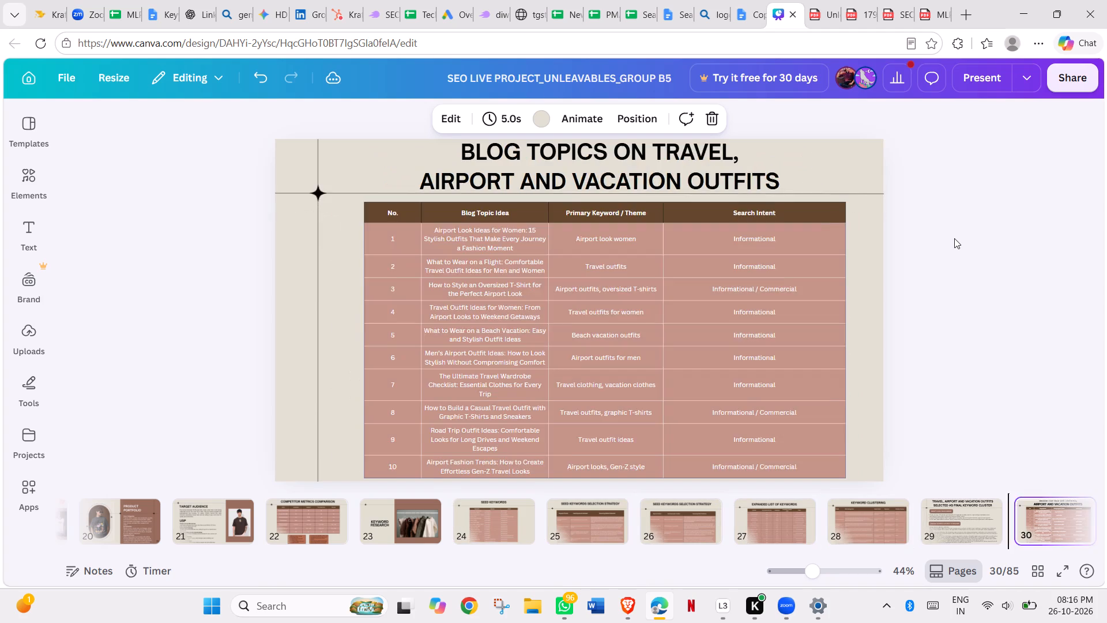
key(Right)
key(Right)
key(Right)
key(Right)
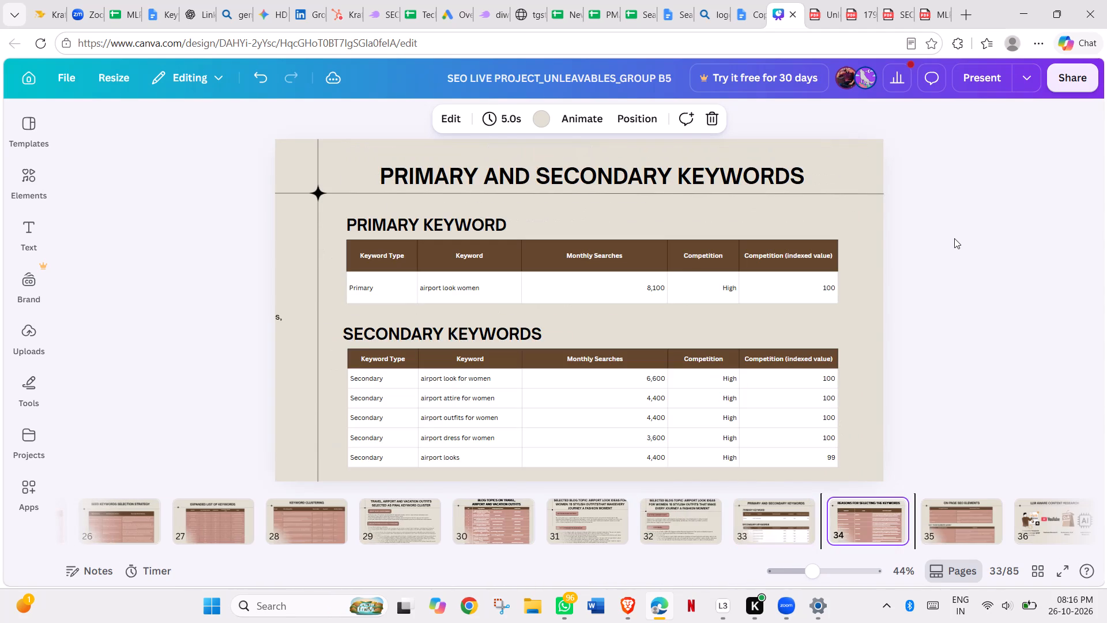
key(Right)
key(Right)
key(Right)
key(Right)
key(Right)
key(Right)
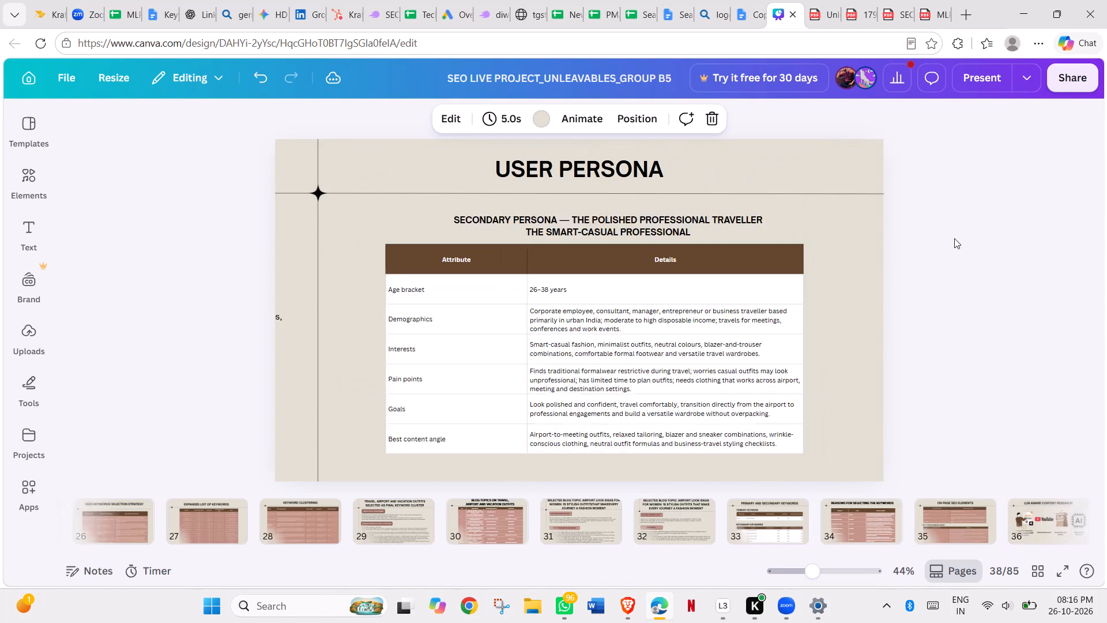
key(Right)
key(Right)
key(Right)
Check heading and line consistency on the technical SEO slides from page 44 through the Robots.txt slide on page 60.
key(Right)
key(Right)
key(Right)
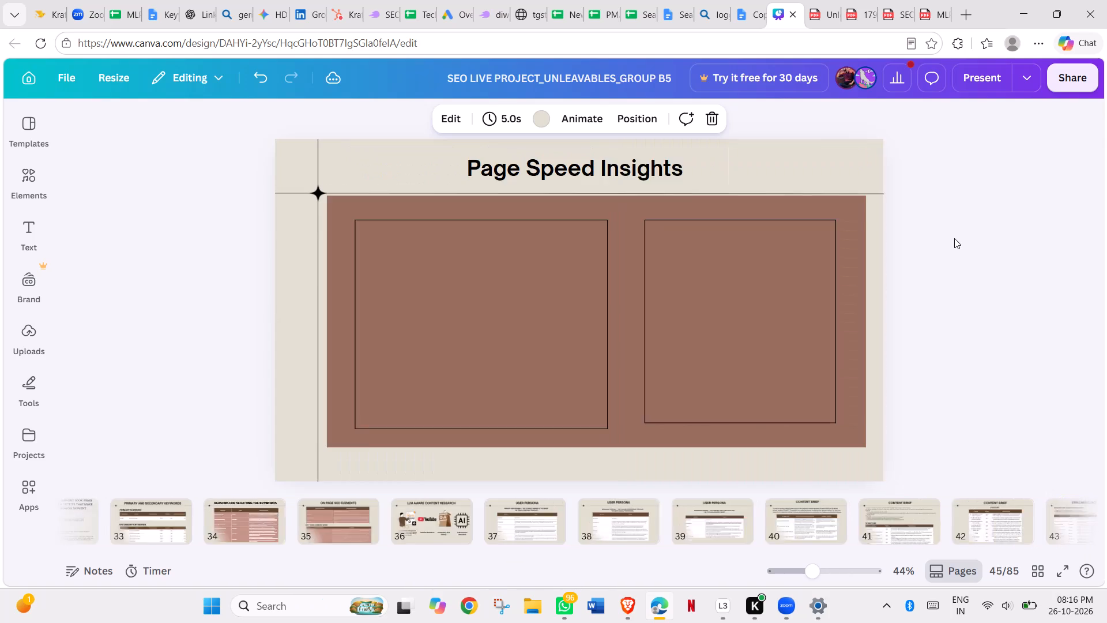
key(Right)
key(Right)
key(Right)
key(Right)
key(Right)
key(Right)
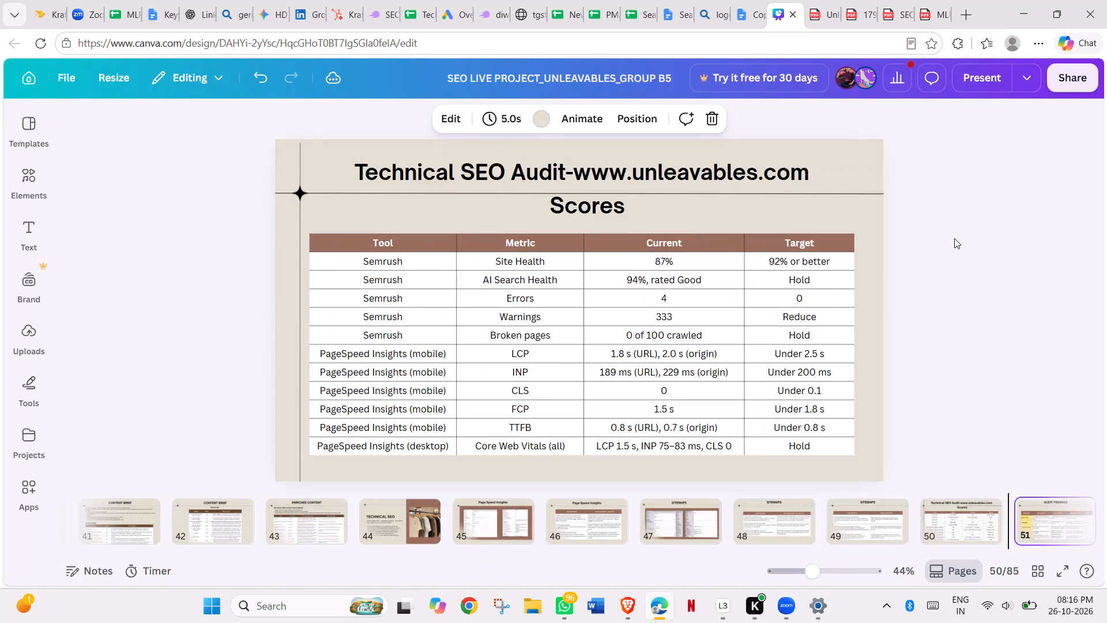
key(Right)
key(Right)
key(Right)
key(Right)
key(Right)
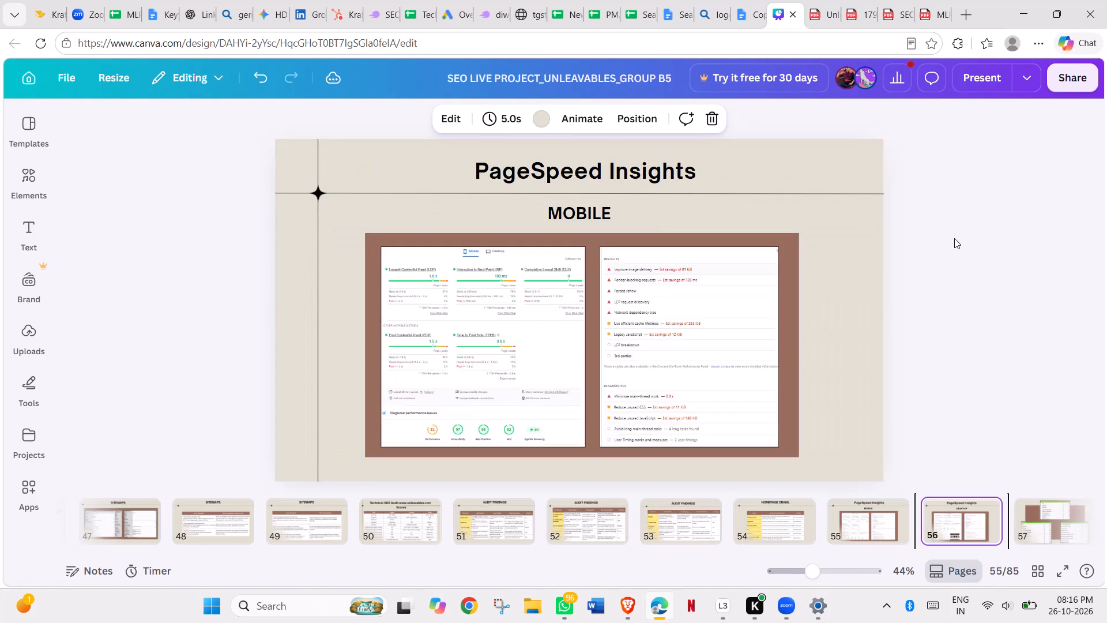
key(Right)
key(Right)
key(Right)
key(Right)
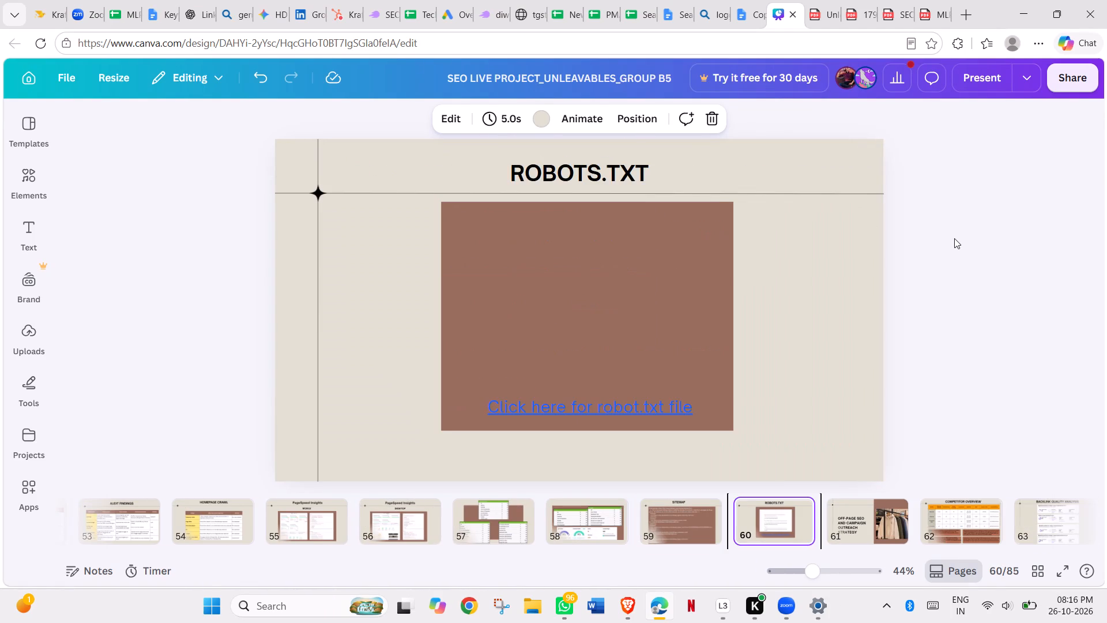
Check heading and line consistency on the off-page SEO and outreach slides from page 61 through the Campaign Timeline on page 71.
key(Right)
key(Right)
key(Right)
key(Right)
key(Right)
key(Right)
key(Right)
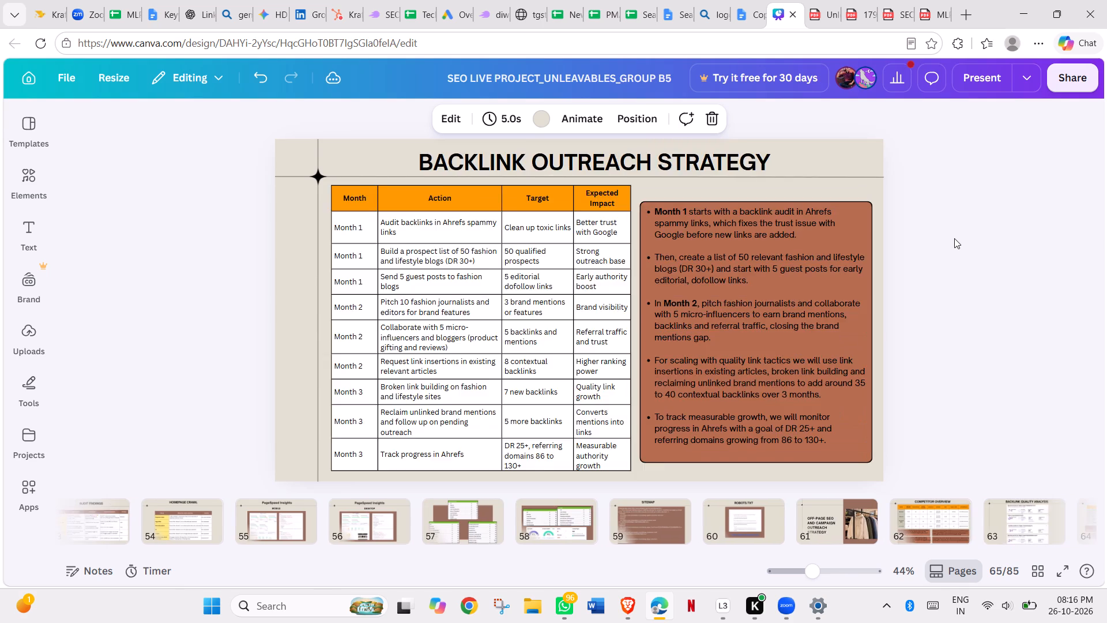
key(Right)
key(Right)
key(Right)
key(Right)
key(Right)
key(Right)
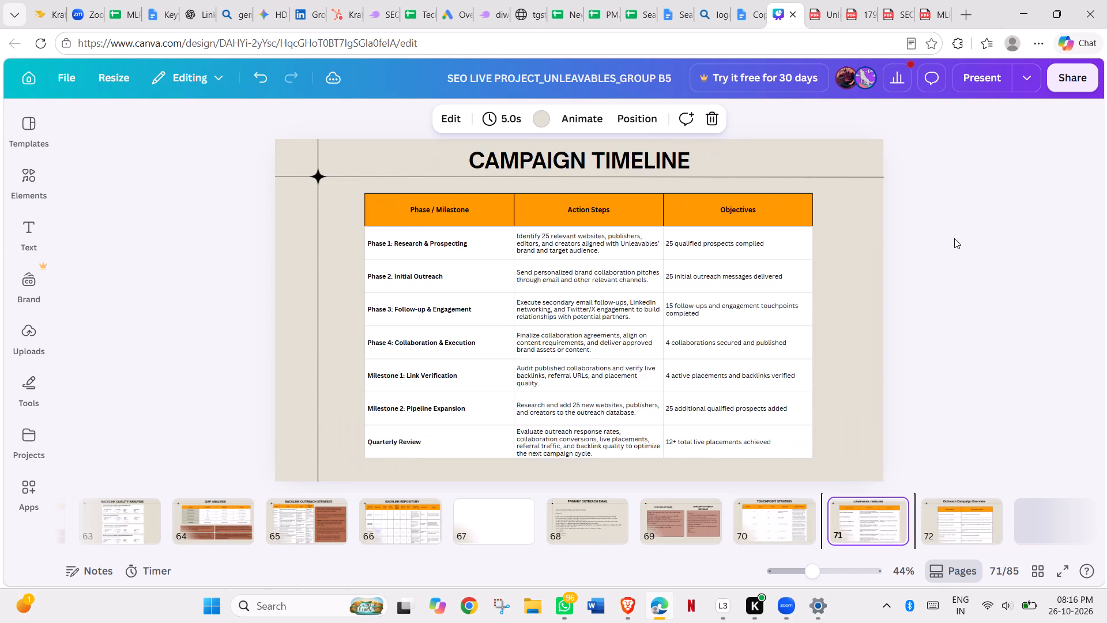